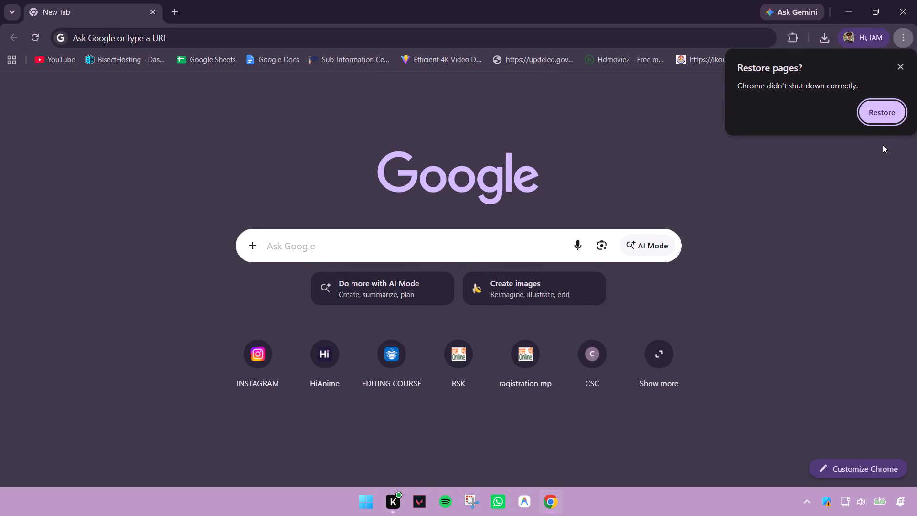
Restore the pages from the previous browser session.
click(886, 117)
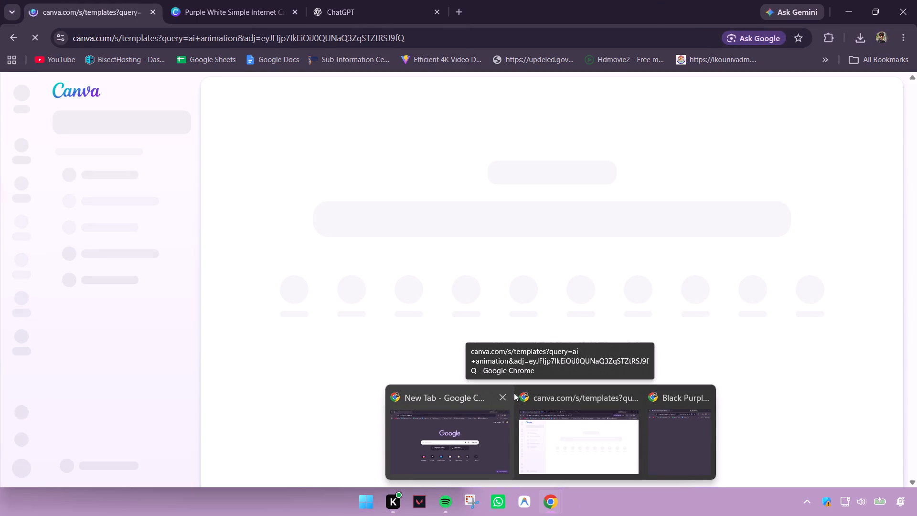
Close the extra New Tab and Black Purple browser windows and bring up the Canva template search window.
click(502, 395)
click(630, 395)
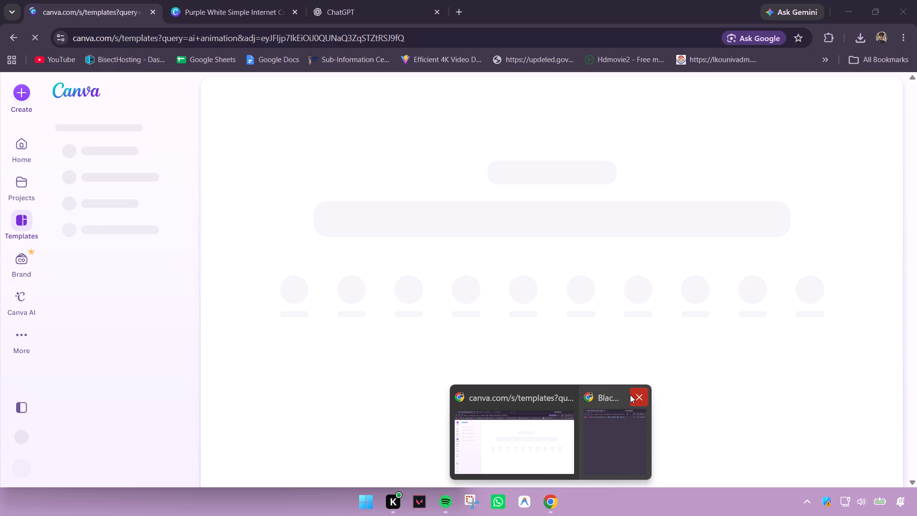
click(551, 423)
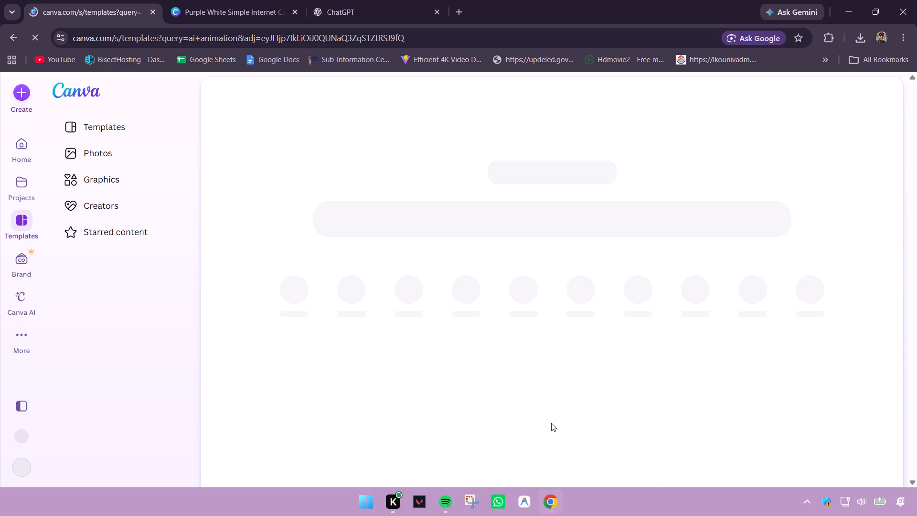
Look through the Canva logo templates found for "ai animation" for a suitable design idea.
click(238, 0)
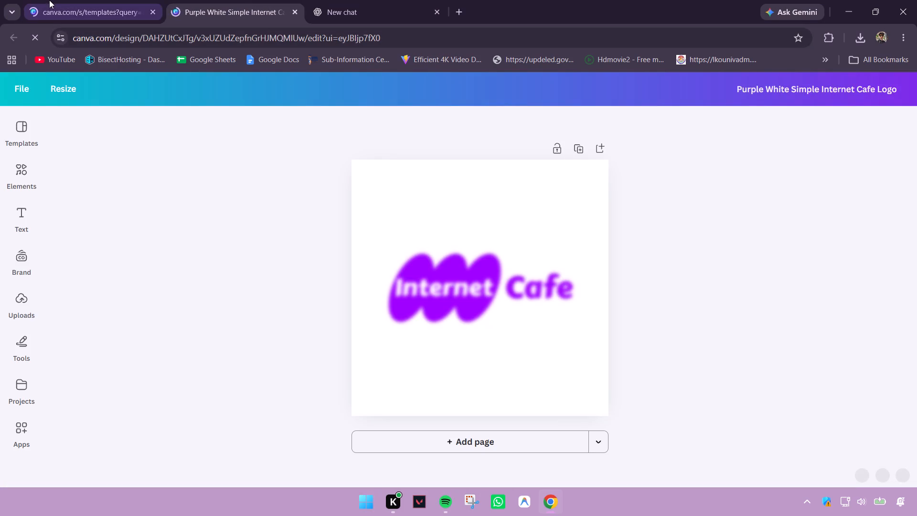
click(47, 0)
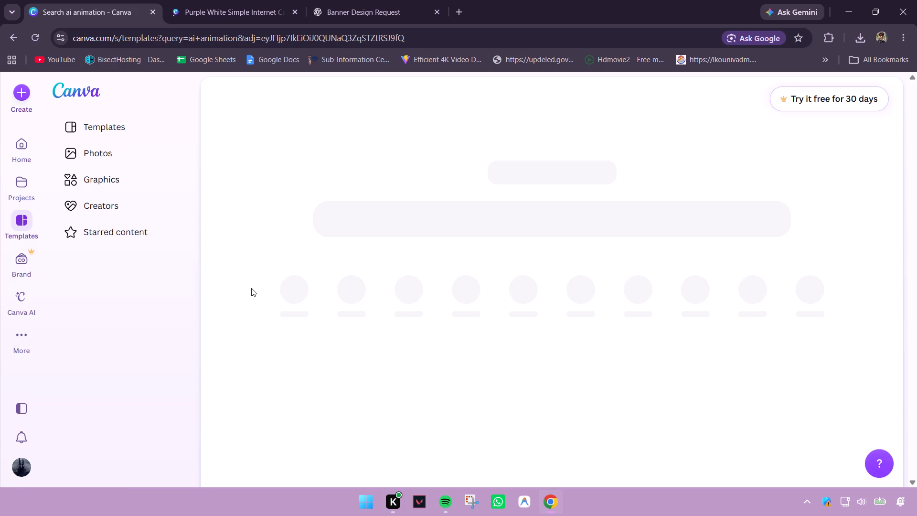
scroll(251, 288, down, 2)
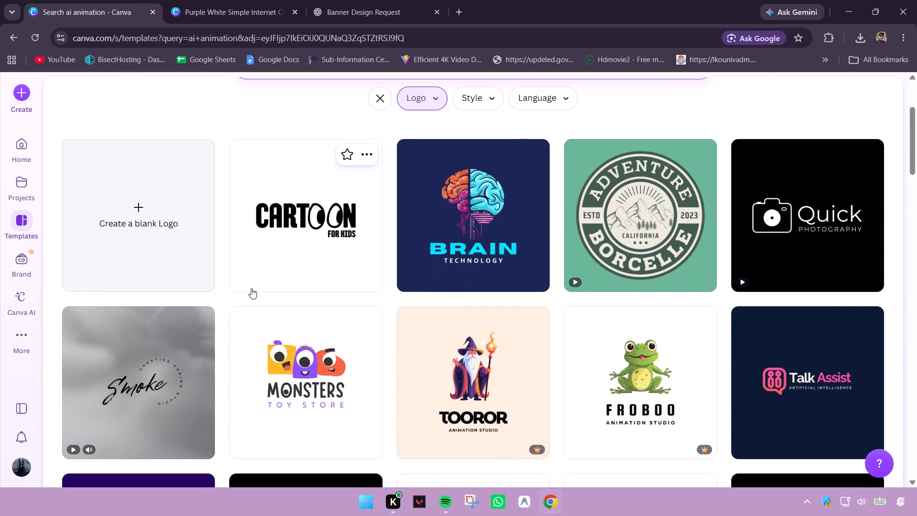
scroll(251, 288, down, 3)
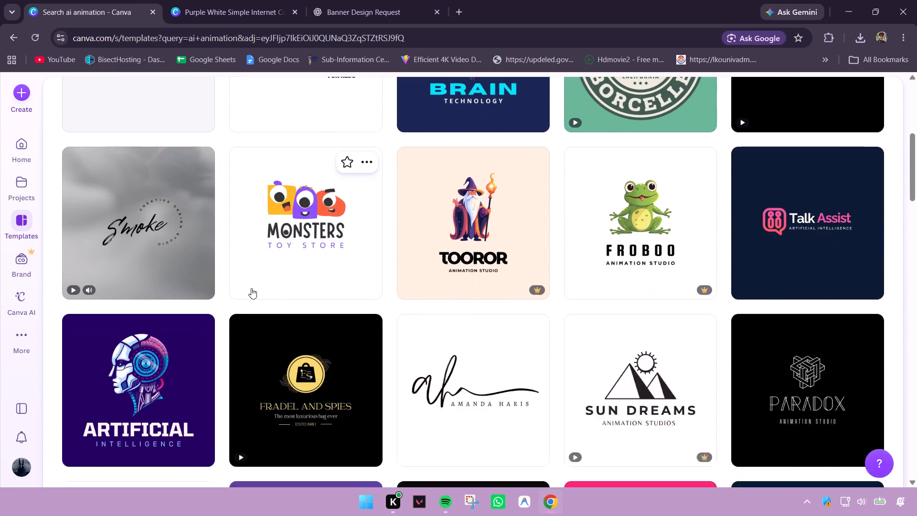
scroll(251, 288, down, 4)
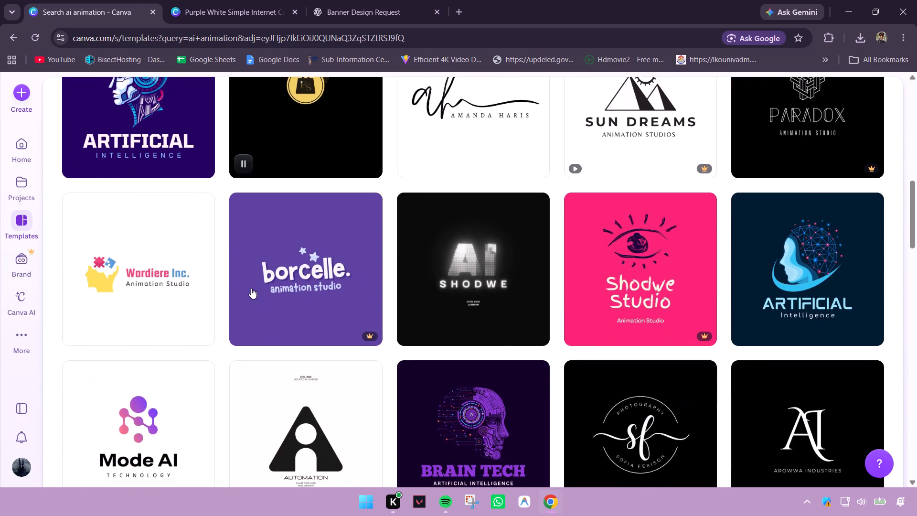
scroll(251, 288, down, 1)
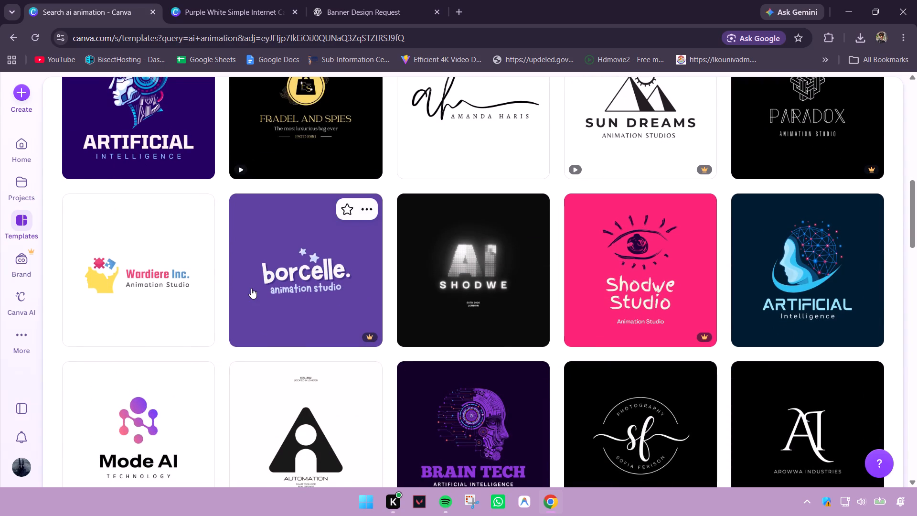
scroll(251, 288, down, 2)
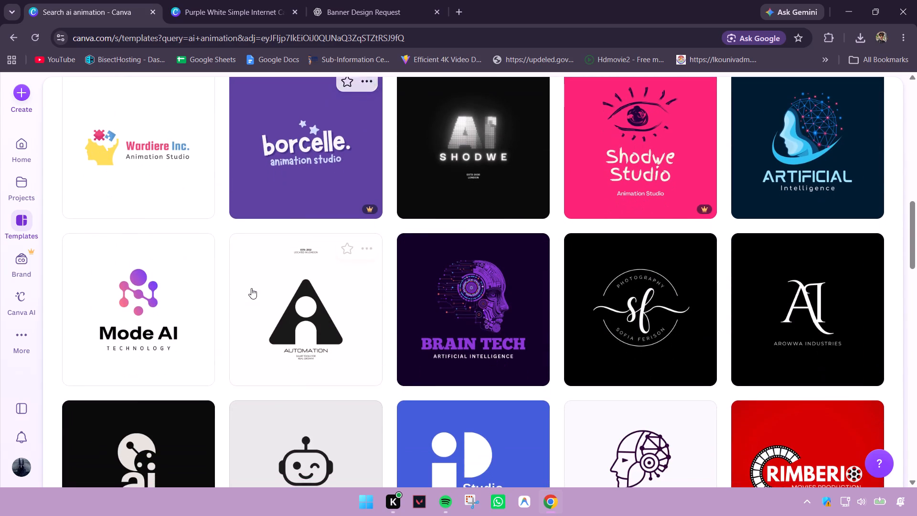
scroll(251, 288, down, 1)
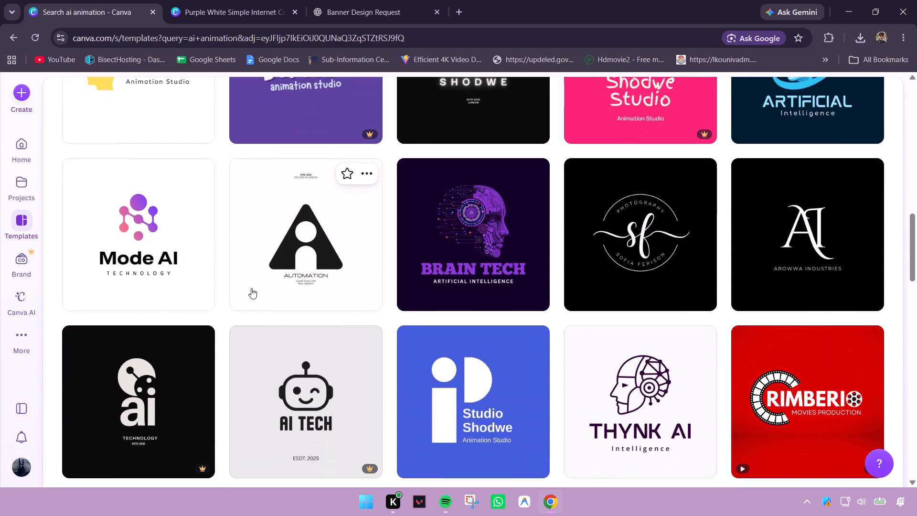
scroll(251, 288, down, 1)
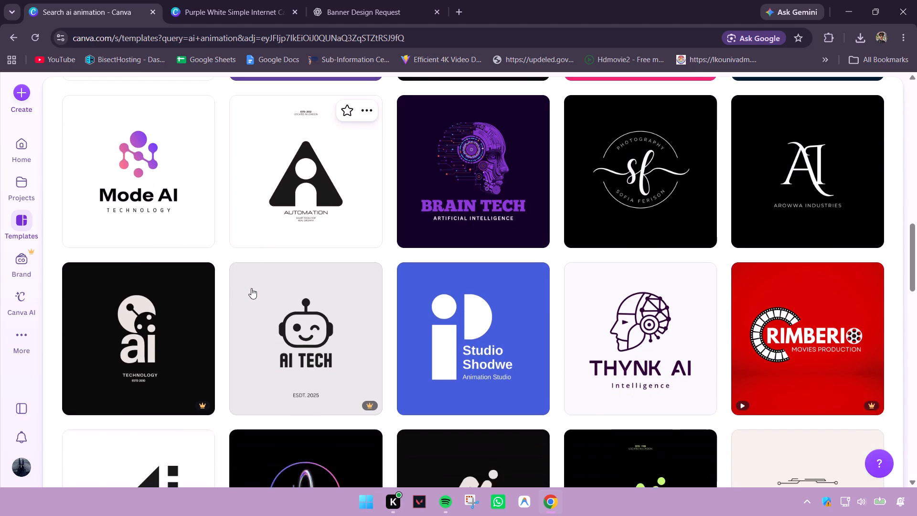
scroll(251, 288, down, 4)
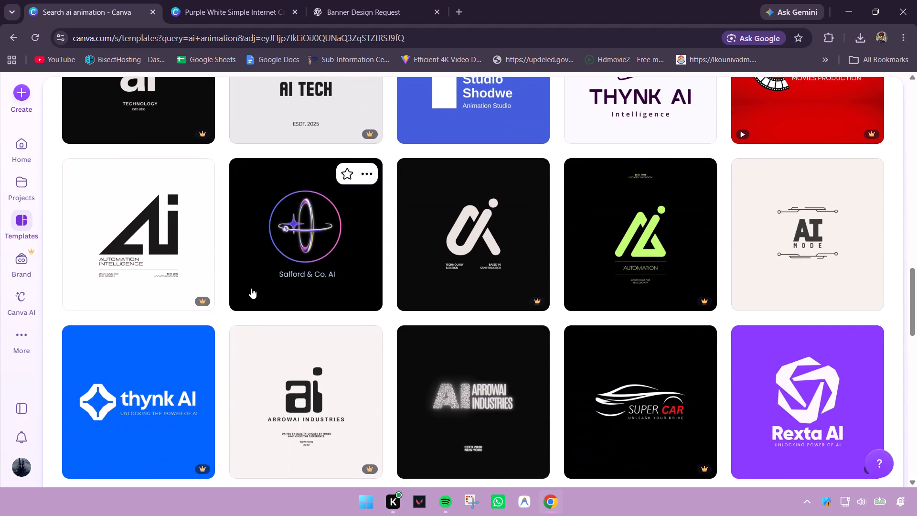
scroll(251, 288, down, 1)
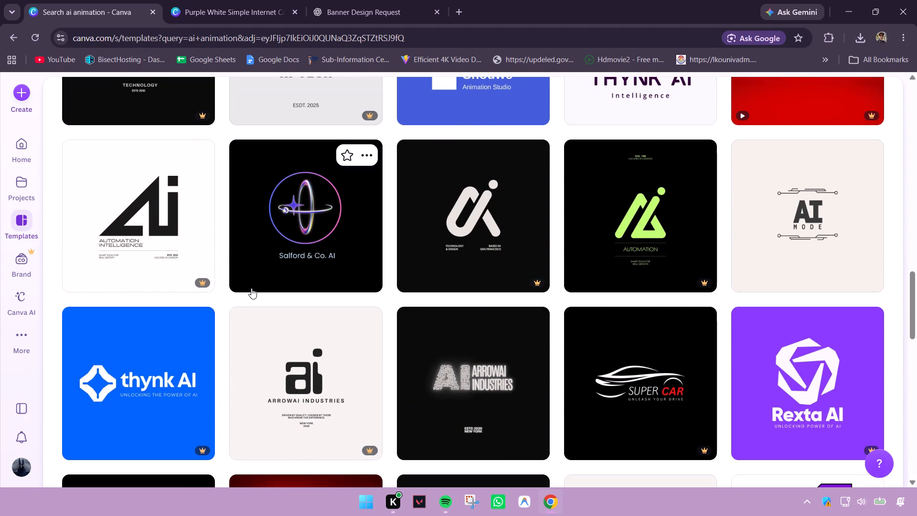
scroll(251, 288, down, 6)
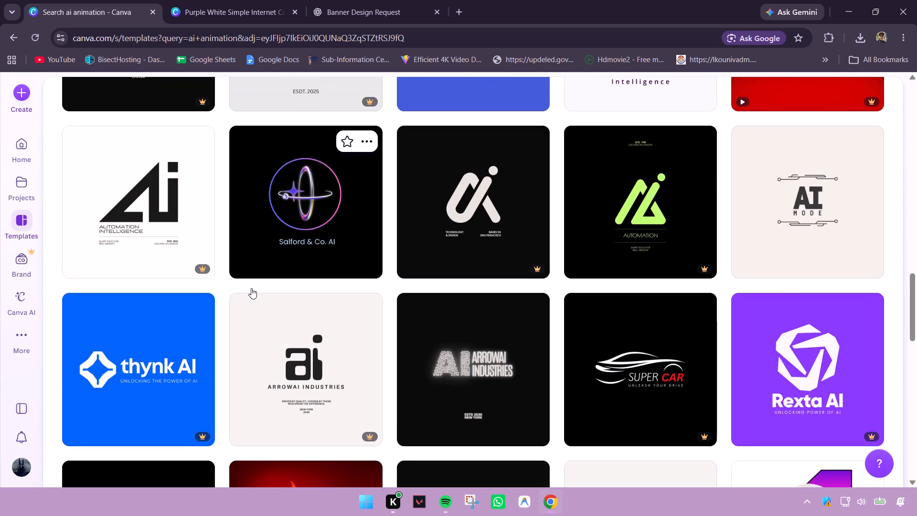
scroll(251, 288, down, 2)
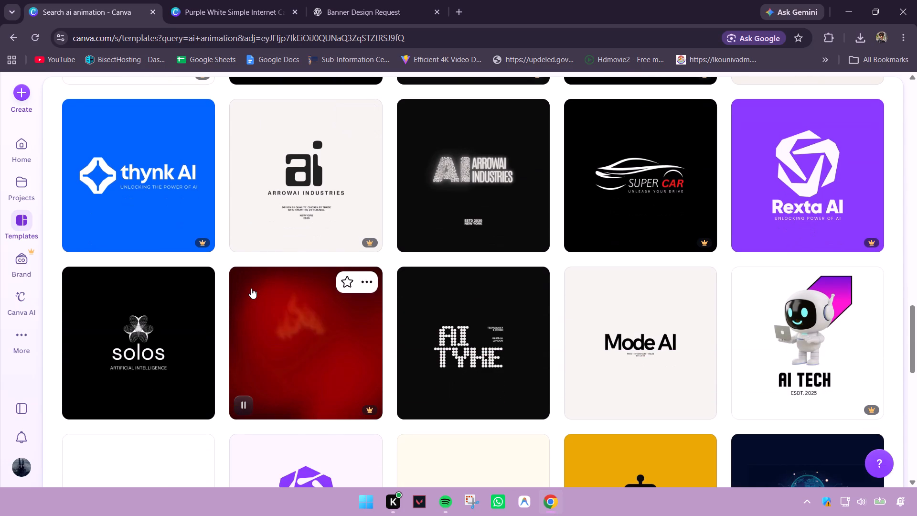
scroll(251, 288, up, 10)
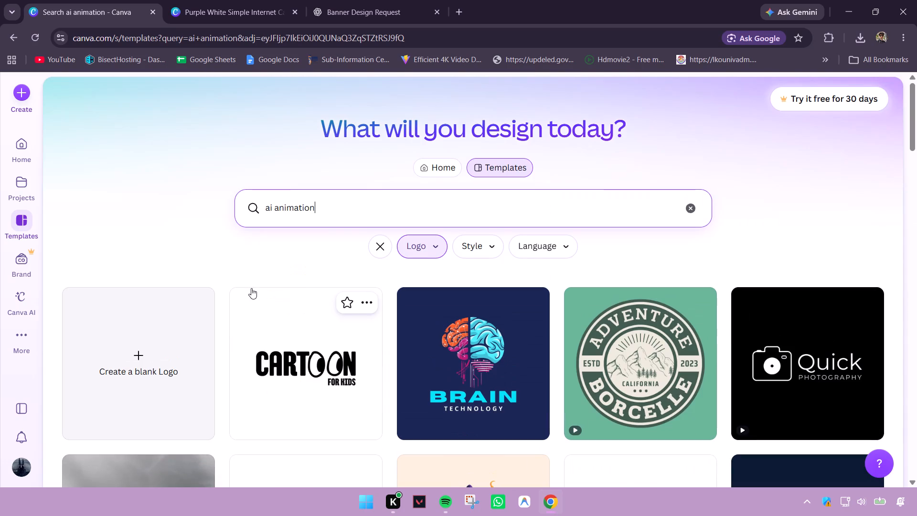
scroll(251, 288, up, 2)
scroll(251, 288, down, 5)
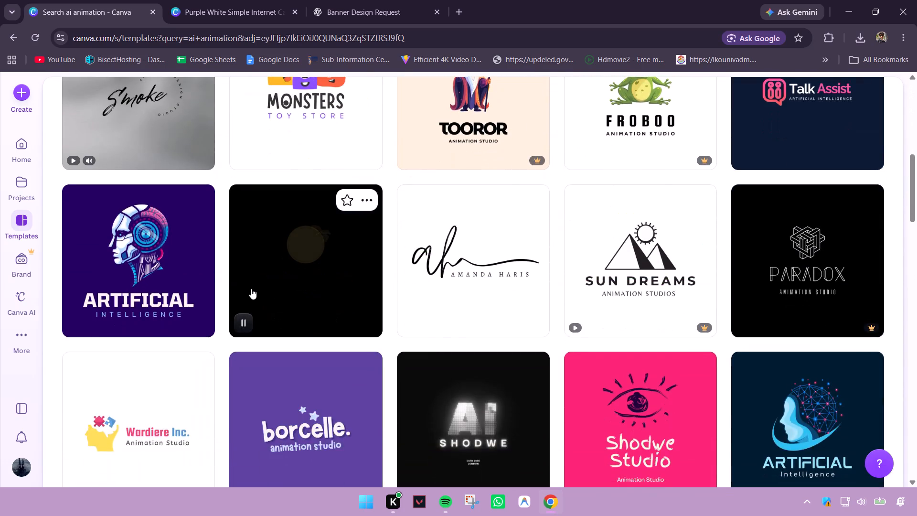
scroll(251, 289, down, 4)
scroll(251, 289, right, 1)
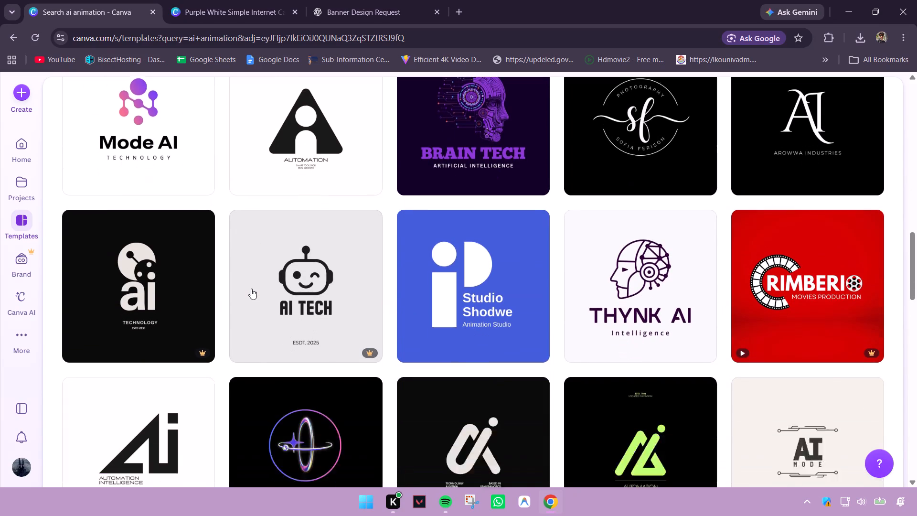
scroll(251, 289, right, 3)
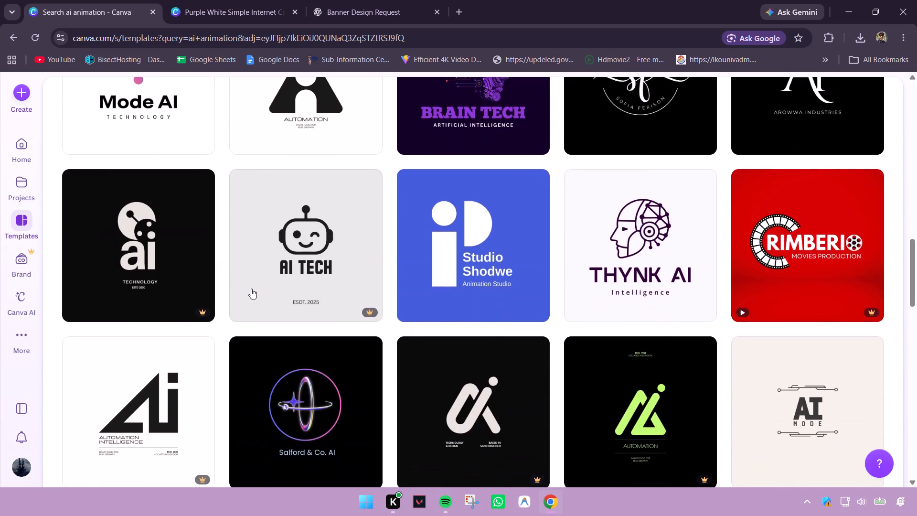
scroll(251, 289, right, 2)
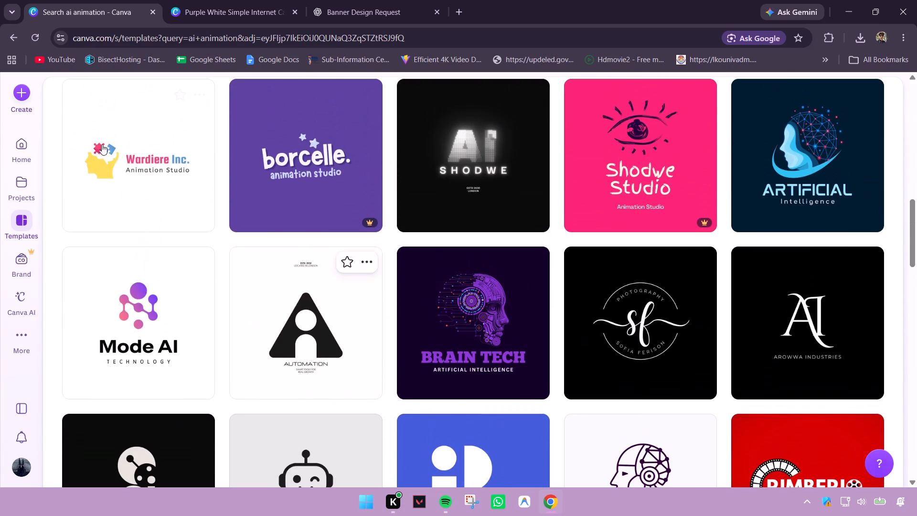
Create a new blank Logo design from the frequently used design types.
click(13, 105)
click(16, 97)
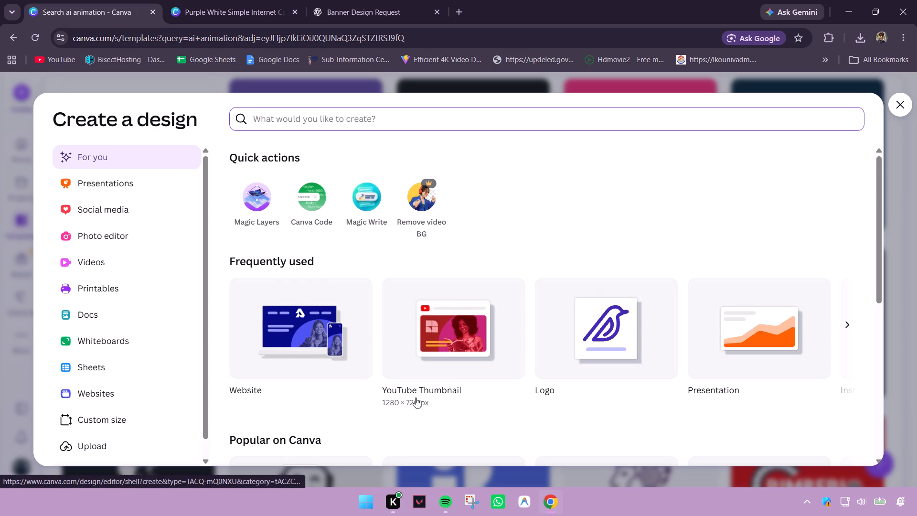
scroll(416, 398, down, 1)
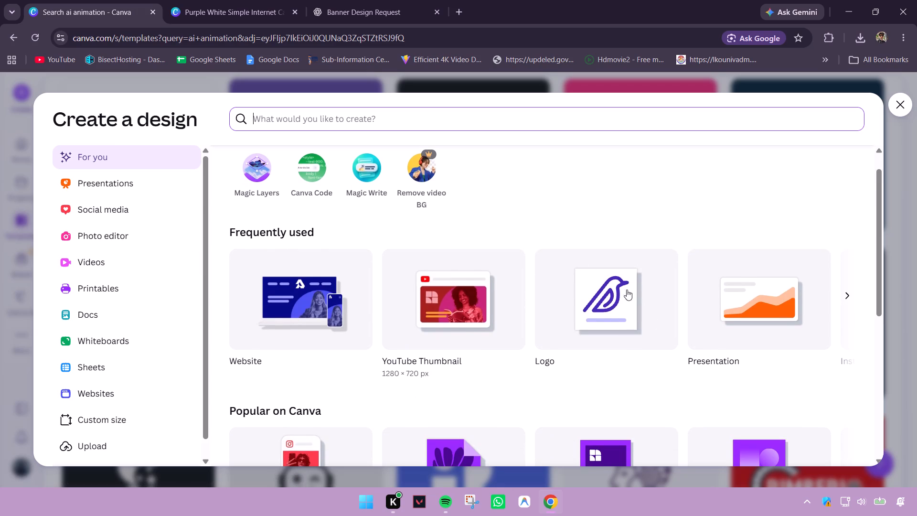
click(588, 307)
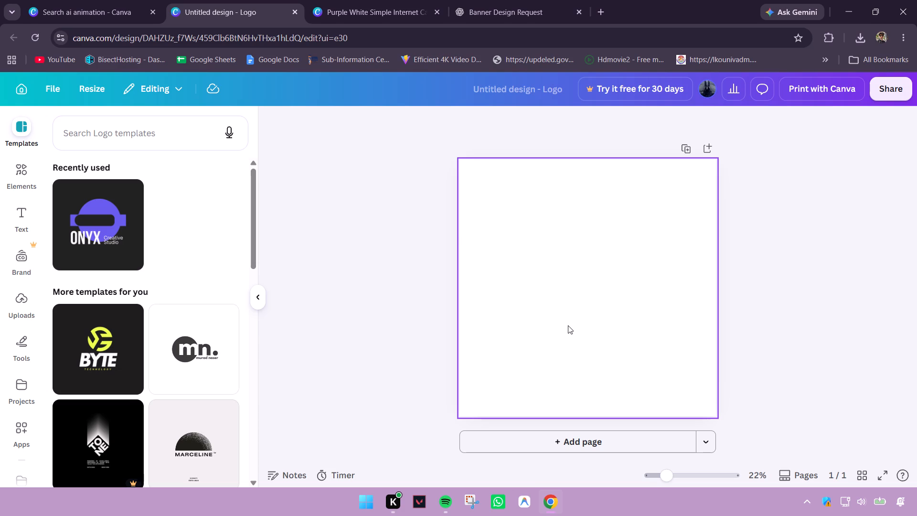
Apply the Black and Red Bold Creative Scribble Artist Logo template, with the word "studio", to the blank page.
scroll(164, 422, down, 1)
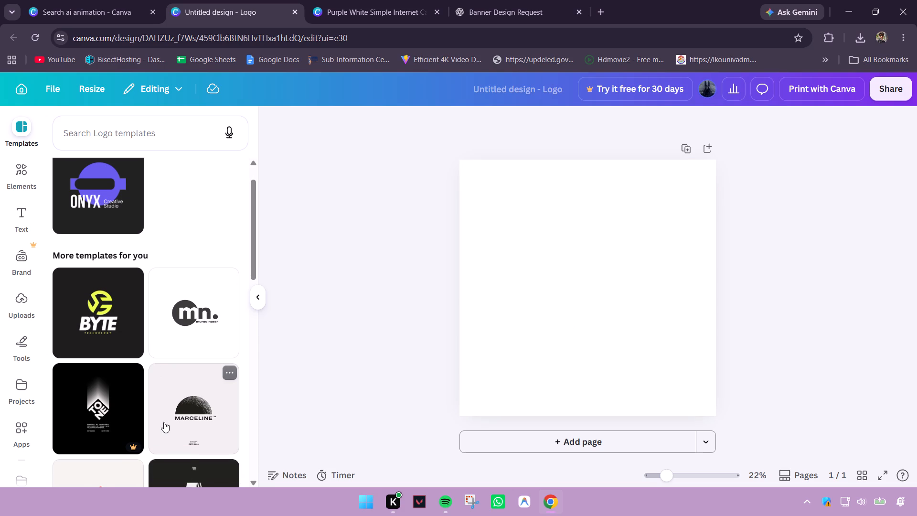
scroll(164, 422, down, 2)
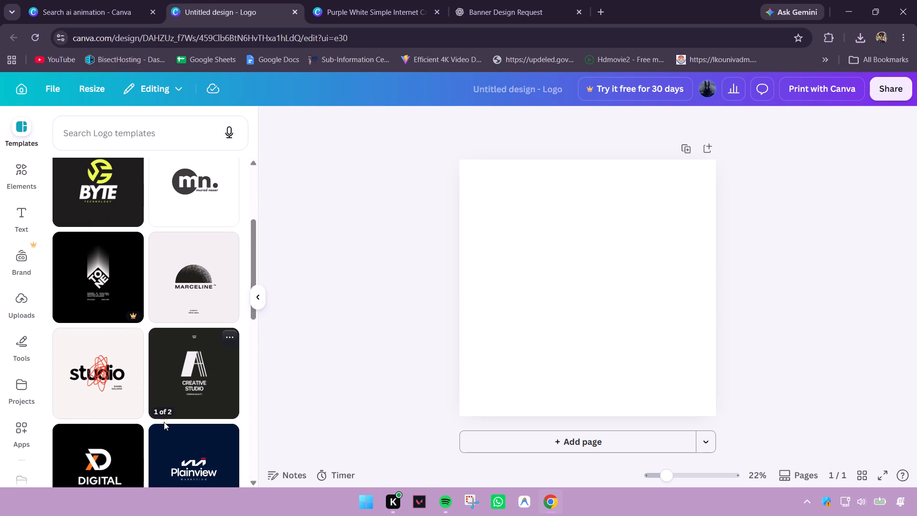
scroll(164, 422, down, 2)
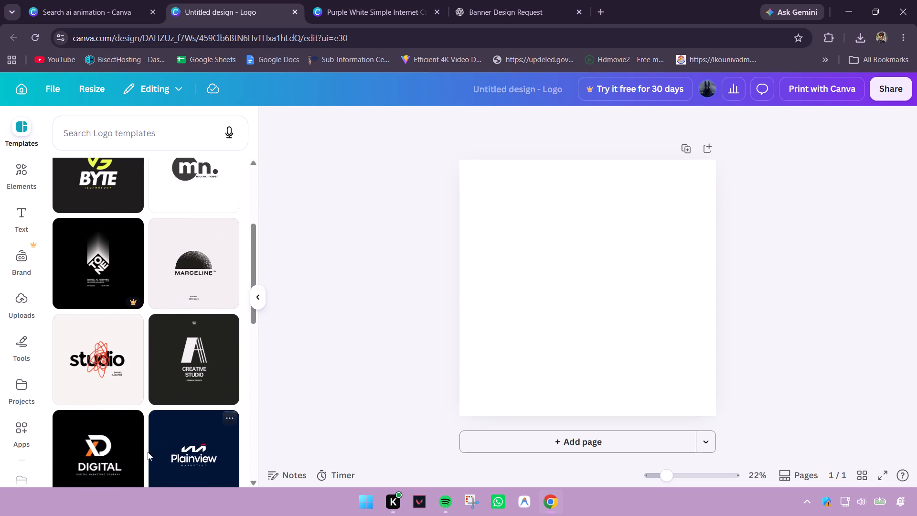
scroll(148, 451, down, 2)
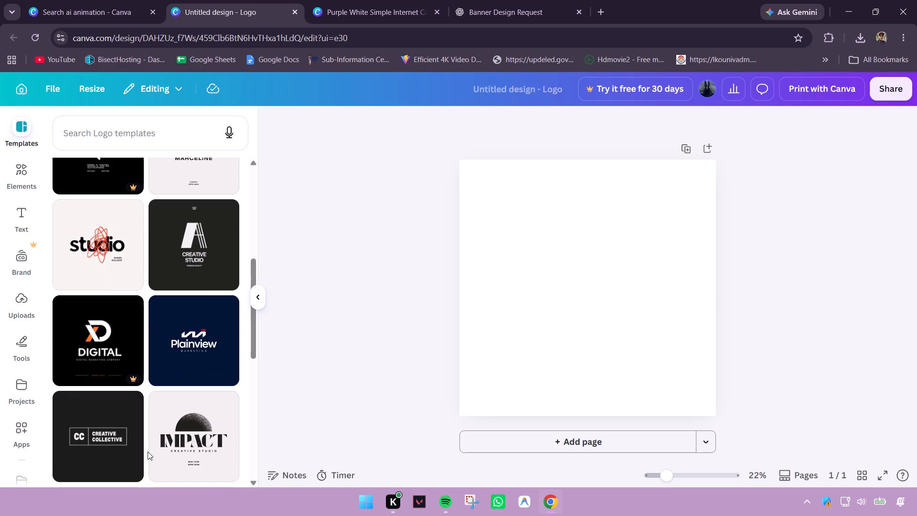
scroll(148, 451, down, 7)
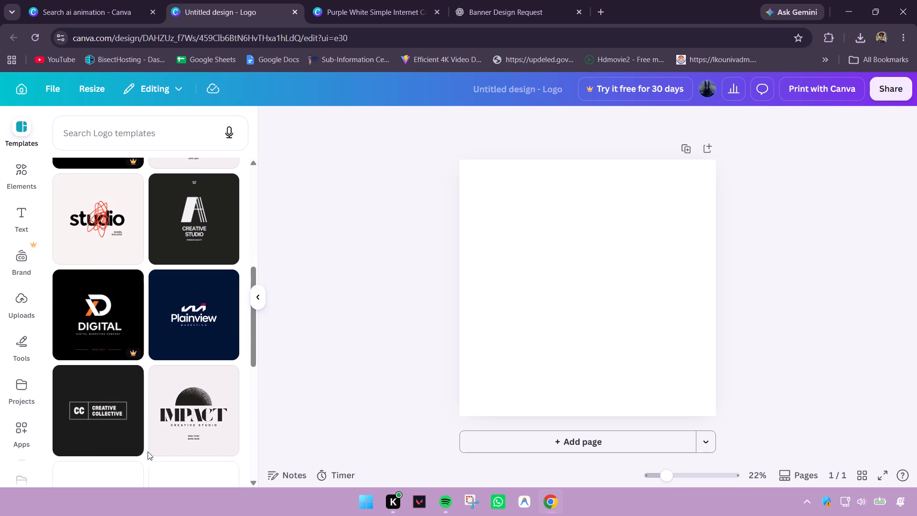
scroll(148, 451, down, 1)
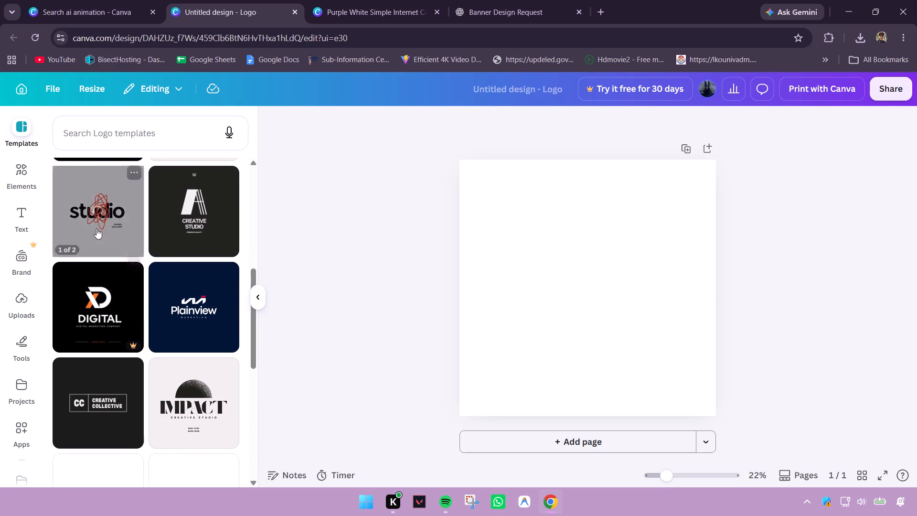
drag(96, 214, 256, 255)
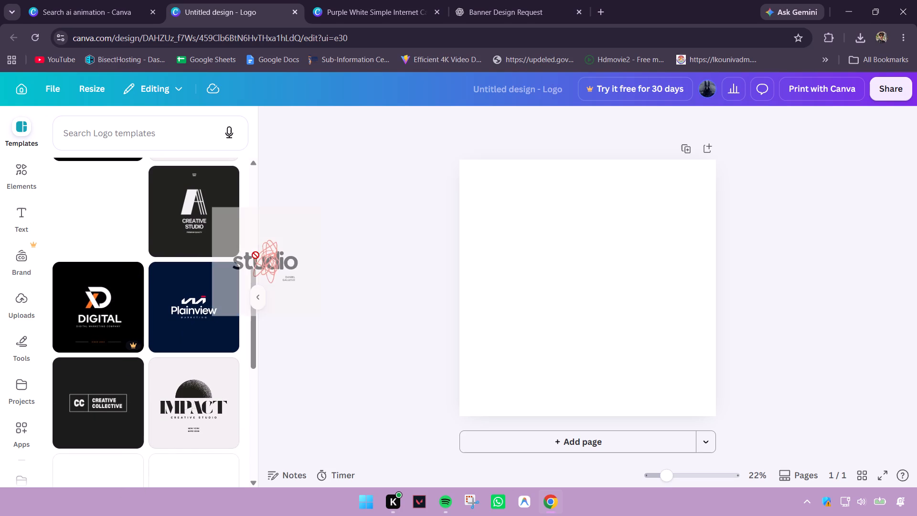
drag(256, 255, 504, 212)
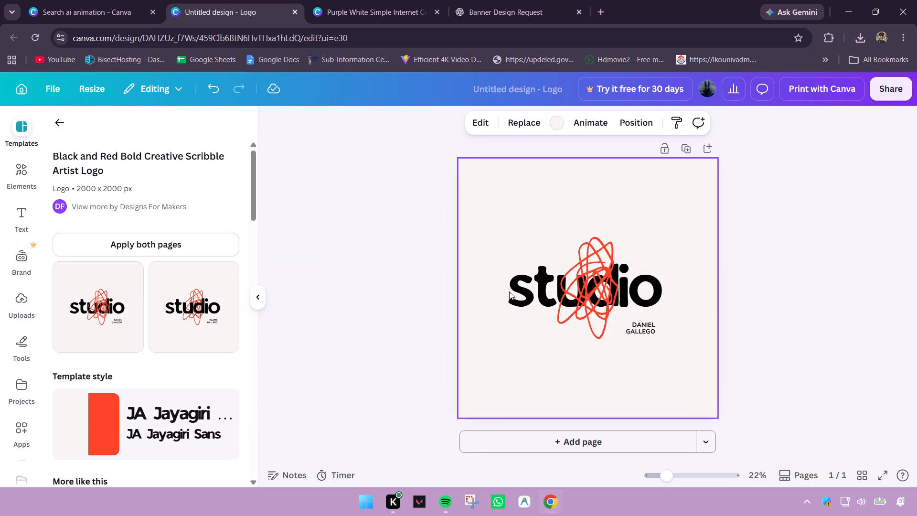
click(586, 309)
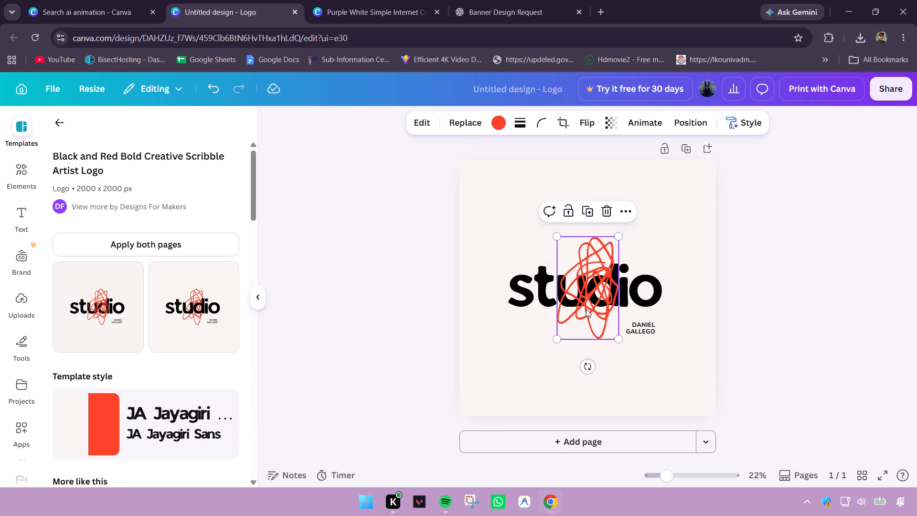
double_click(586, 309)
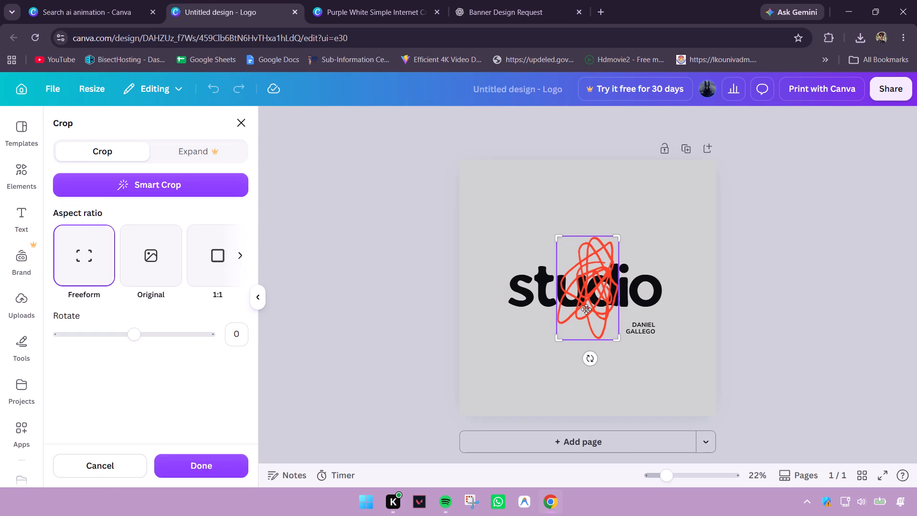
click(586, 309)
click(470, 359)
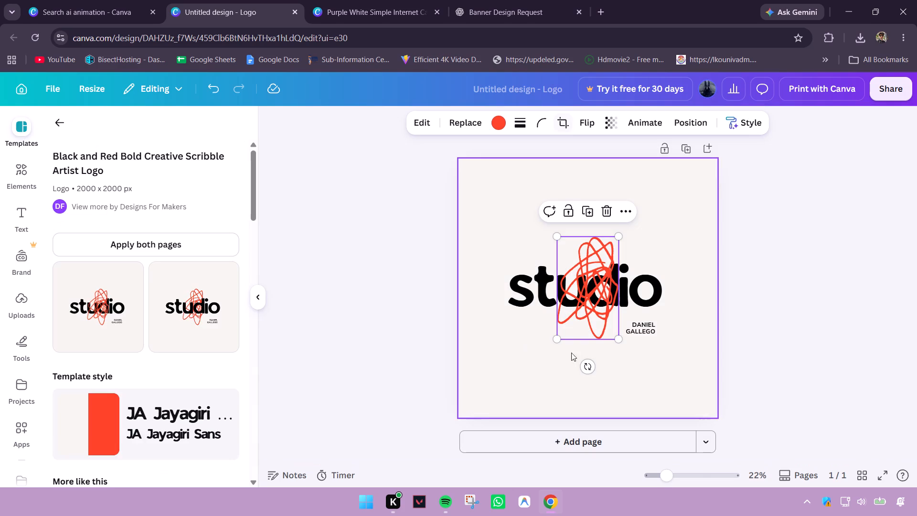
Check the similar logo templates, and apply the template's second page, with the red scribble behind the word "studio".
scroll(139, 397, down, 3)
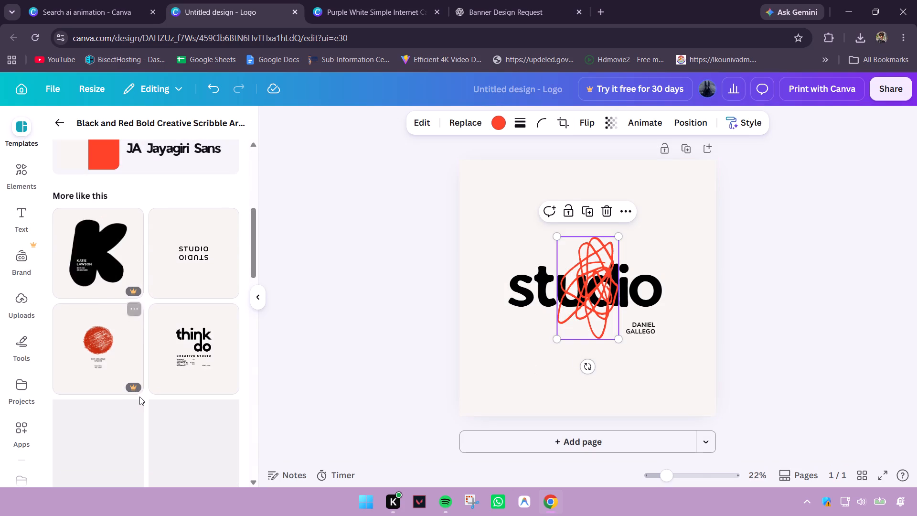
scroll(139, 397, down, 4)
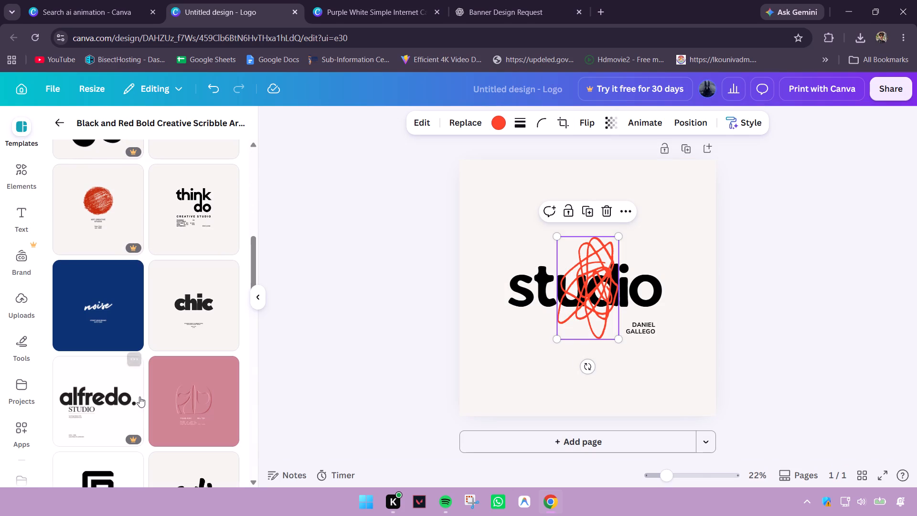
scroll(139, 397, down, 2)
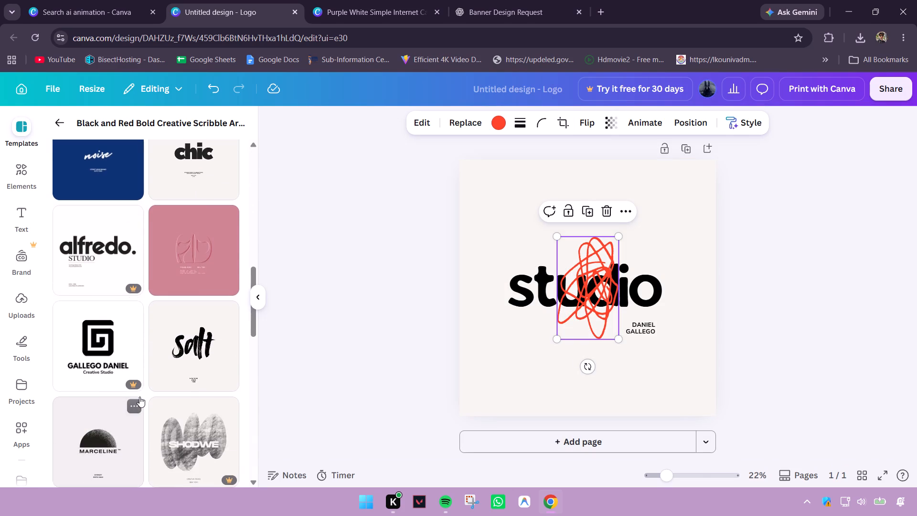
scroll(139, 397, down, 3)
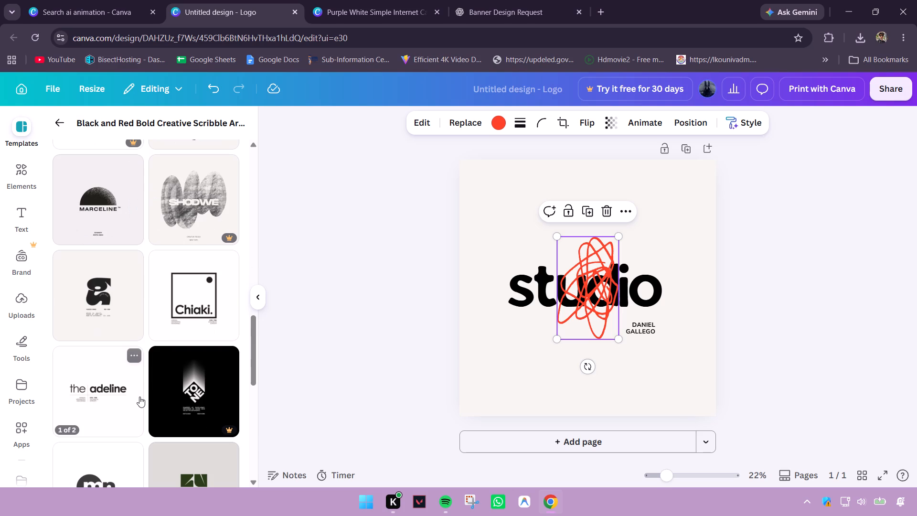
scroll(472, 420, up, 3)
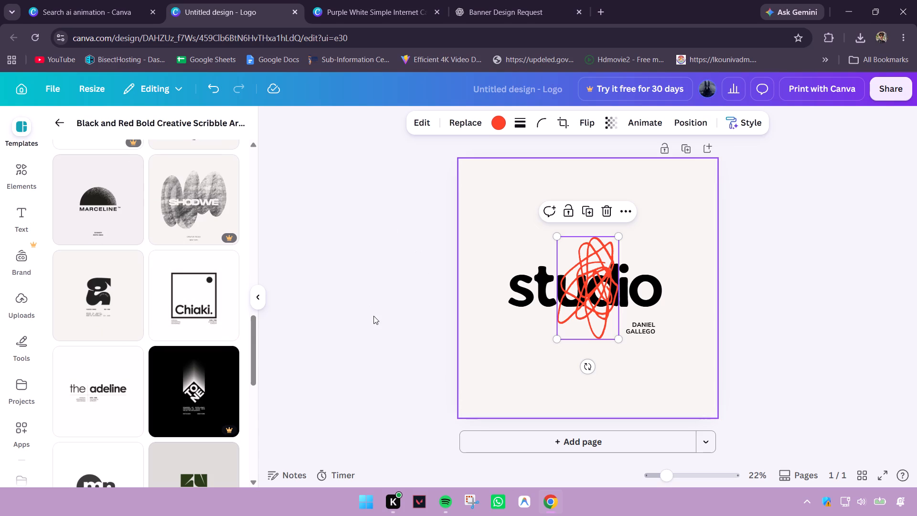
scroll(124, 288, up, 11)
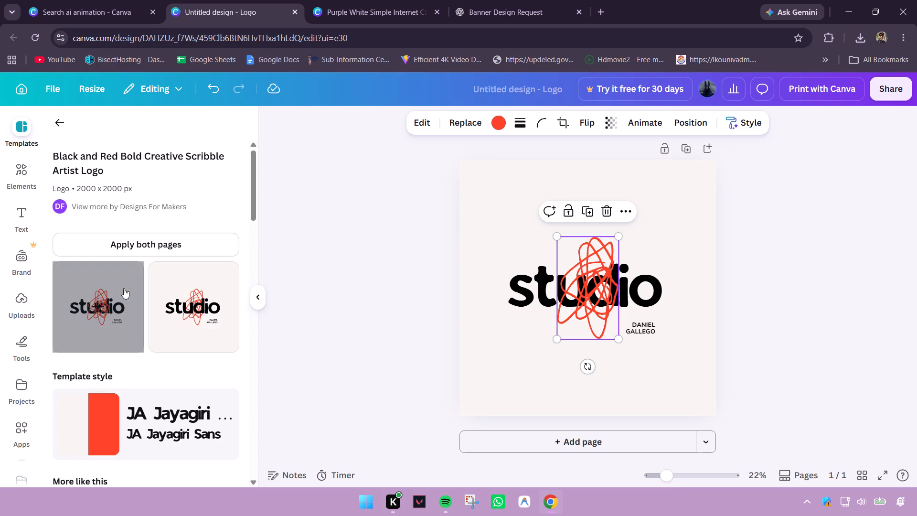
click(199, 333)
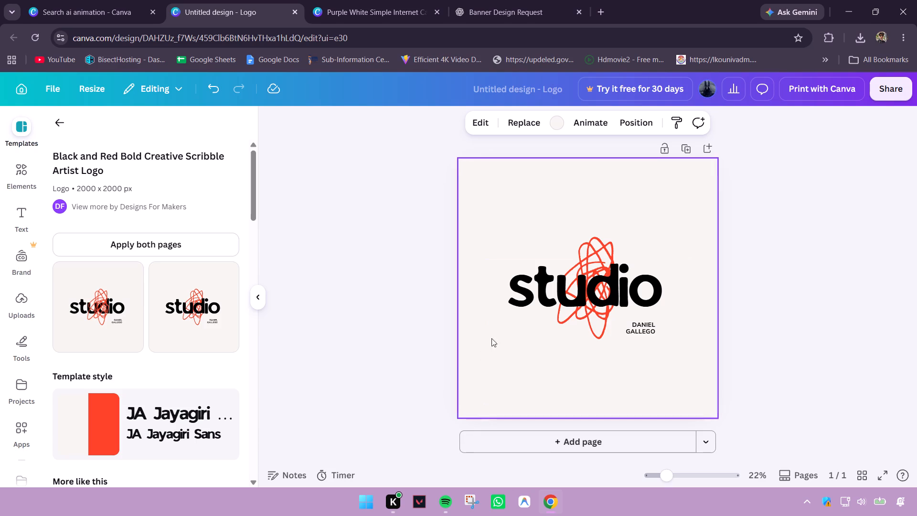
Replace the main logo word "studio" with "visual".
double_click(541, 271)
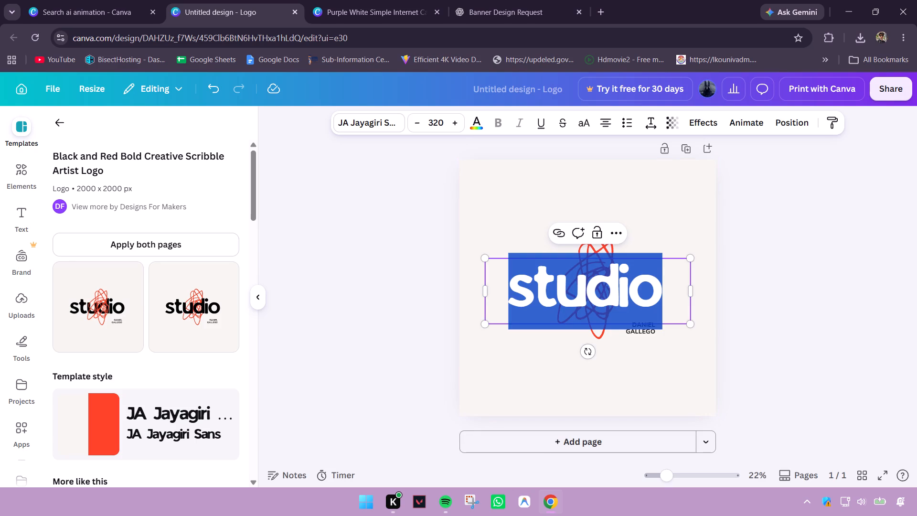
text(visual)
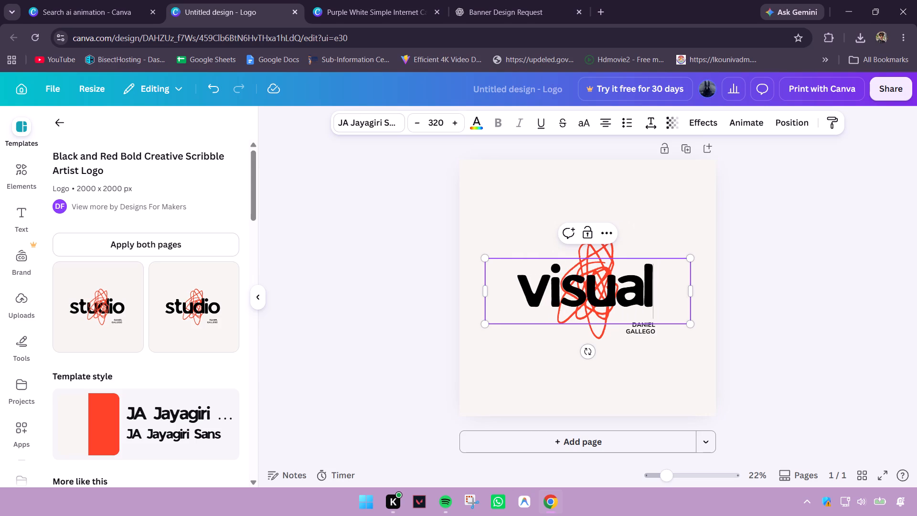
click(646, 335)
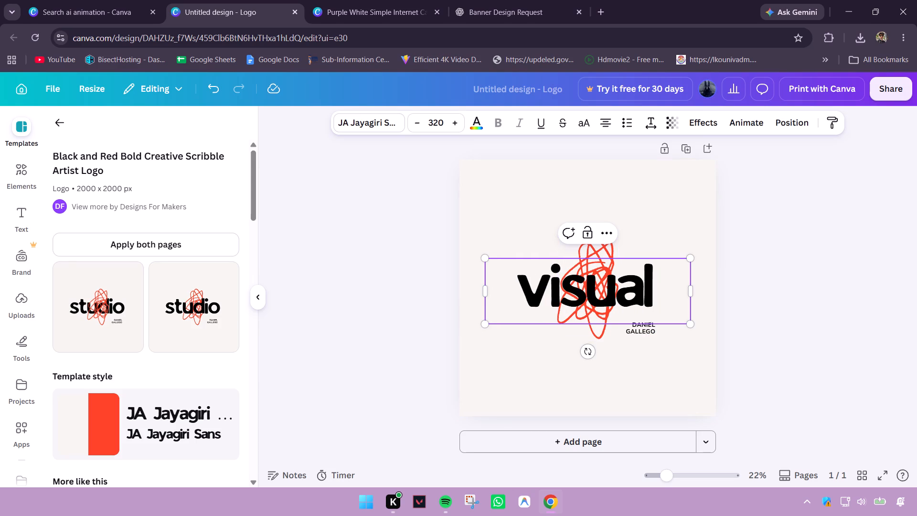
click(647, 365)
Replace the two small caption lines below the main word with "creative" and "studio".
click(645, 328)
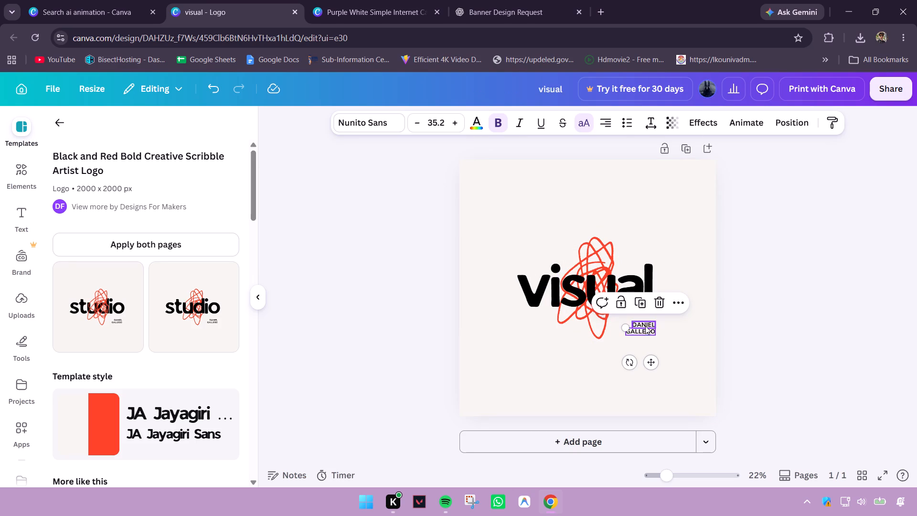
click(645, 323)
double_click(645, 323)
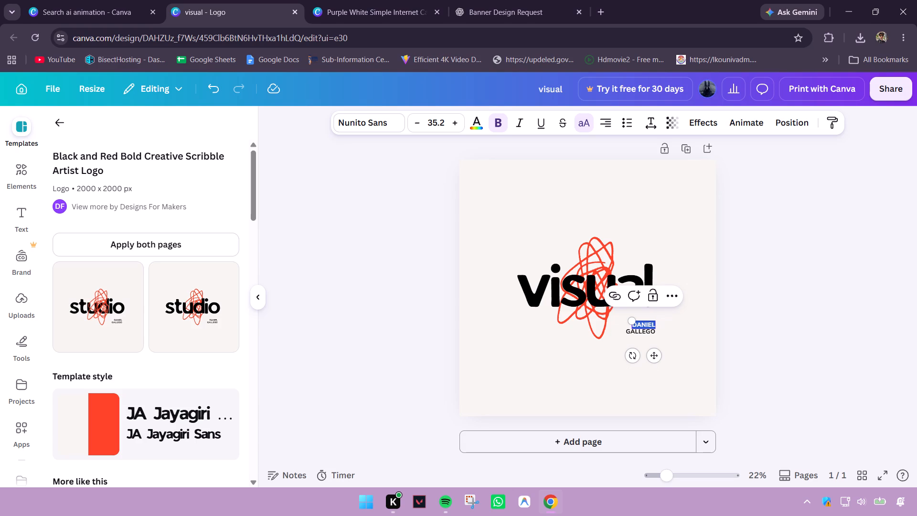
key(s)
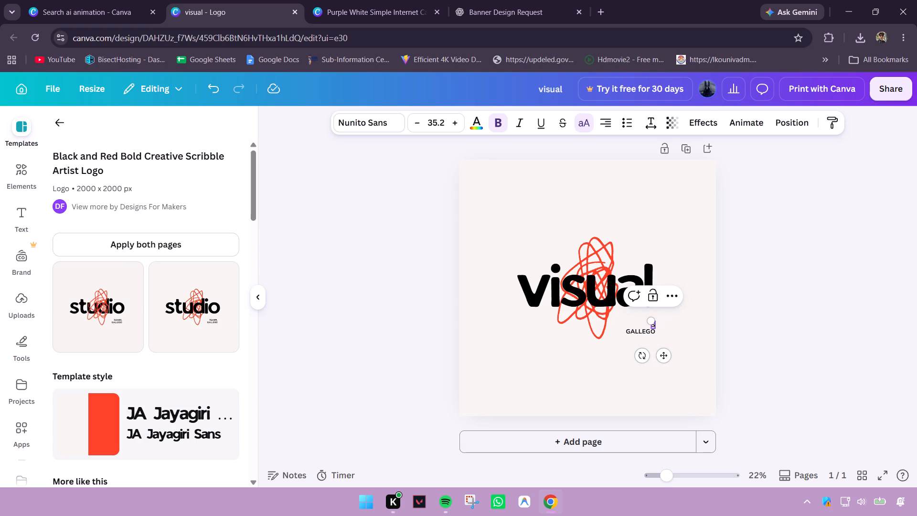
key(BackSpace)
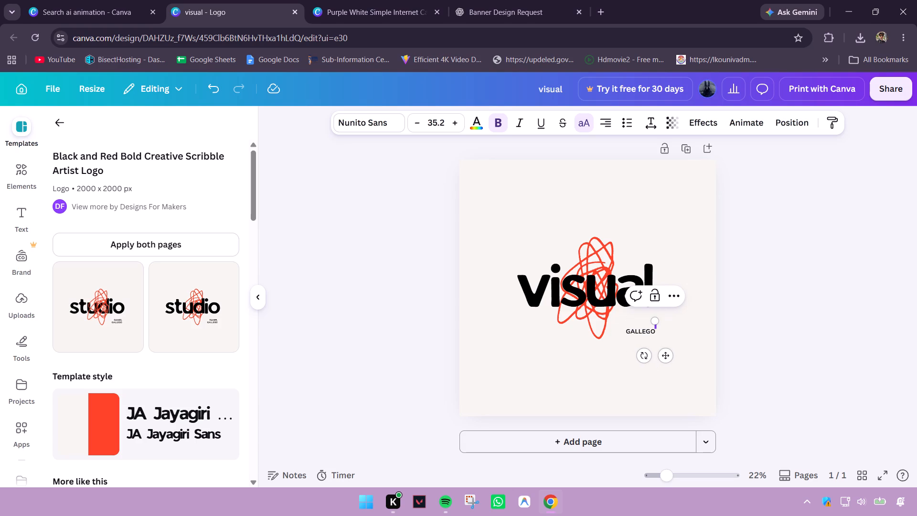
text(creative)
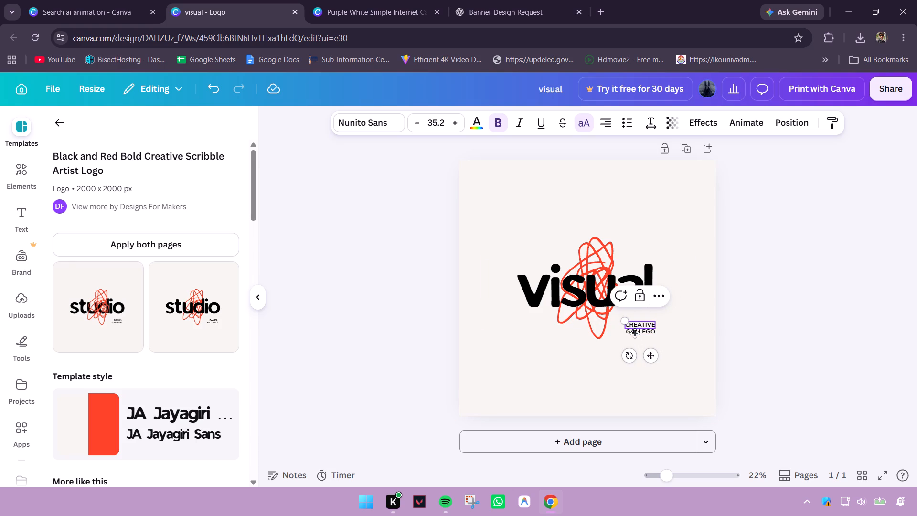
click(634, 333)
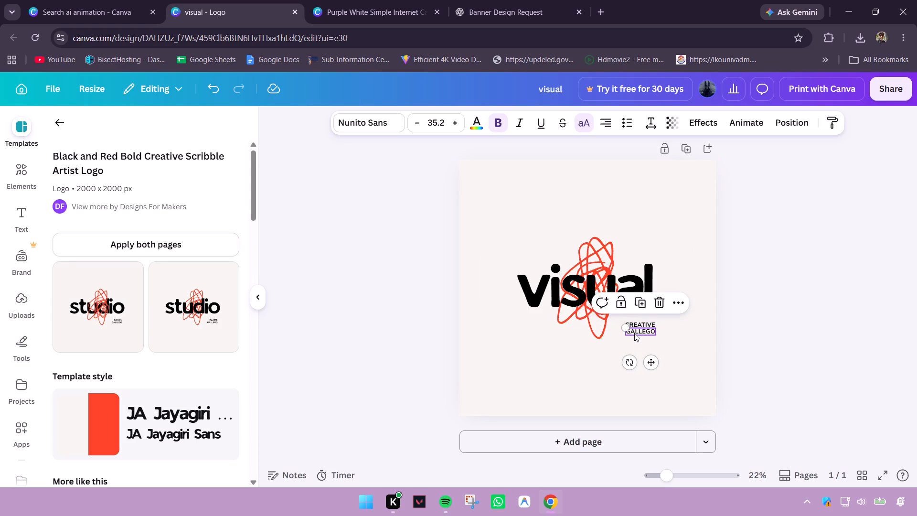
click(634, 333)
text(stud)
text(io)
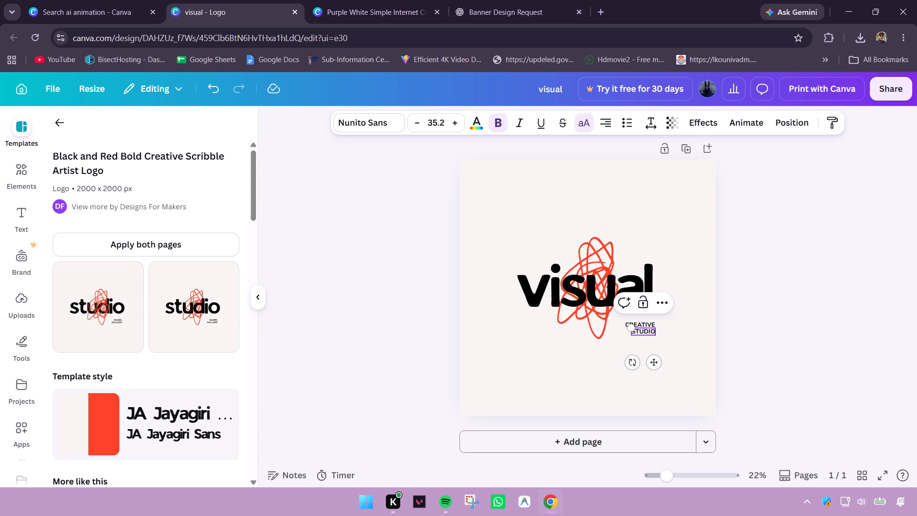
click(693, 357)
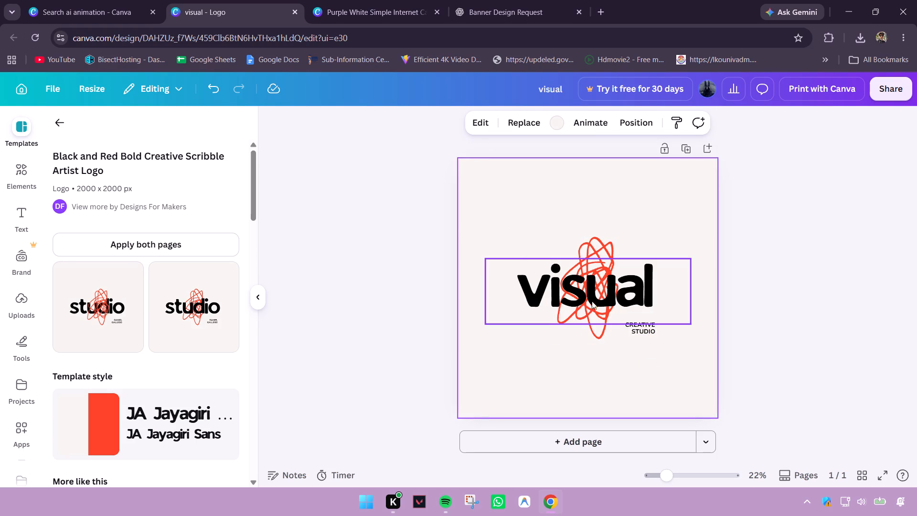
Group the scribble, the word "visual" and both caption lines, and lock the group.
drag(661, 386, 486, 238)
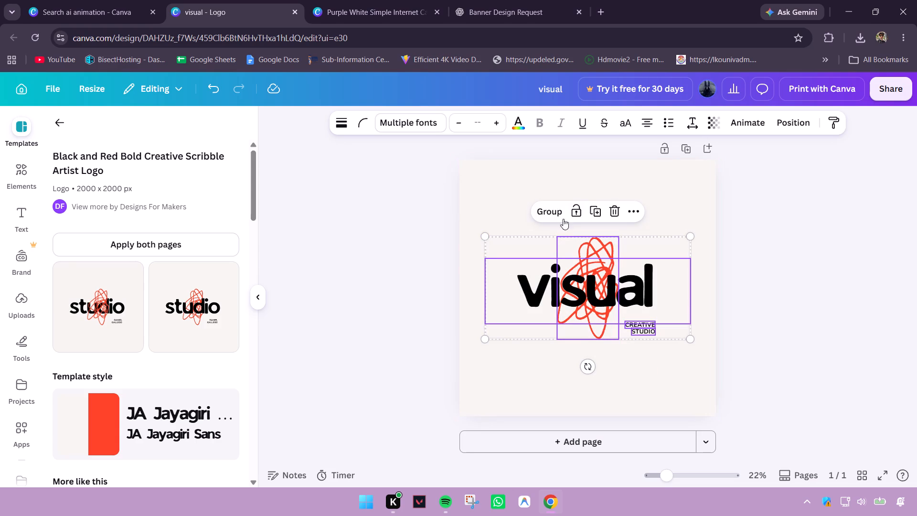
click(552, 214)
click(590, 211)
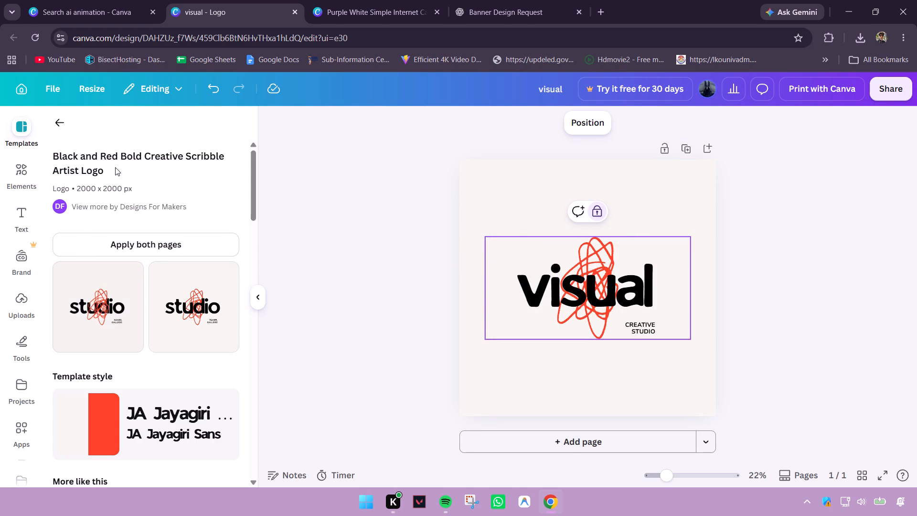
Add the recently used green "Soft Shadow" text style to the page and change its text to "the".
click(59, 123)
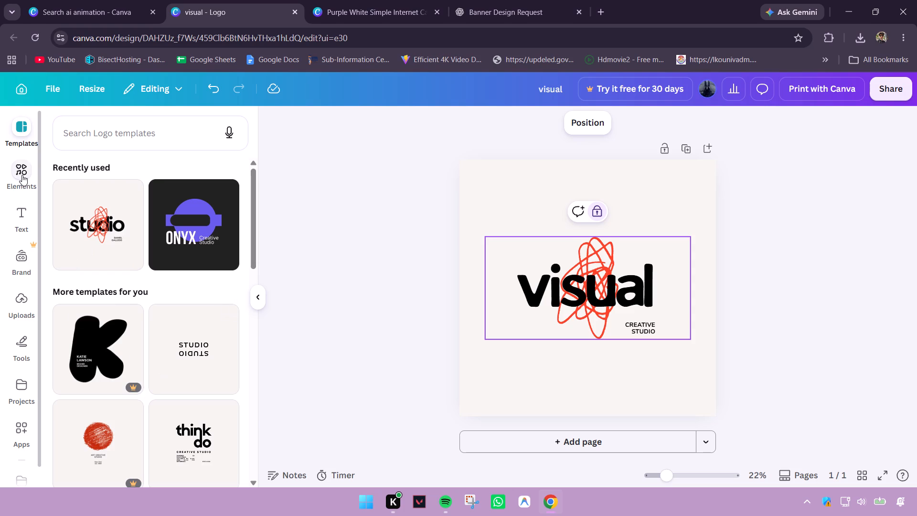
click(22, 218)
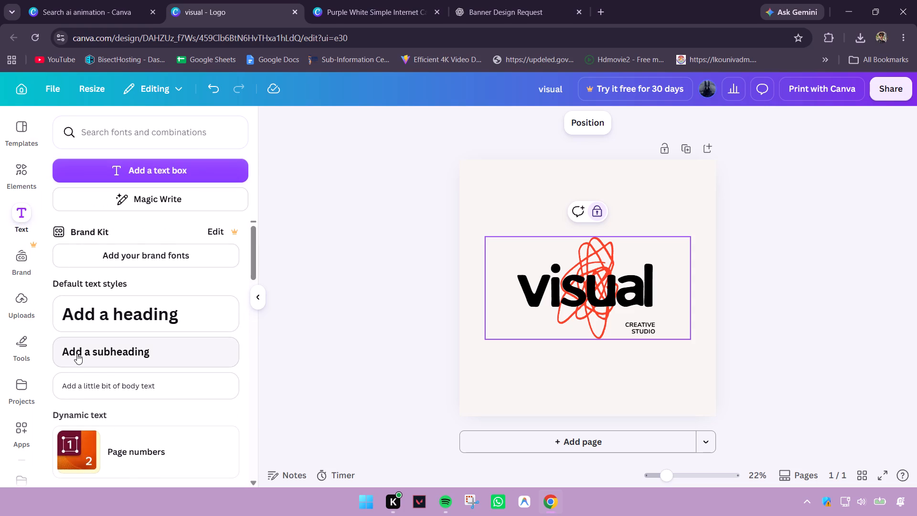
scroll(76, 355, down, 4)
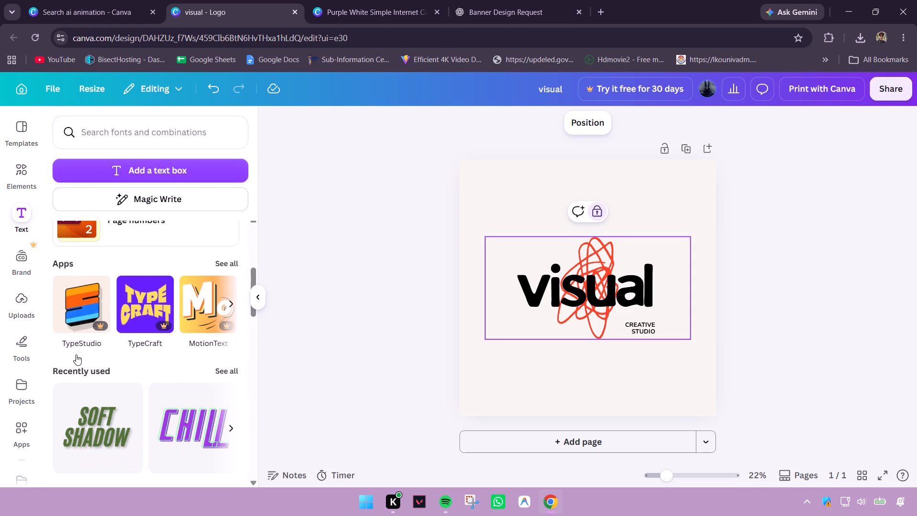
scroll(76, 355, down, 1)
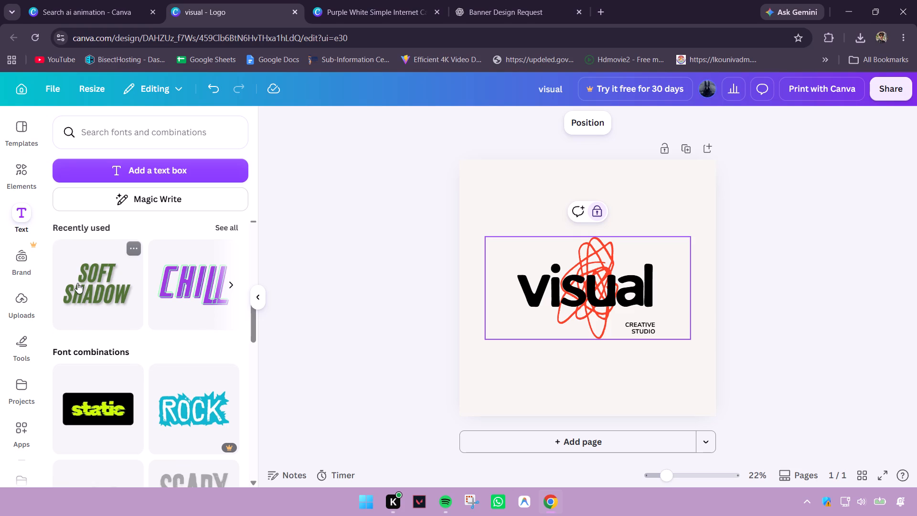
click(77, 283)
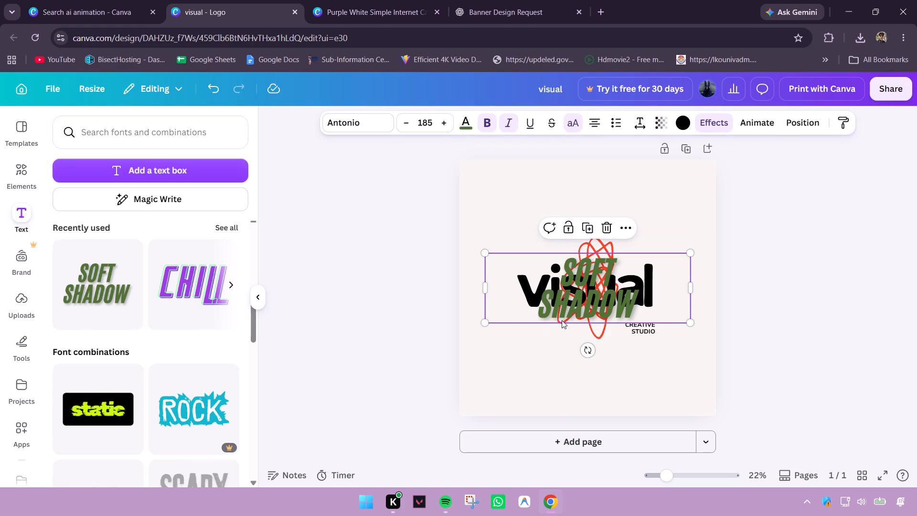
double_click(569, 292)
text(the)
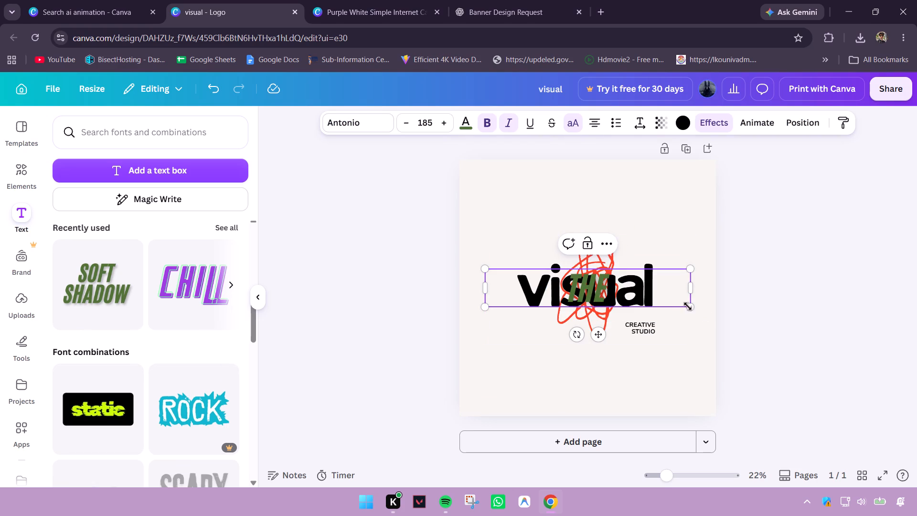
Shrink the green "THE" text to size 150 and place it just above the start of the word "visual".
drag(690, 310, 652, 300)
drag(594, 288, 539, 279)
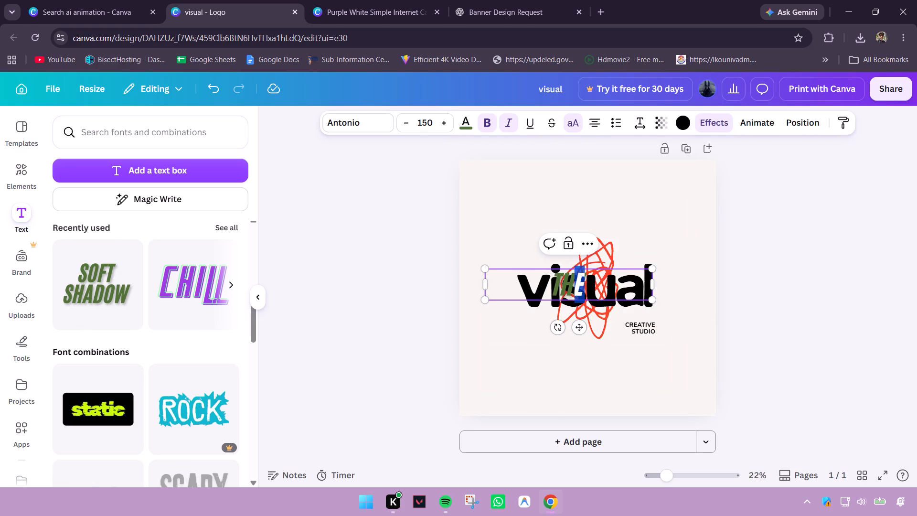
drag(539, 279, 526, 272)
click(664, 360)
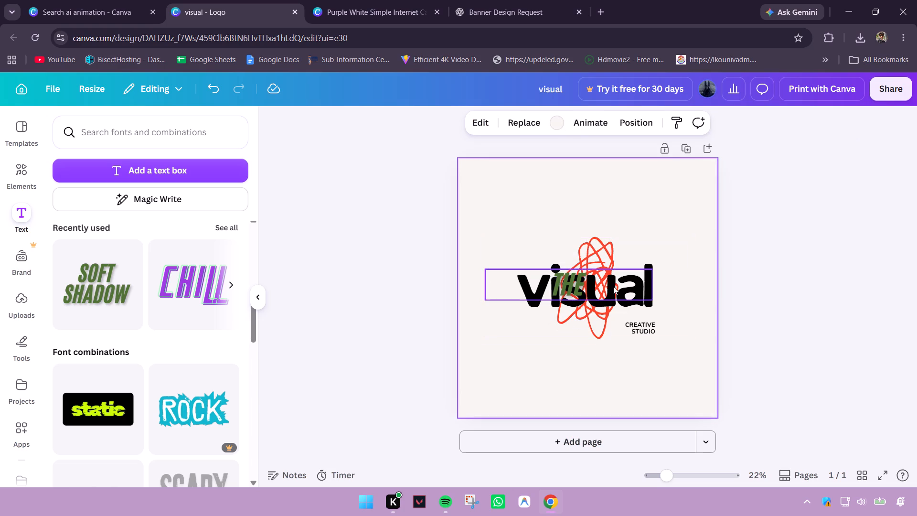
drag(613, 286, 570, 261)
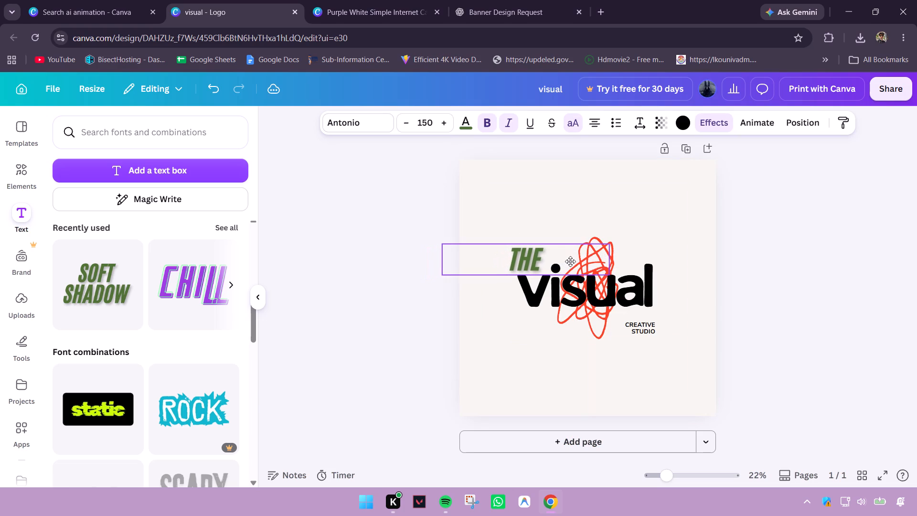
drag(570, 261, 572, 262)
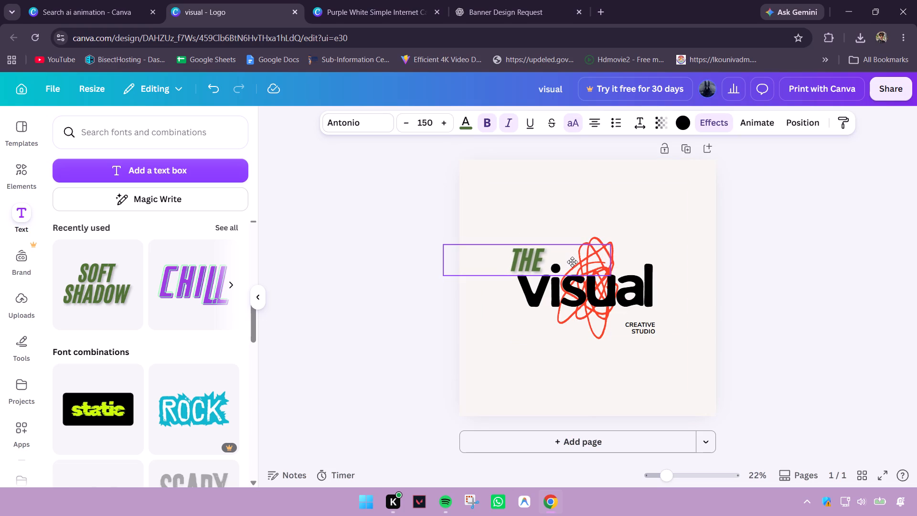
drag(572, 262, 573, 262)
click(669, 370)
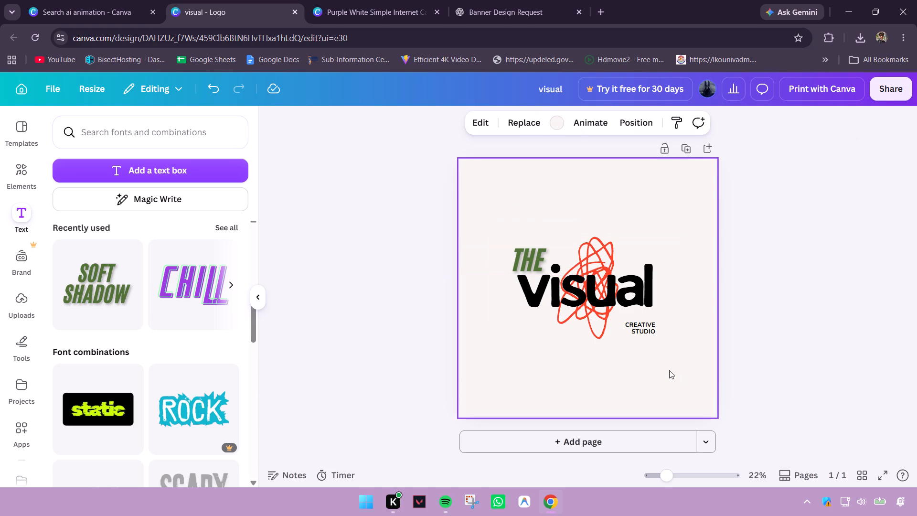
Shrink the green "THE" text to size 121 and place it just above the start of the word "visual".
click(534, 258)
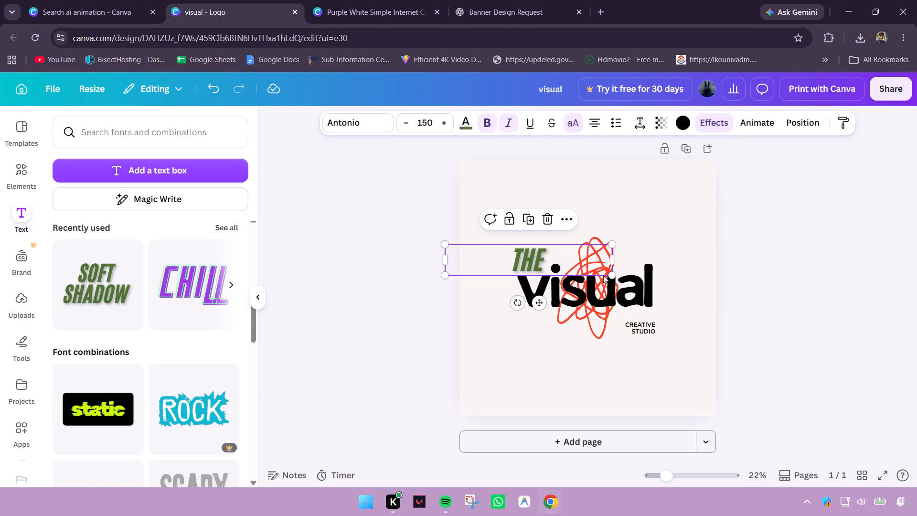
drag(610, 274, 578, 267)
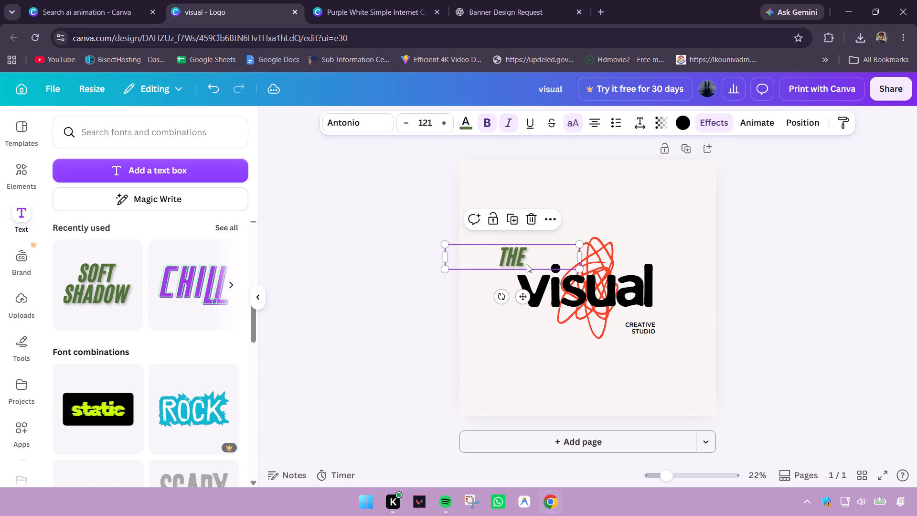
drag(529, 263, 542, 266)
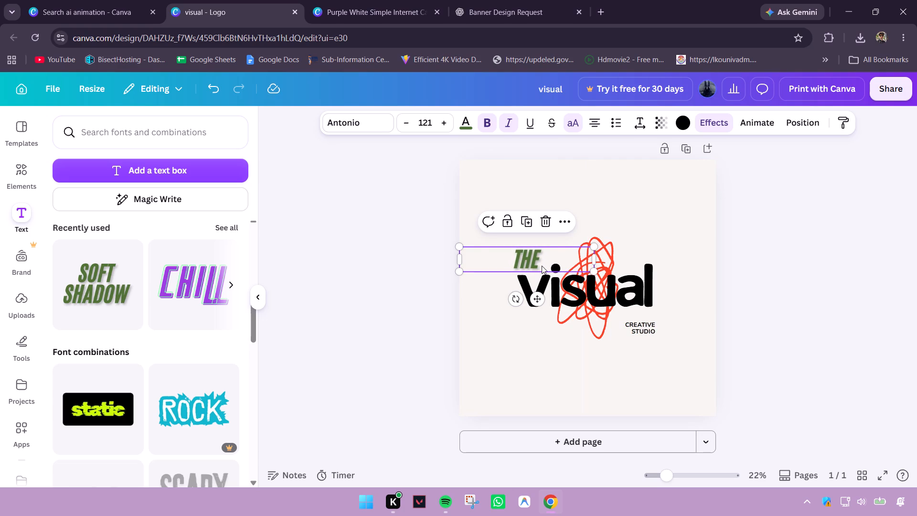
click(627, 402)
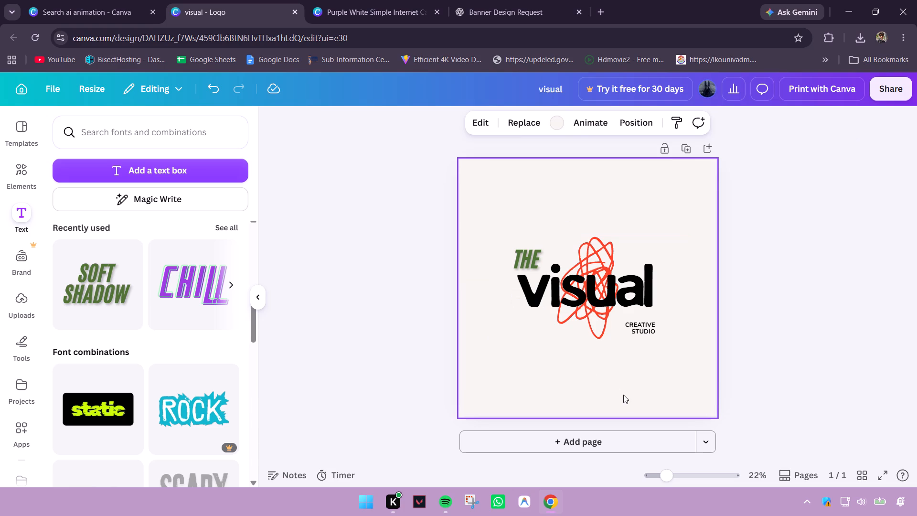
click(516, 254)
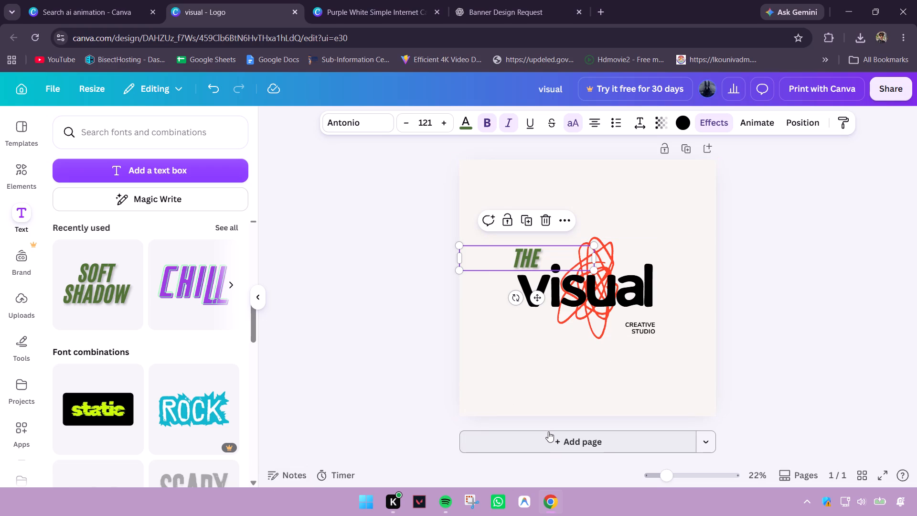
scroll(548, 431, down, 3)
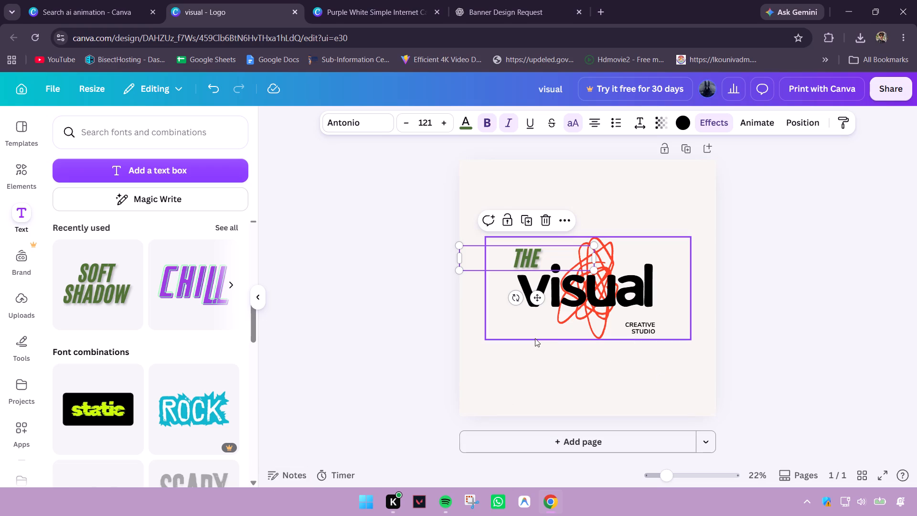
Unlock the logo group and change its main word to "visuals".
click(655, 289)
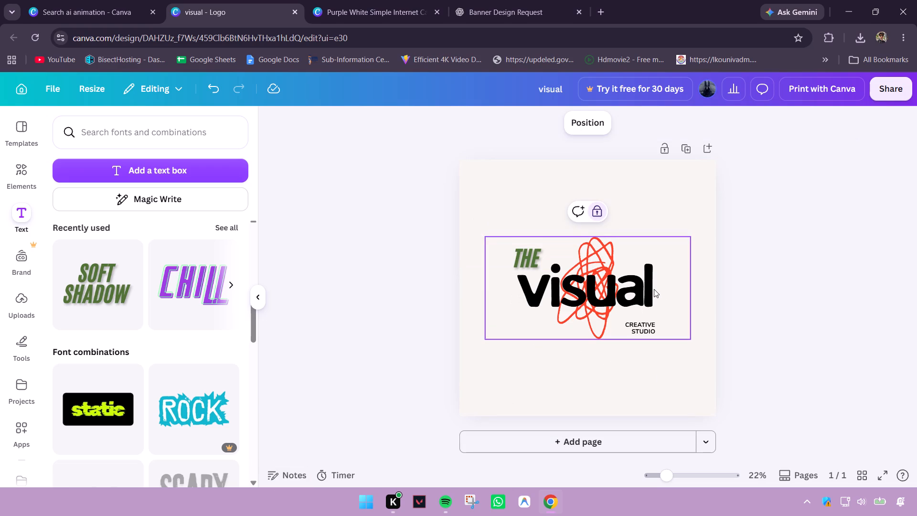
click(647, 297)
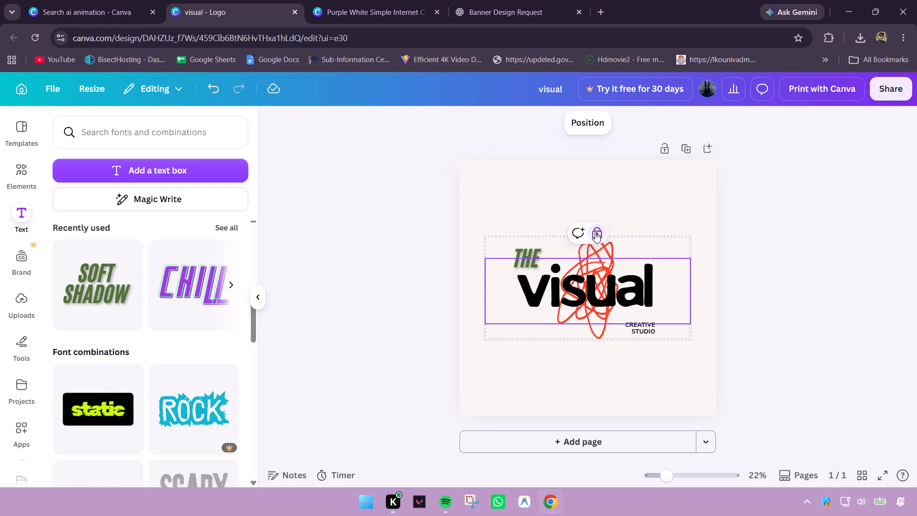
click(595, 232)
double_click(635, 299)
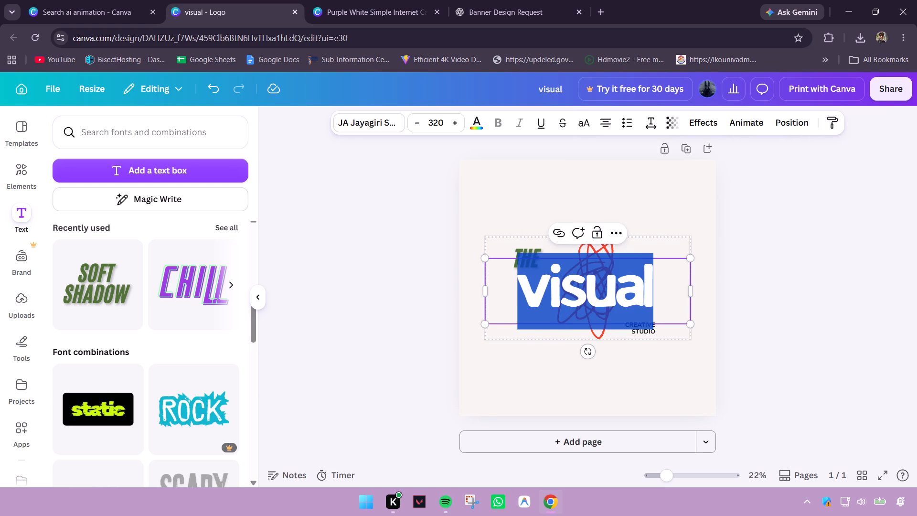
click(658, 296)
key(s)
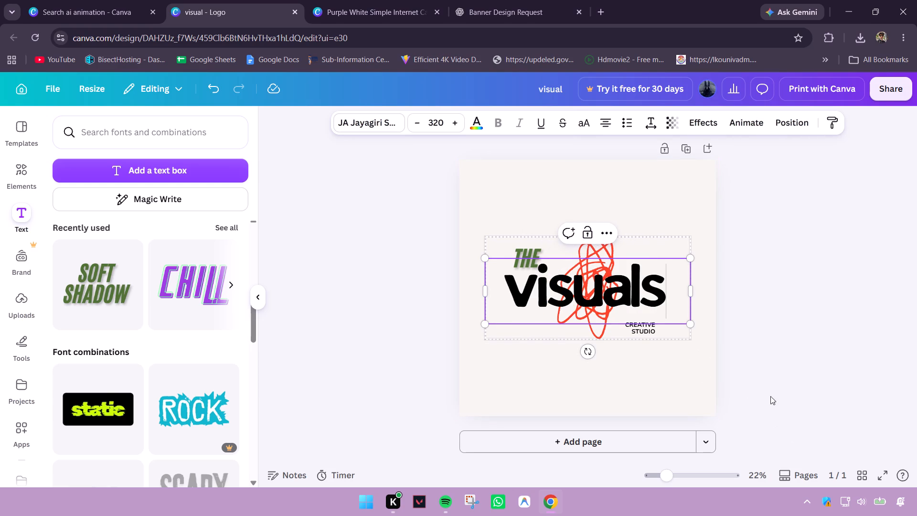
click(756, 347)
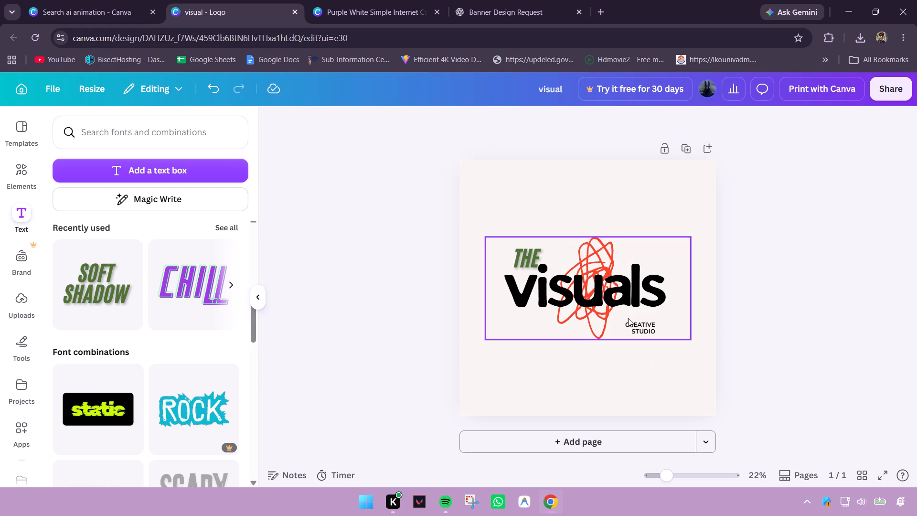
Group the green "THE" text with the rest of the logo and lock the combined group.
click(581, 323)
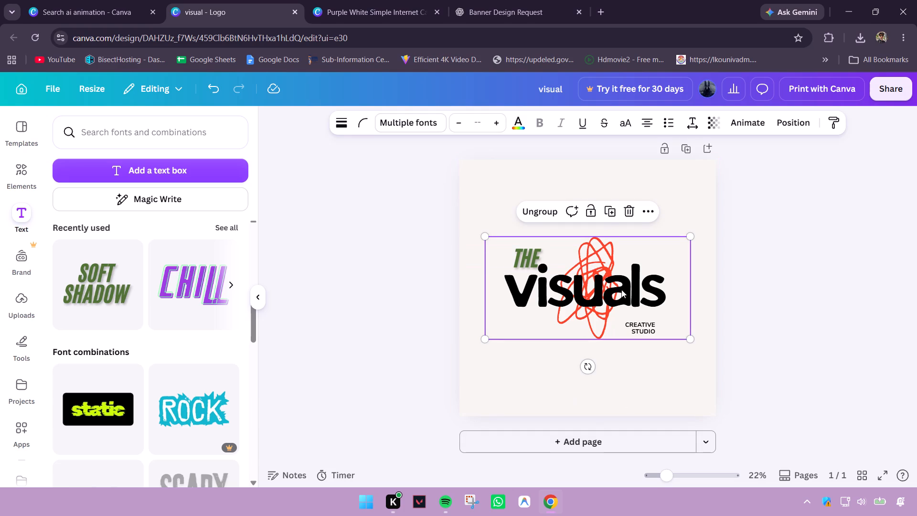
drag(630, 364, 466, 188)
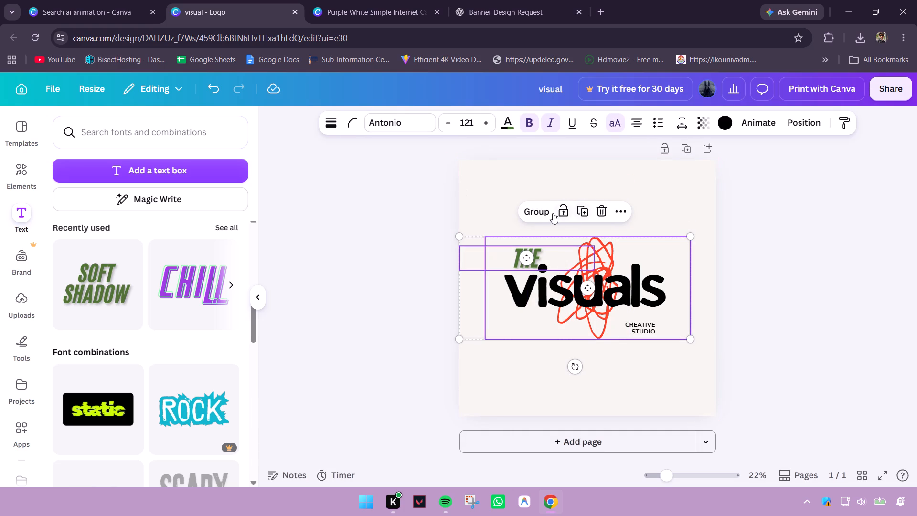
click(540, 215)
click(574, 209)
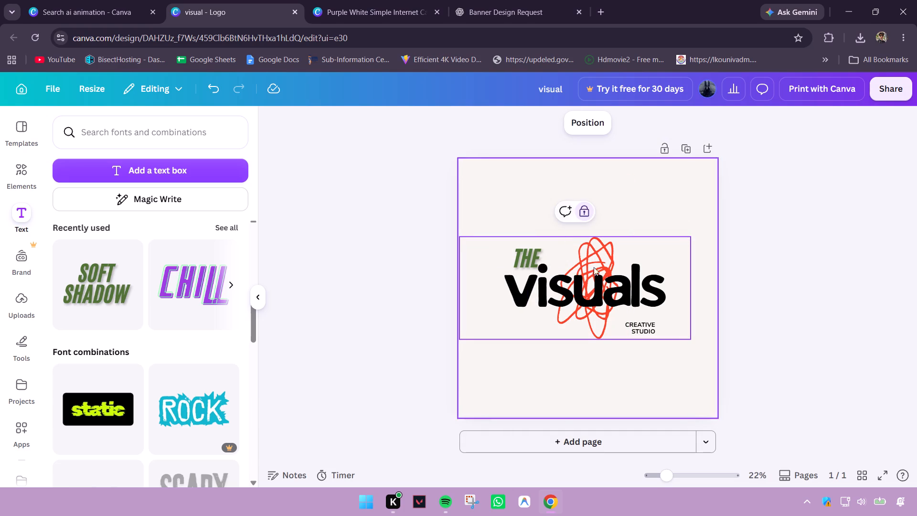
Unlock the combined logo group and copy it.
drag(586, 296, 602, 300)
click(597, 290)
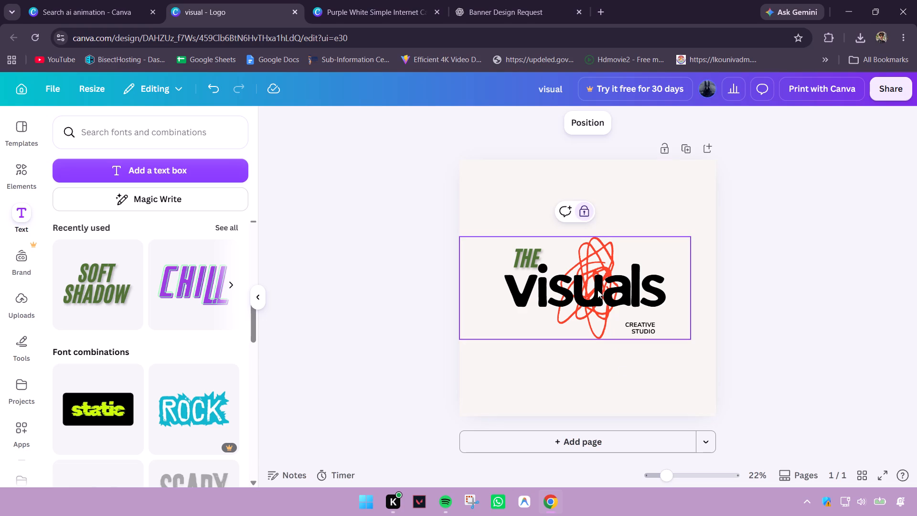
click(583, 206)
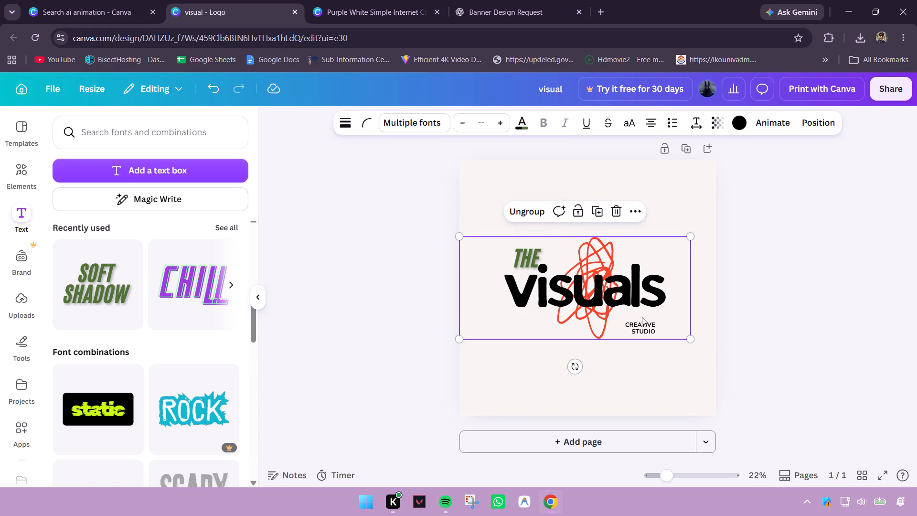
key(ctrl+c)
Browse the font combinations for further text styles that could suit the logo.
scroll(563, 328, down, 2)
scroll(229, 407, down, 4)
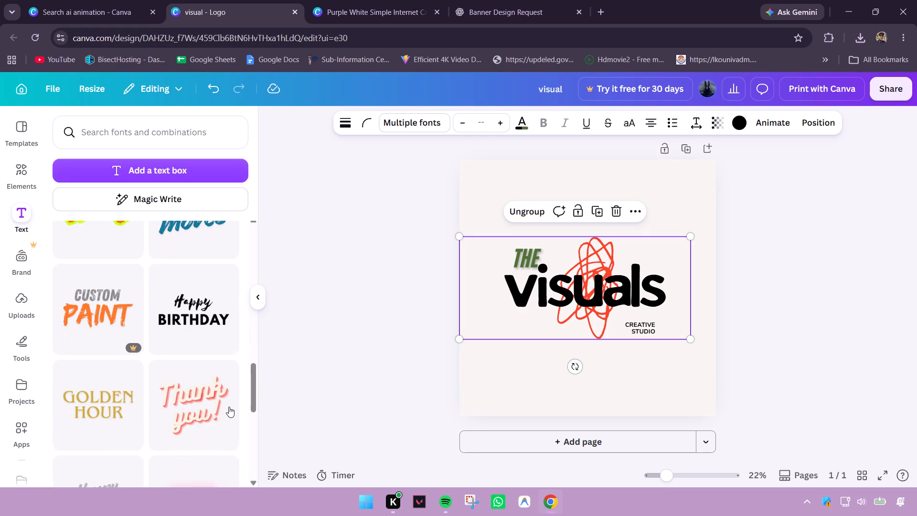
scroll(229, 407, down, 3)
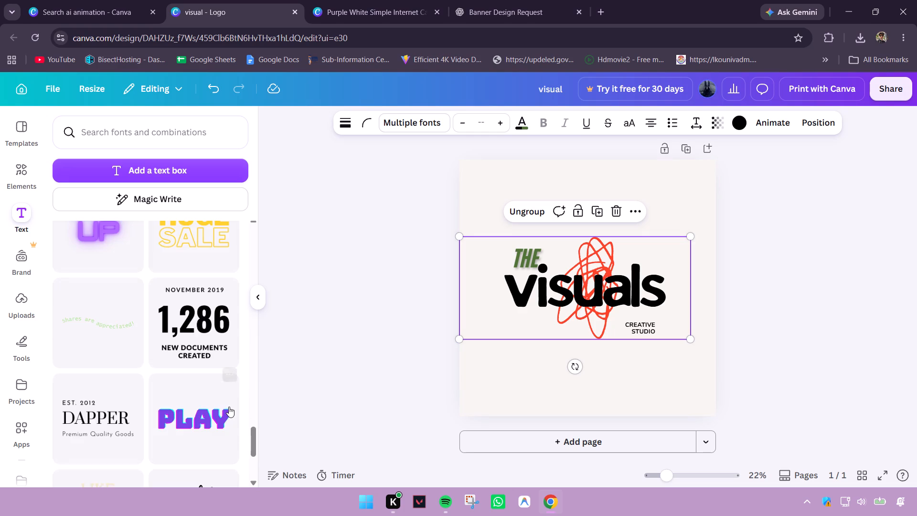
scroll(168, 403, down, 1)
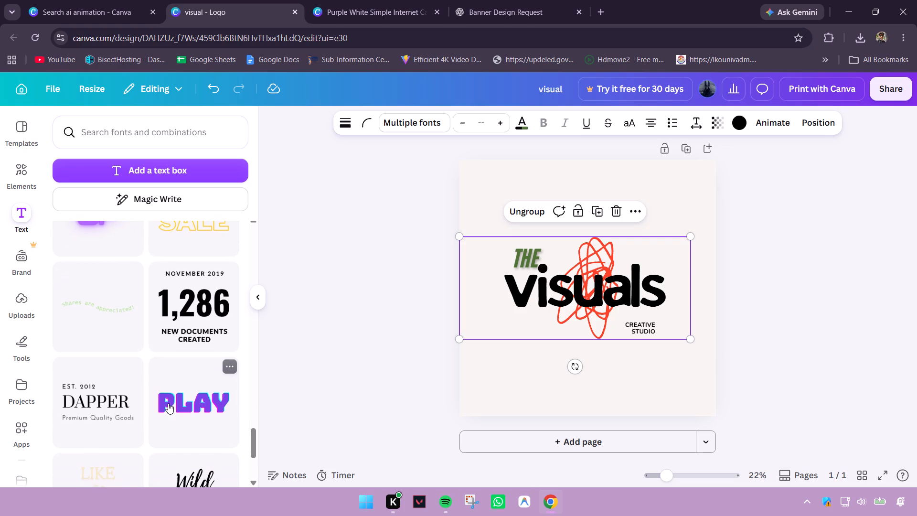
scroll(168, 403, down, 4)
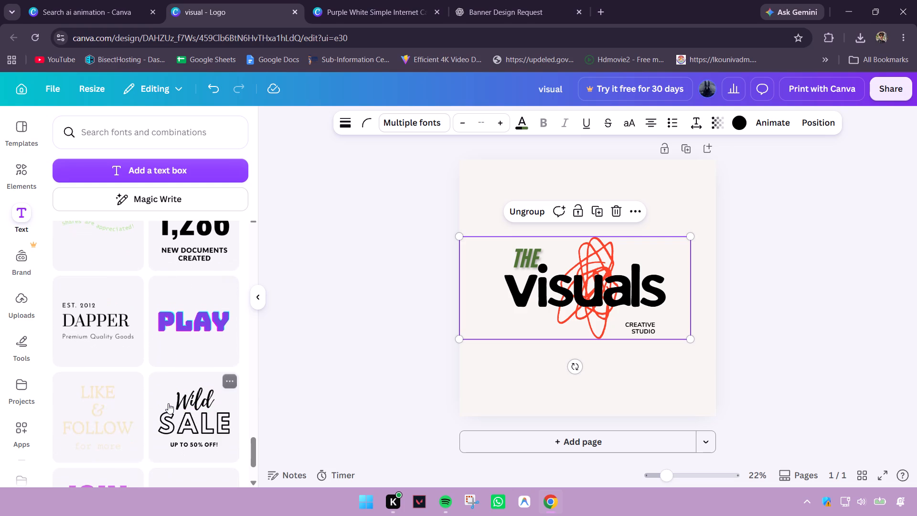
scroll(168, 403, down, 5)
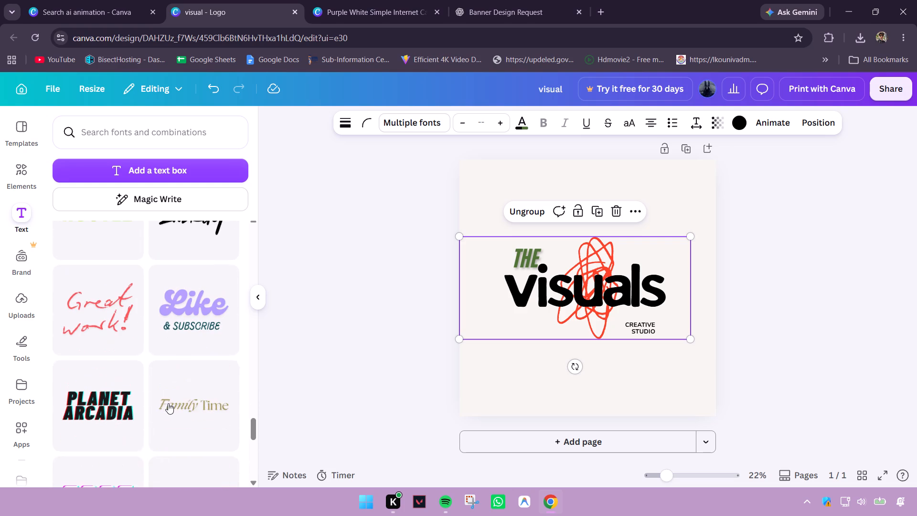
scroll(168, 403, down, 2)
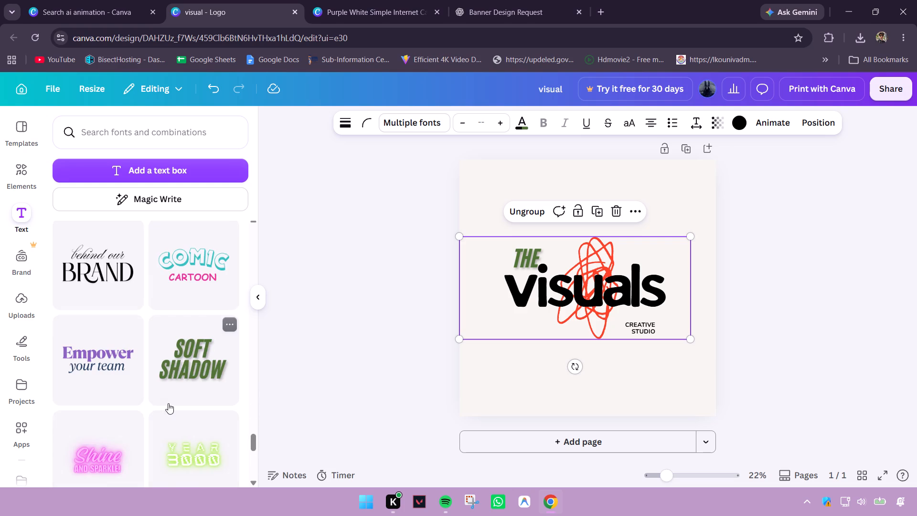
scroll(168, 403, down, 2)
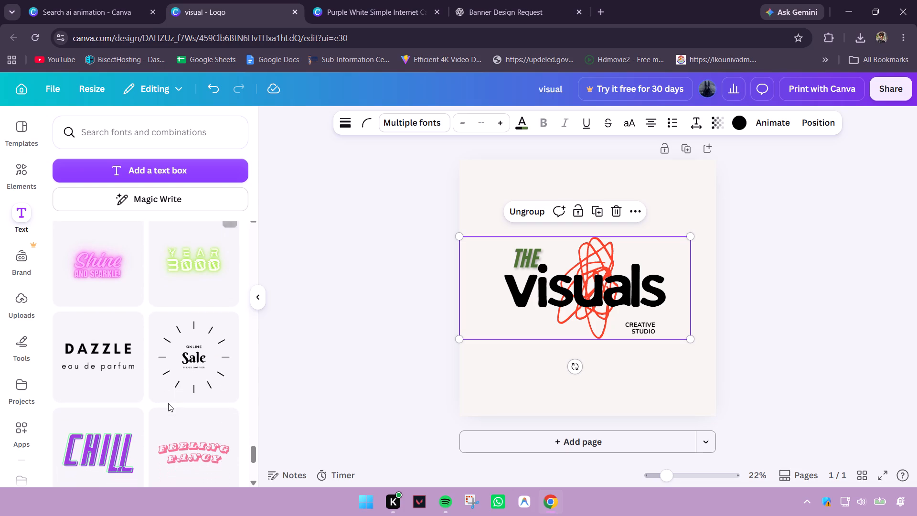
scroll(168, 403, down, 1)
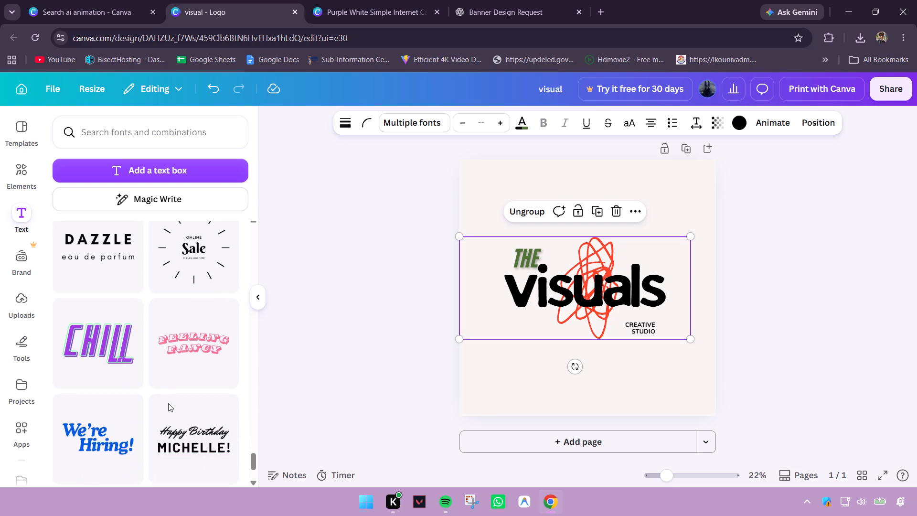
scroll(168, 403, down, 5)
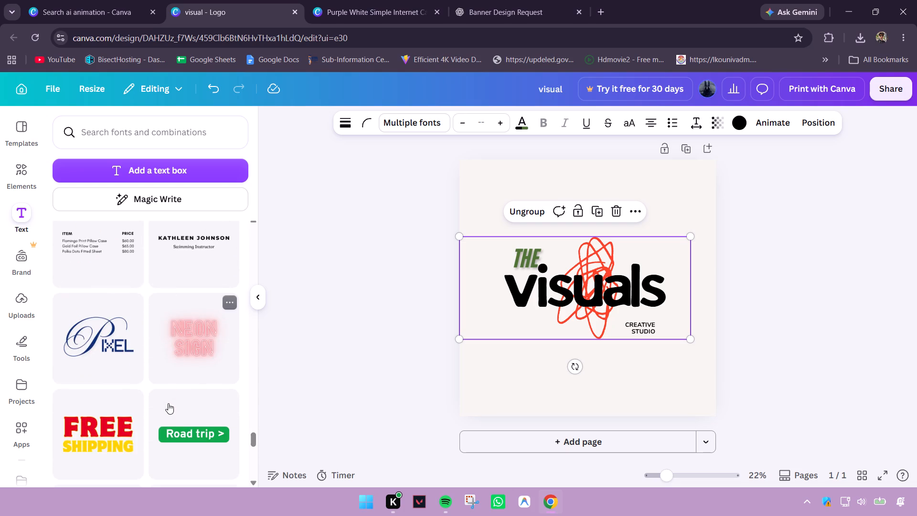
scroll(168, 403, down, 5)
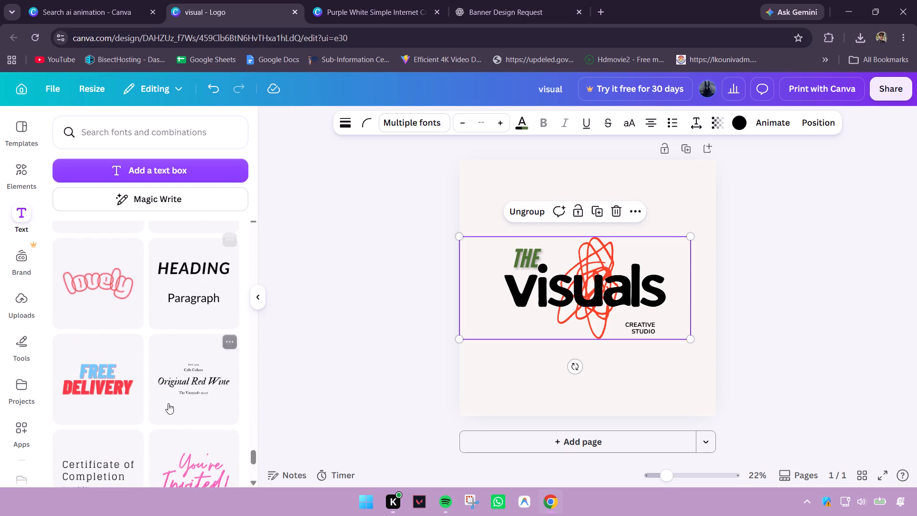
scroll(168, 403, down, 2)
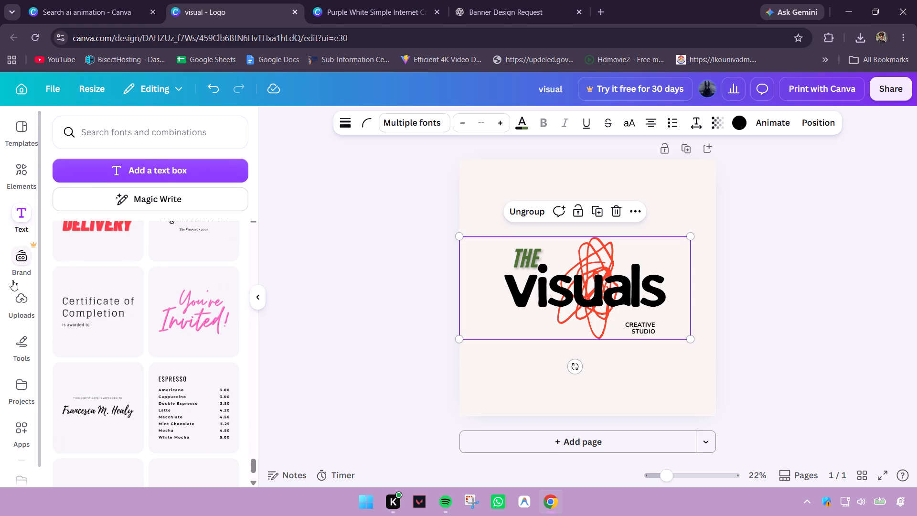
Create a new blank T-Shirt design from the design types on the template search page, and select its empty page.
click(53, 0)
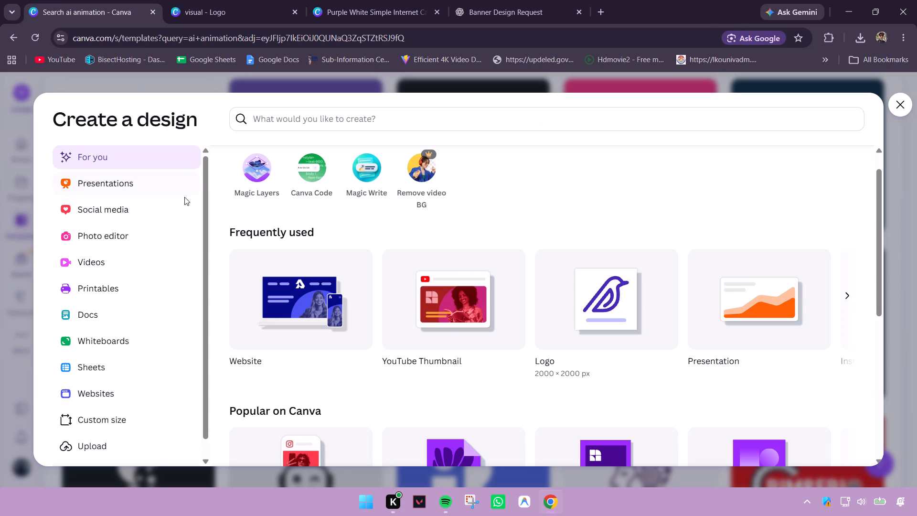
scroll(428, 329, down, 3)
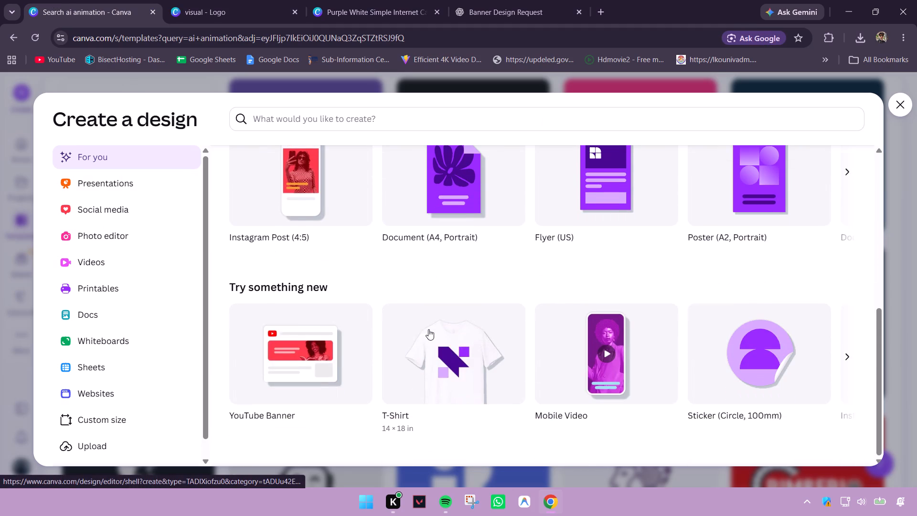
scroll(428, 329, down, 2)
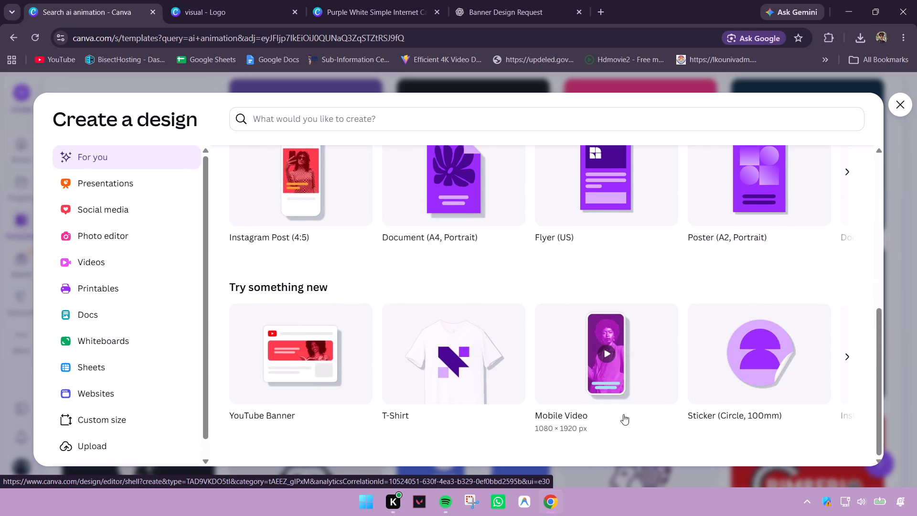
click(437, 376)
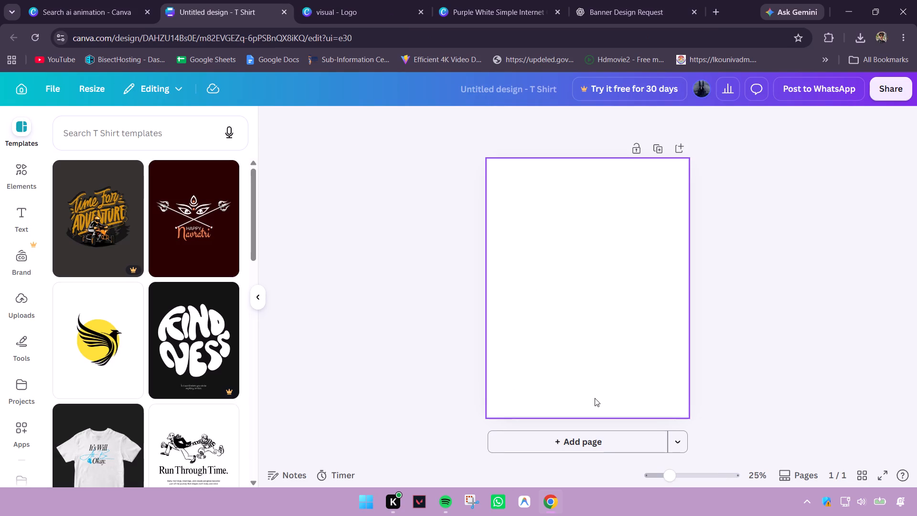
click(556, 292)
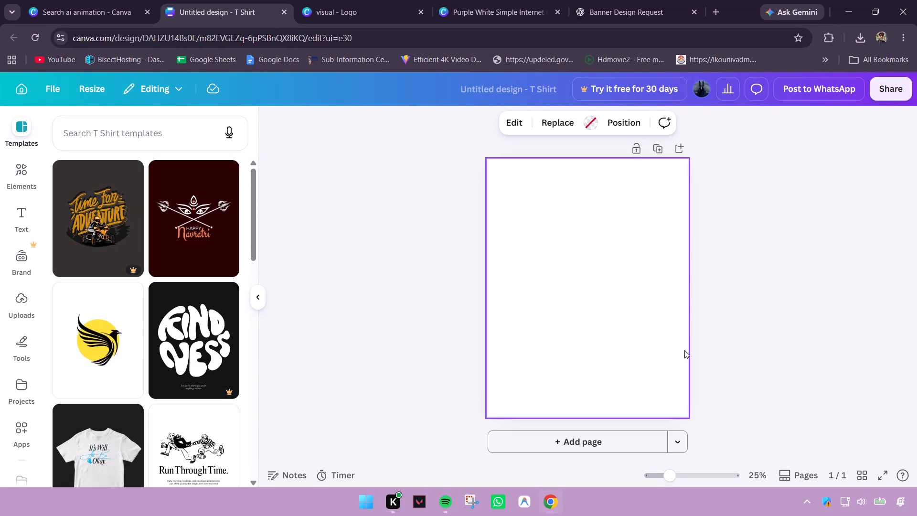
scroll(678, 345, down, 2)
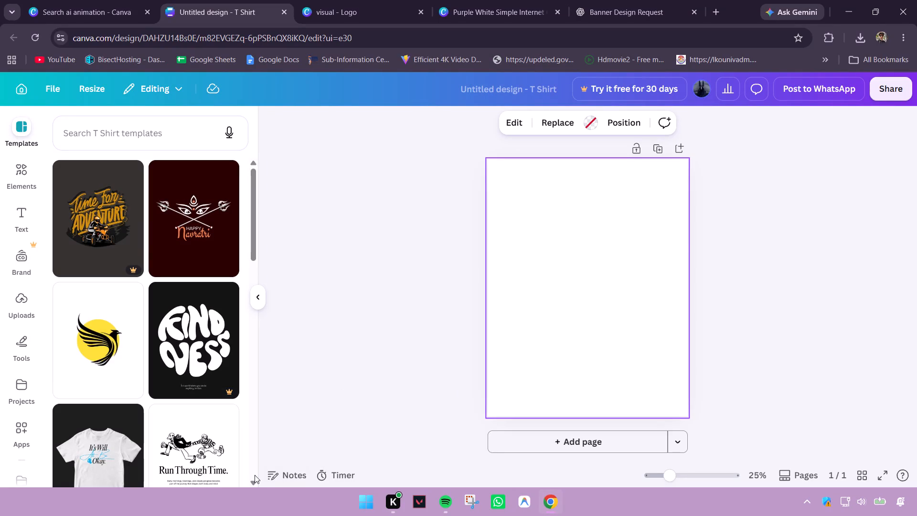
Browse the T-shirt templates for a shirt mockup that can carry the logo.
scroll(173, 424, down, 5)
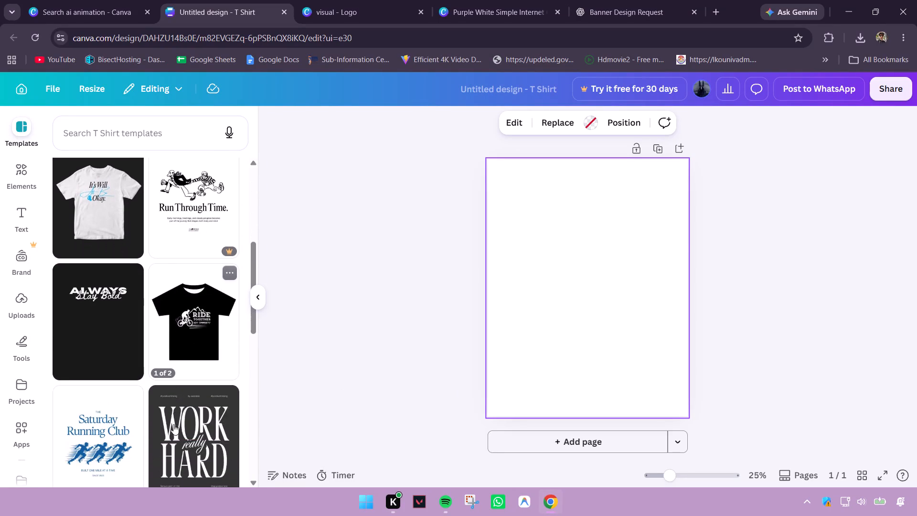
scroll(173, 424, down, 5)
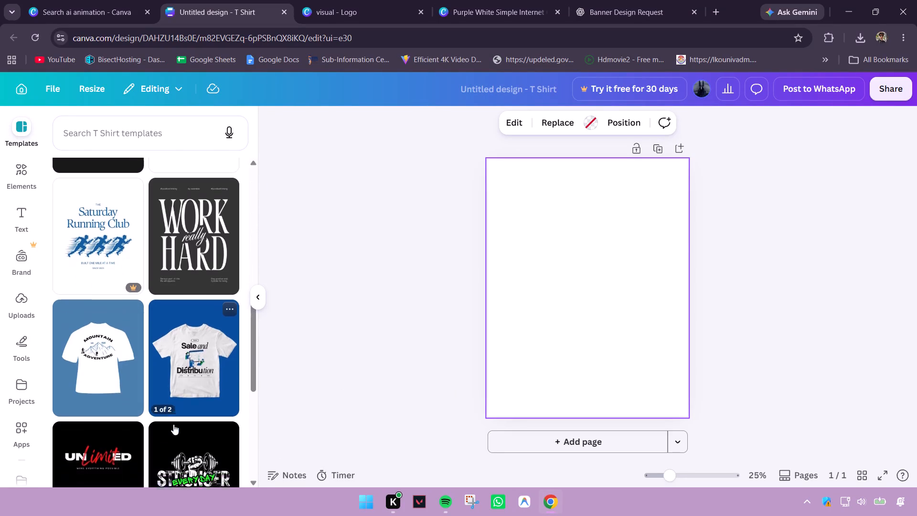
scroll(173, 424, down, 5)
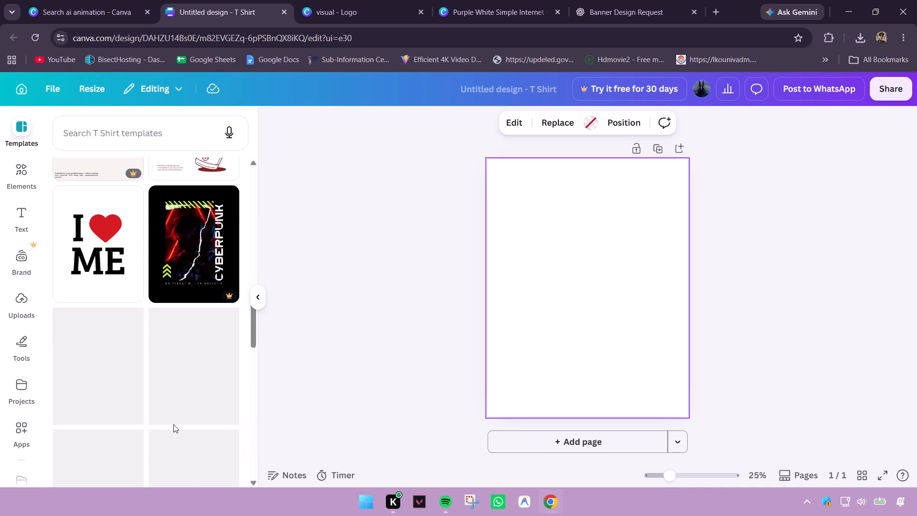
scroll(173, 424, down, 1)
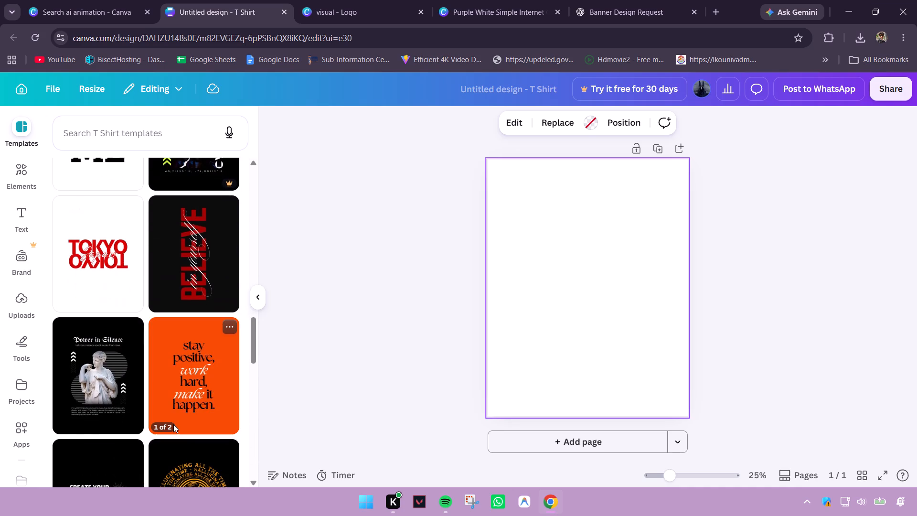
scroll(173, 424, down, 2)
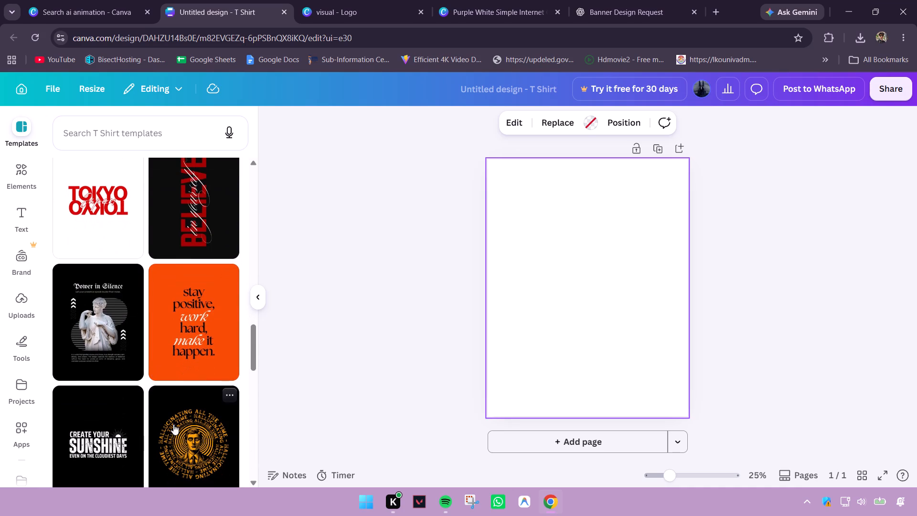
scroll(173, 424, down, 3)
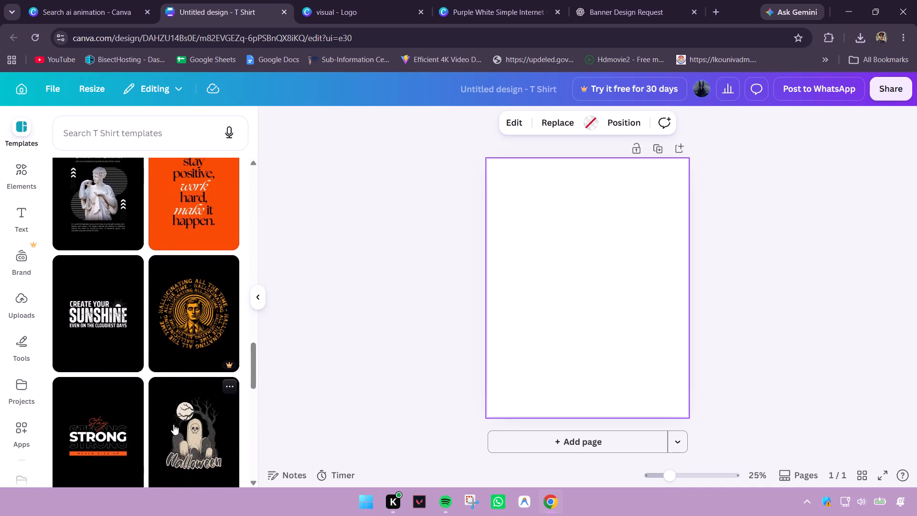
scroll(173, 424, down, 5)
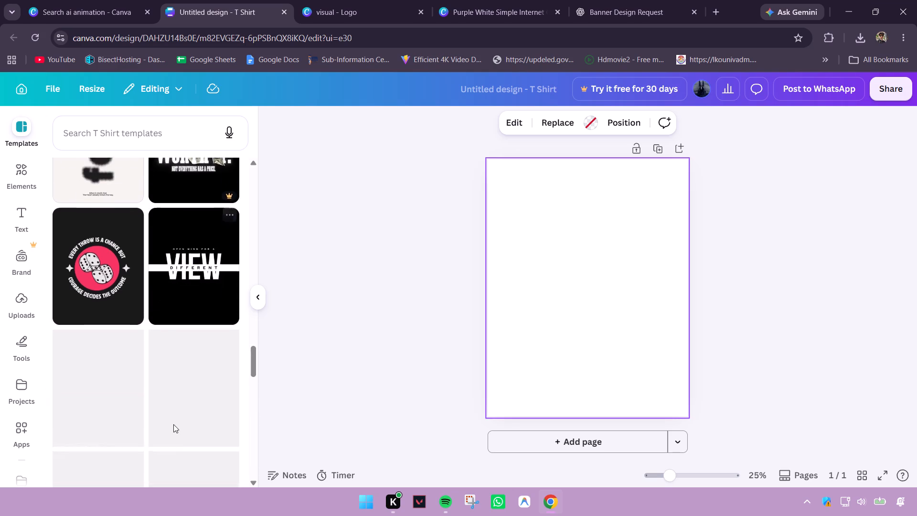
scroll(173, 424, down, 3)
scroll(173, 424, up, 11)
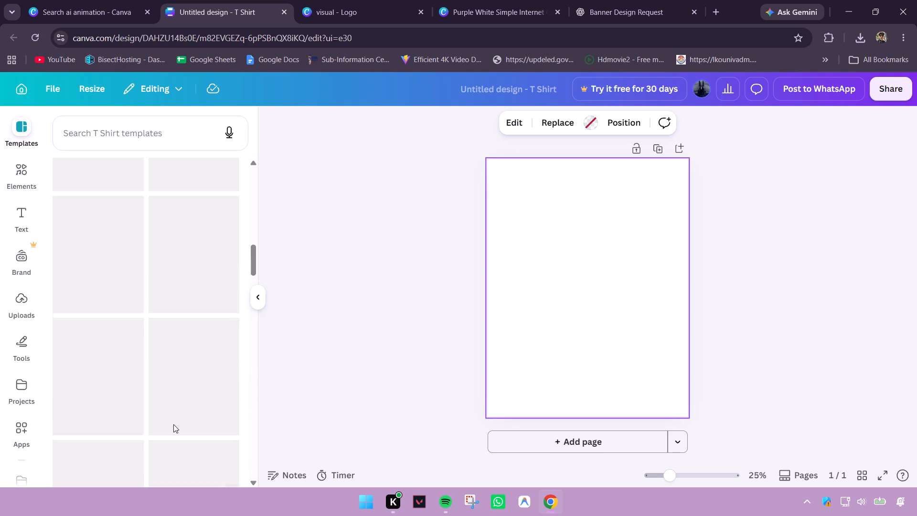
scroll(173, 424, up, 11)
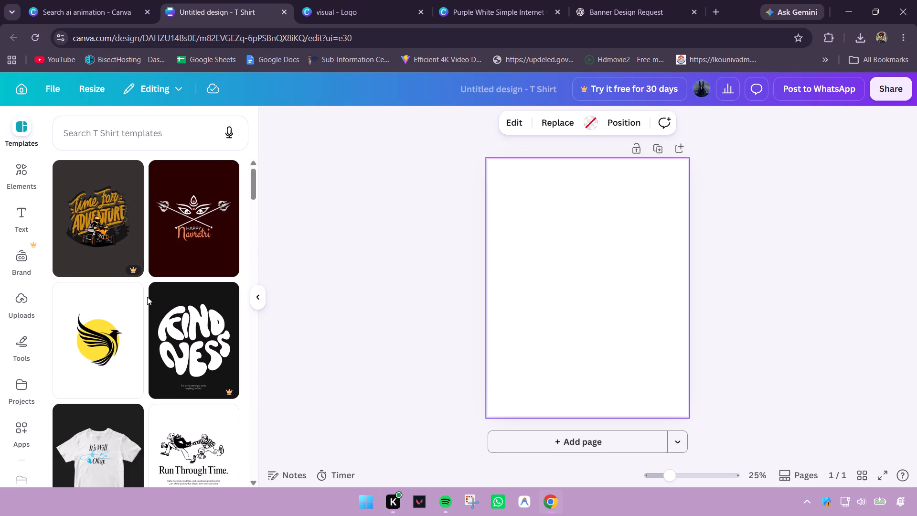
Apply the white shirt page of the Black White and Blue Typographic Motivational T-Shirt template to the empty page.
scroll(98, 397, down, 2)
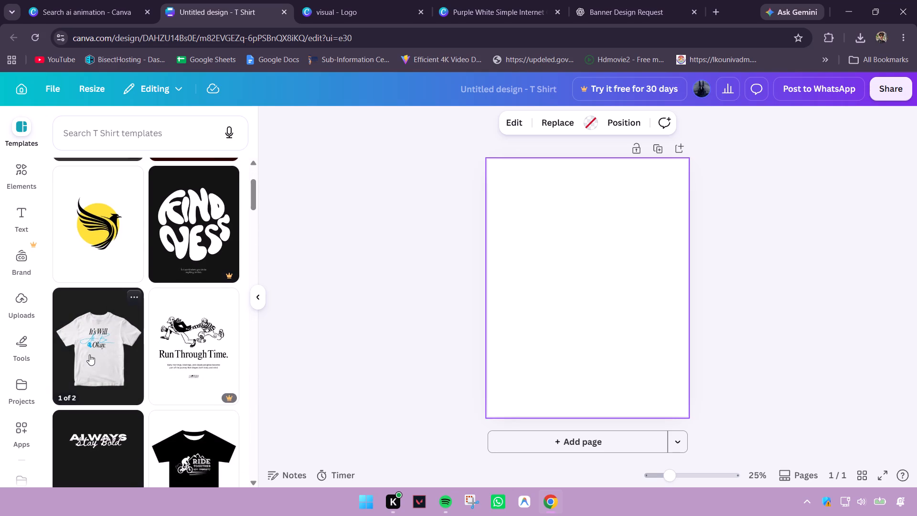
drag(89, 355, 547, 249)
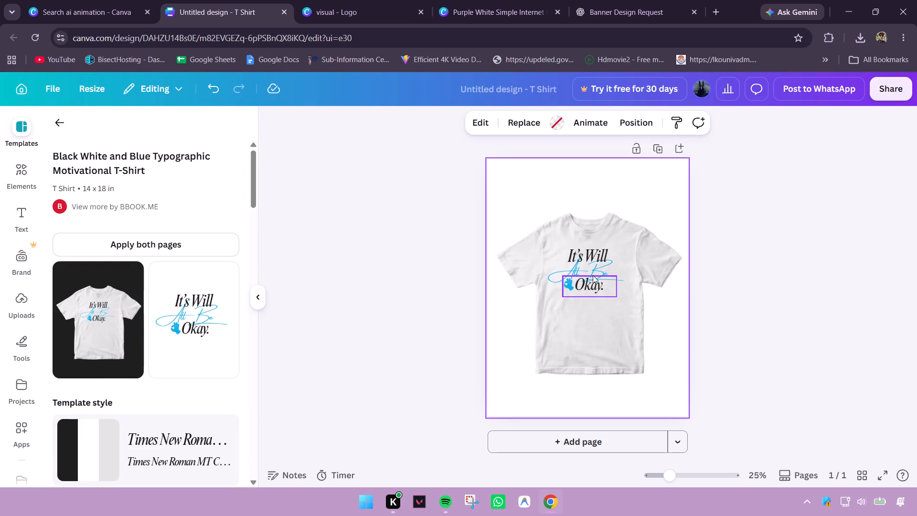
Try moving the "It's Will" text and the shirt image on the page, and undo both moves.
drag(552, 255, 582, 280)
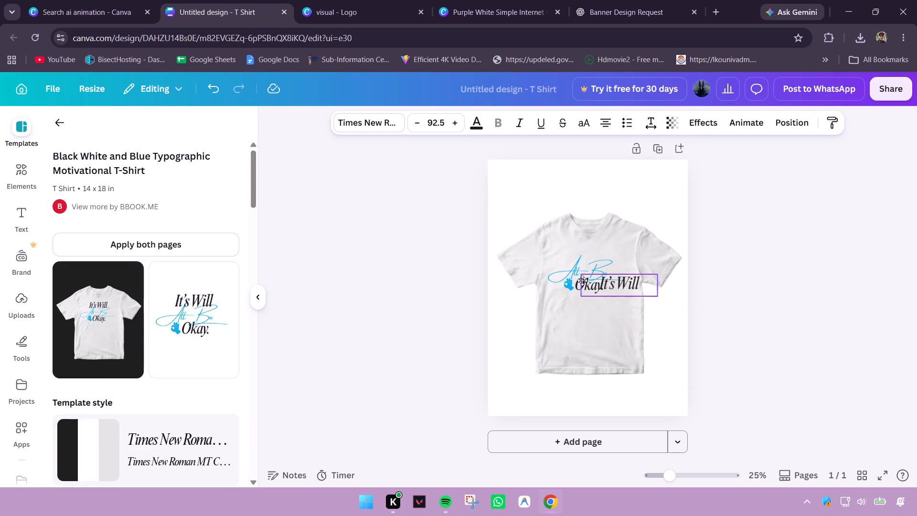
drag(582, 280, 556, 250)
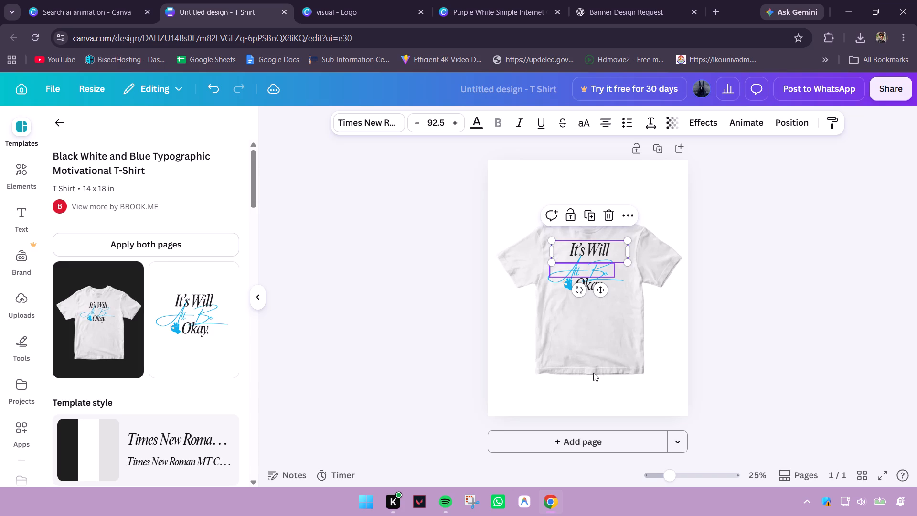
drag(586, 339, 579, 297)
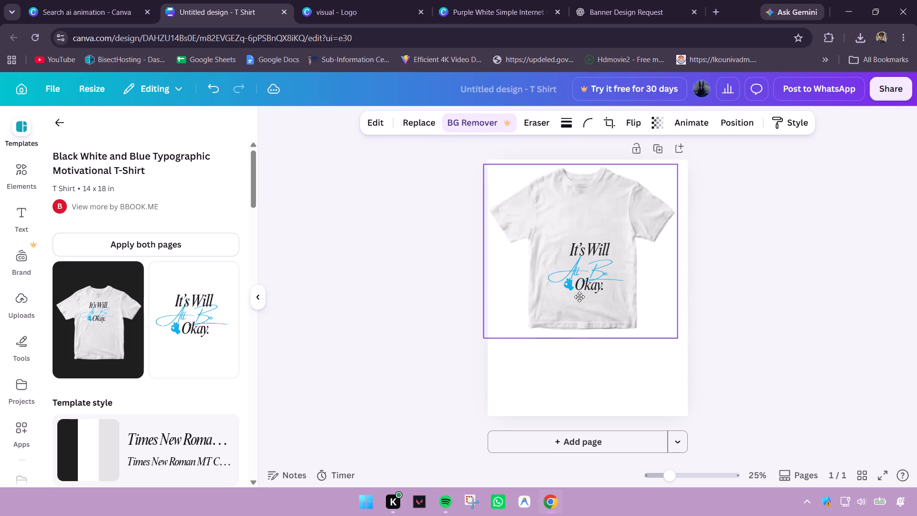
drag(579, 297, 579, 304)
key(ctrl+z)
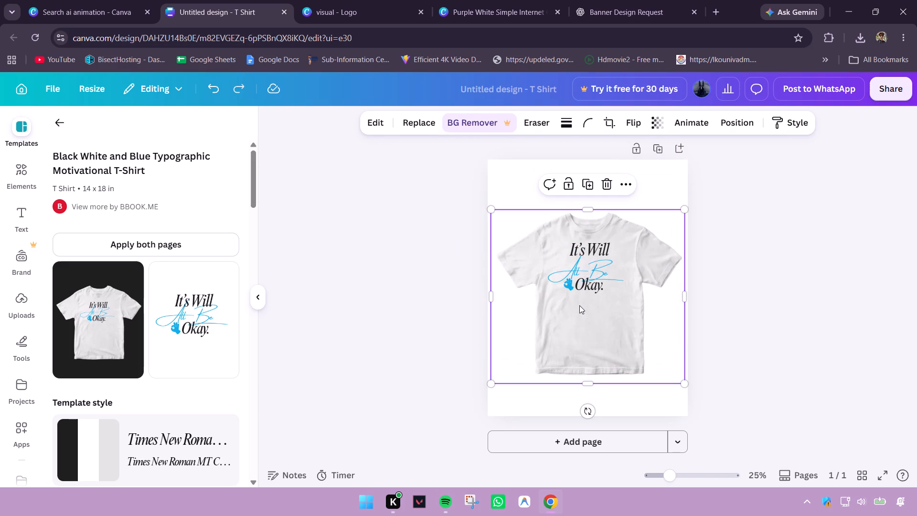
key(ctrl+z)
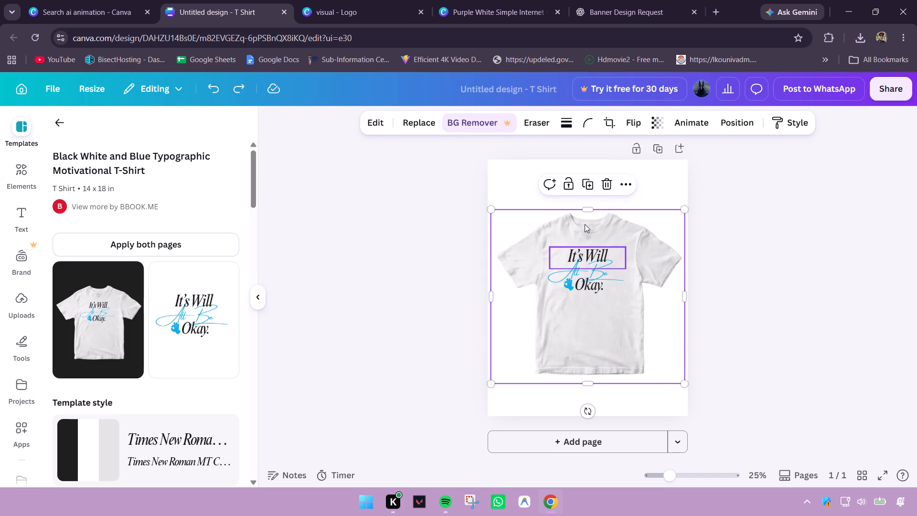
Lock the shirt image in place.
click(574, 180)
Delete the template's "It's Will All Be Okay." text and the small blue graphic from the shirt.
drag(590, 340, 578, 275)
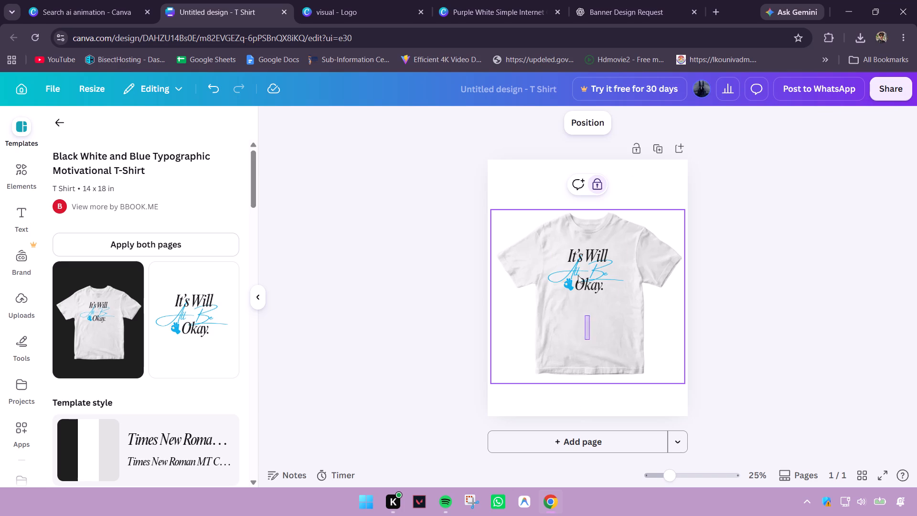
drag(578, 275, 610, 221)
click(616, 218)
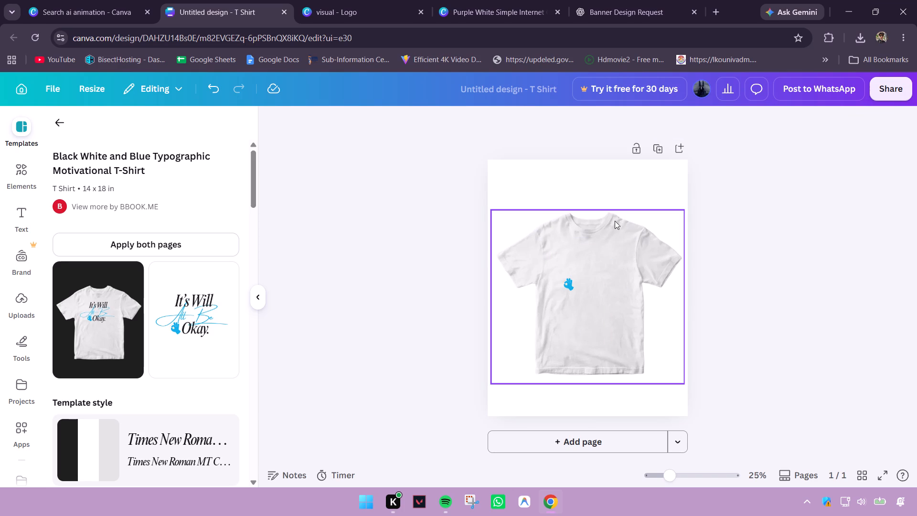
click(569, 288)
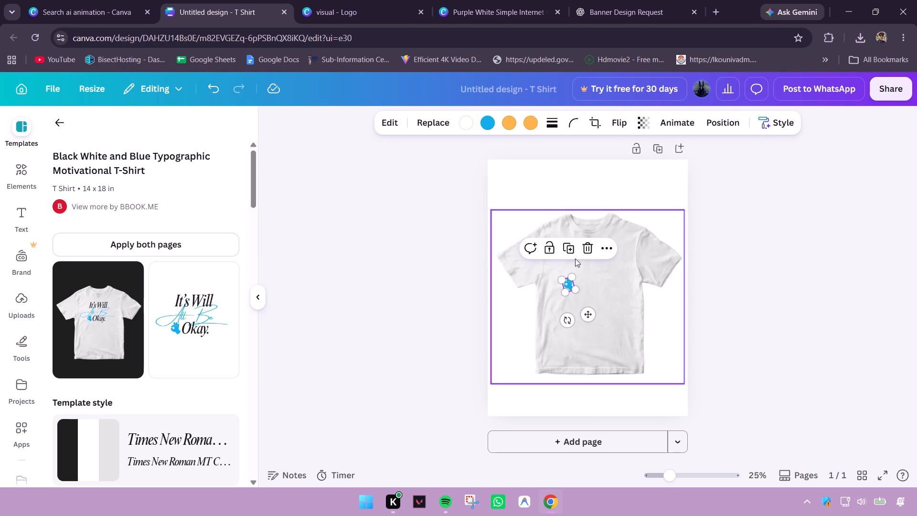
click(588, 247)
Paste the copied "The visuals creative studio" logo, shrink it, and place it on the shirt's chest.
click(583, 295)
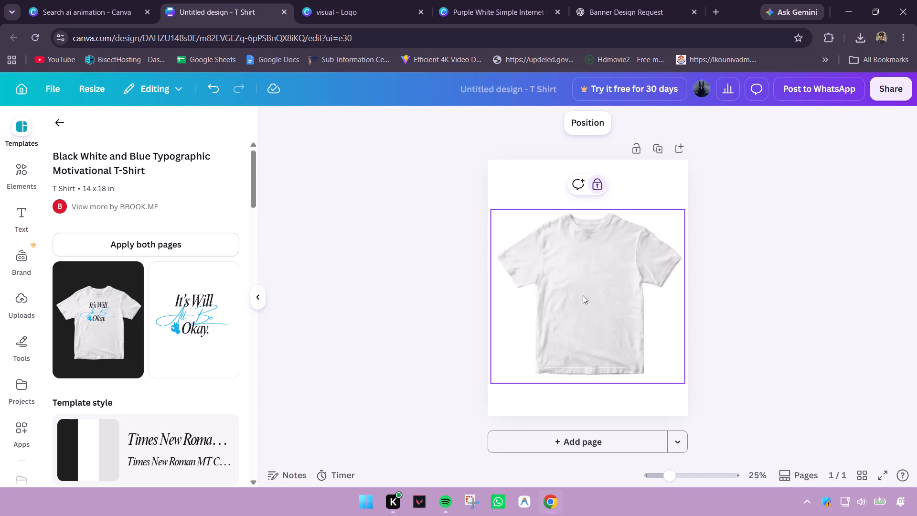
key(ctrl+v)
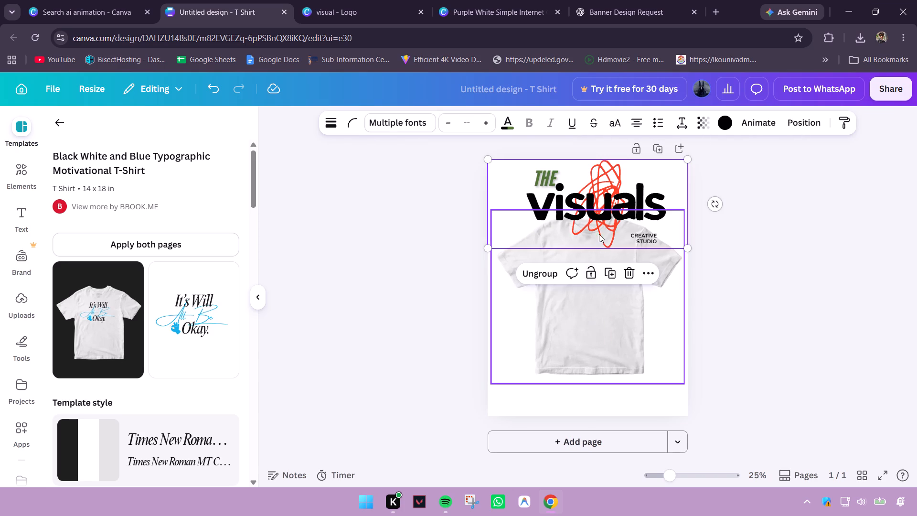
drag(686, 244, 603, 199)
drag(546, 168, 590, 283)
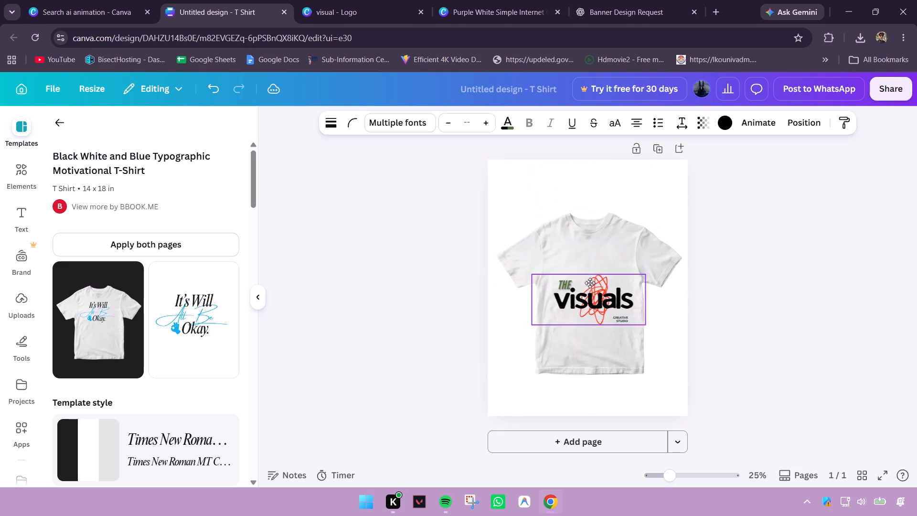
drag(590, 283, 586, 259)
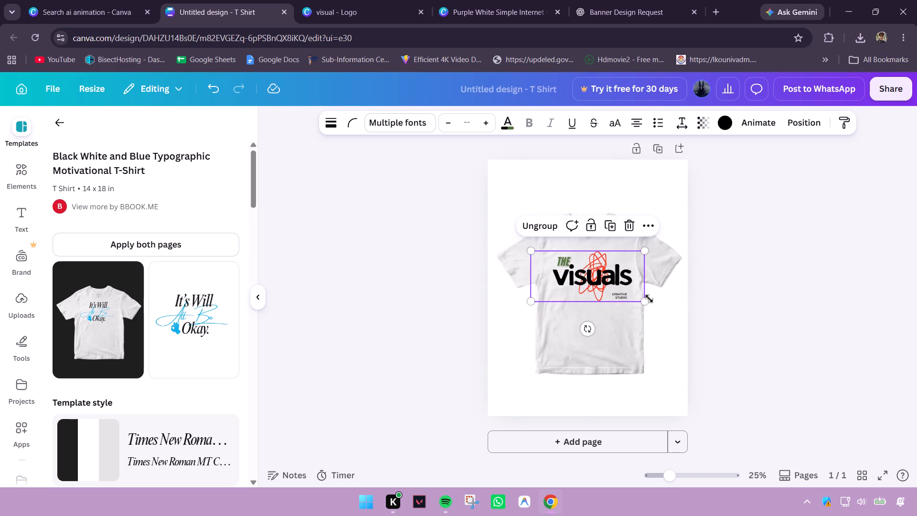
Reduce the logo group to about 6.8 x 3 in and centre it horizontally on the shirt's chest.
drag(643, 301, 626, 290)
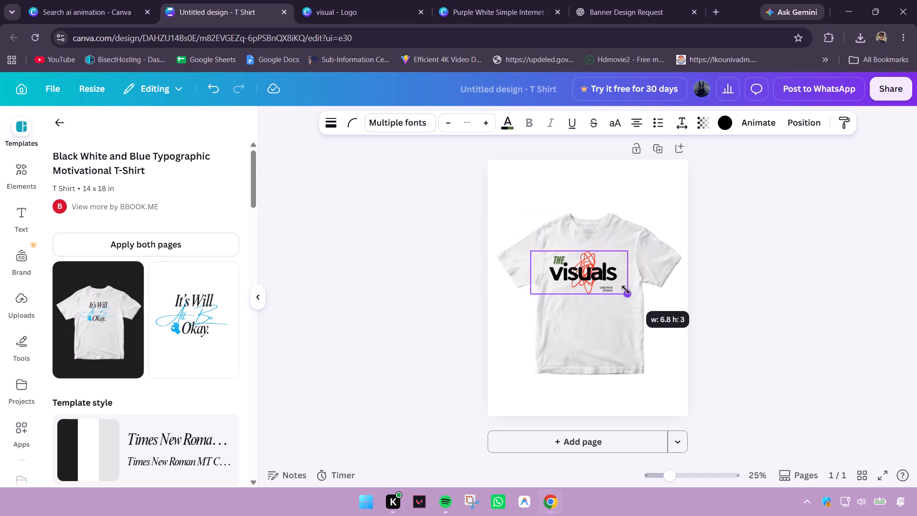
drag(626, 290, 625, 290)
drag(571, 268, 585, 273)
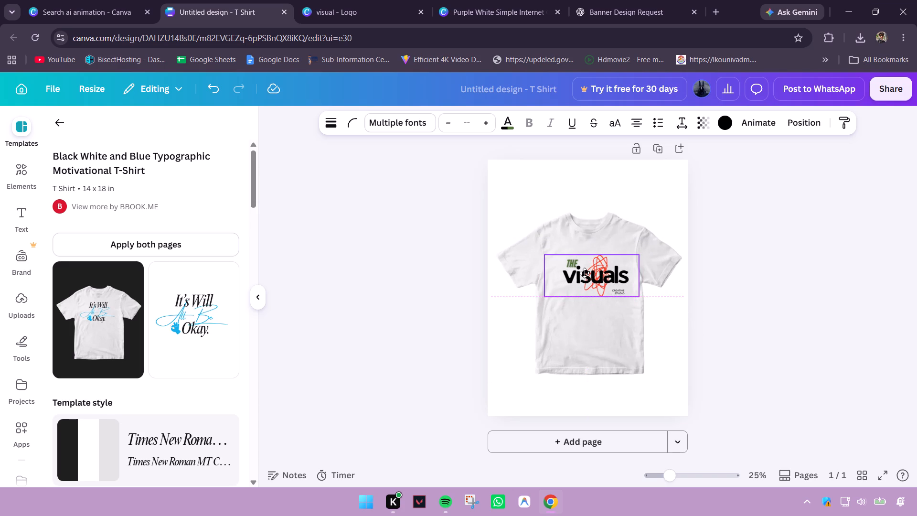
drag(585, 273, 583, 277)
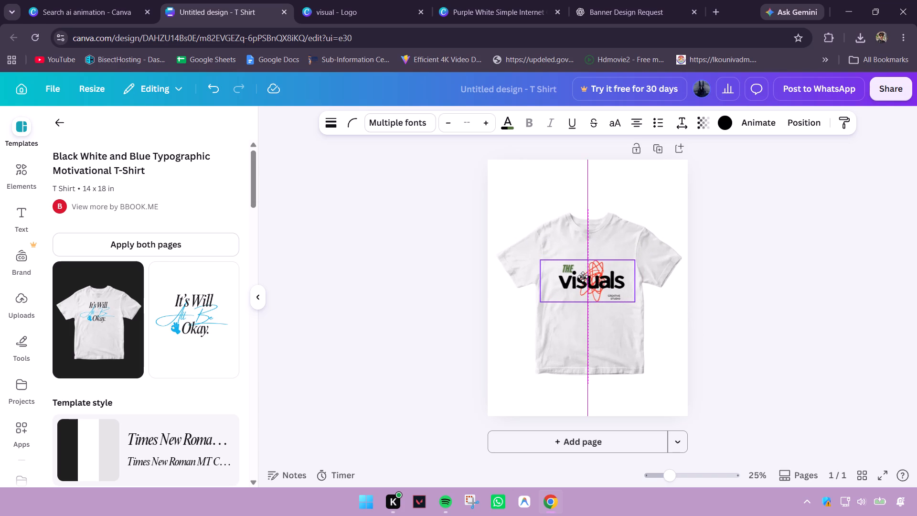
drag(583, 277, 583, 279)
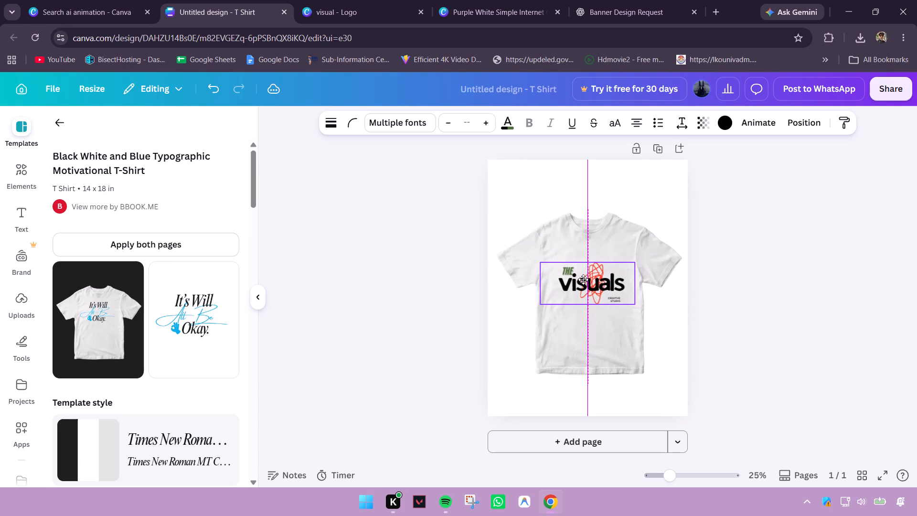
drag(583, 279, 584, 277)
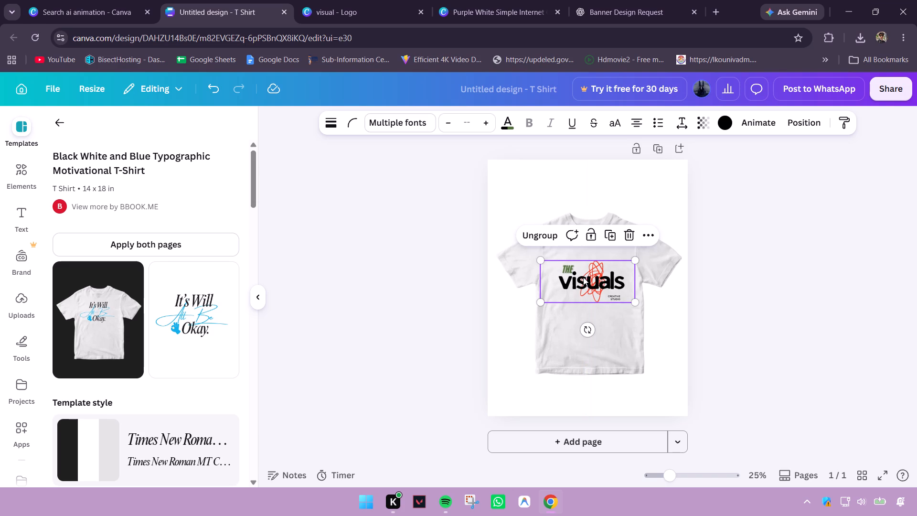
Shrink the logo group slightly more and re-centre it a little lower on the shirt.
drag(632, 301, 624, 299)
drag(586, 282, 592, 290)
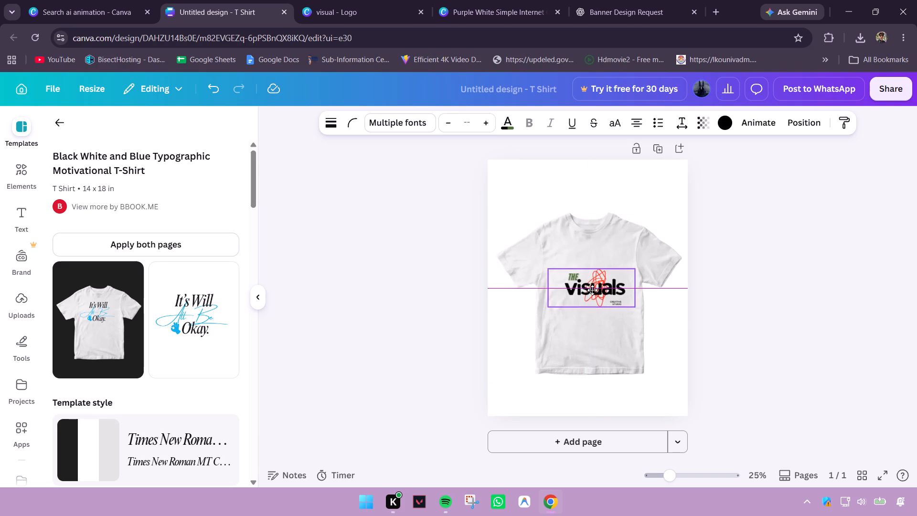
drag(592, 290, 591, 291)
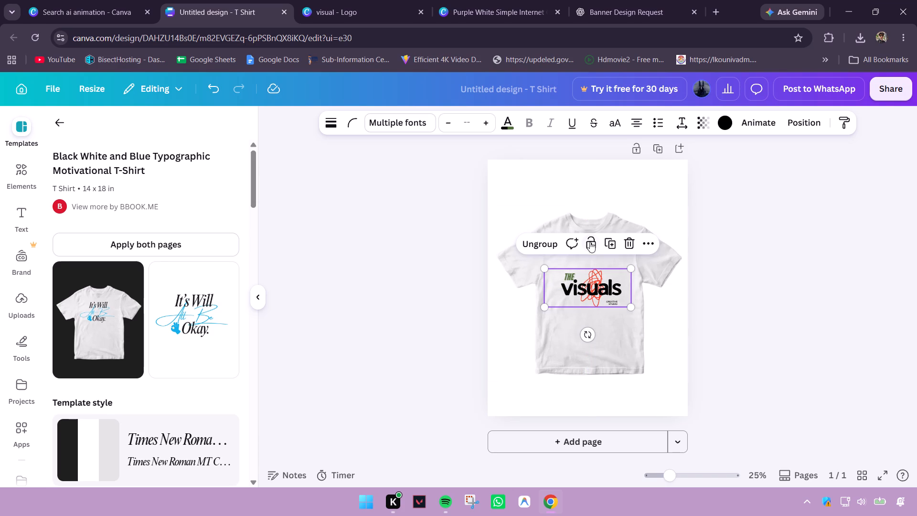
Ungroup the logo on the shirt so its parts can be edited separately.
drag(613, 333, 550, 266)
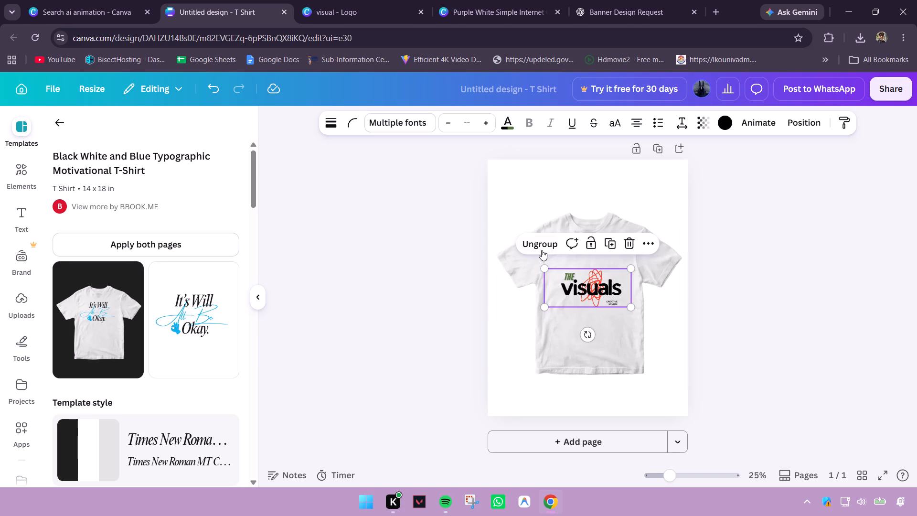
click(541, 248)
click(617, 334)
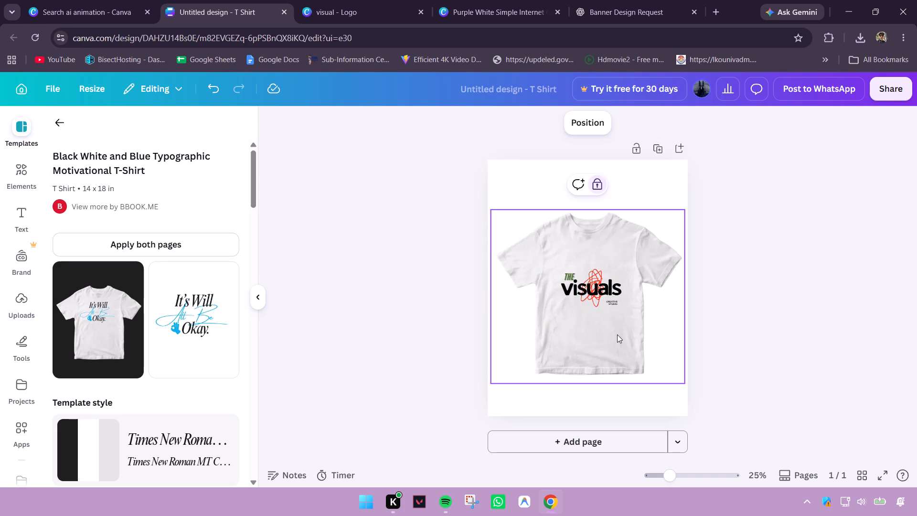
Shift the word "THE" slightly outward above "visuals" on the shirt and enlarge it to a font size of about 44.9.
click(570, 274)
drag(570, 274, 559, 273)
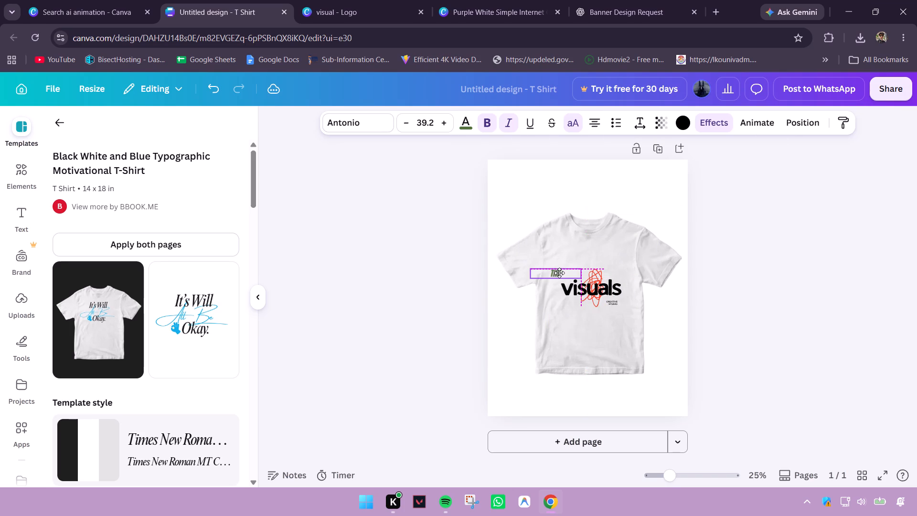
drag(559, 273, 562, 273)
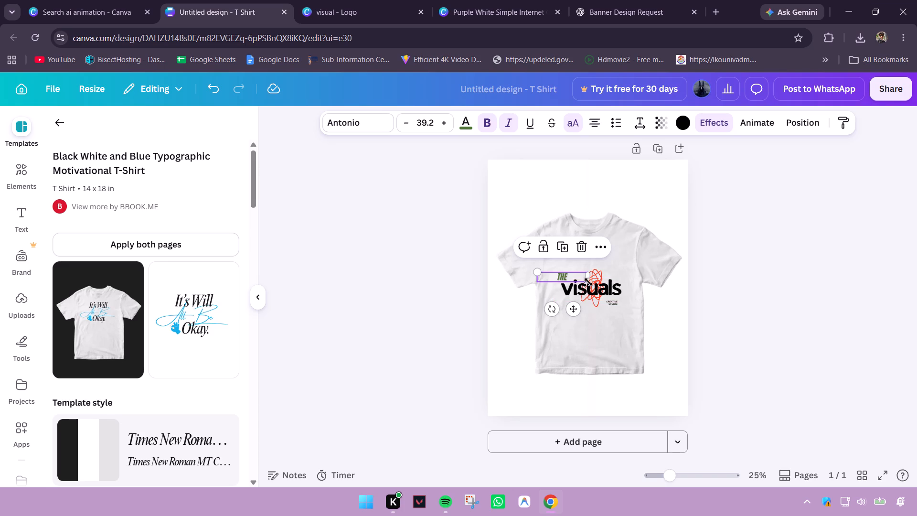
drag(538, 271, 533, 268)
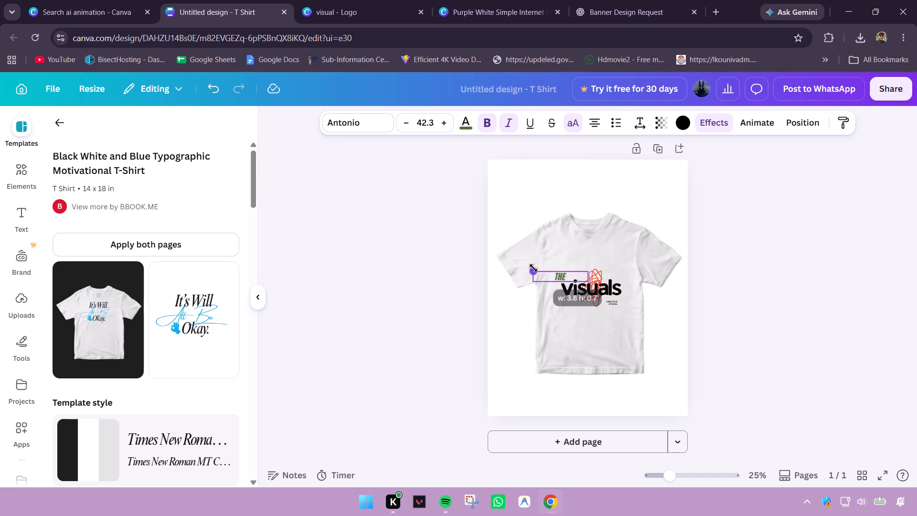
drag(533, 268, 531, 266)
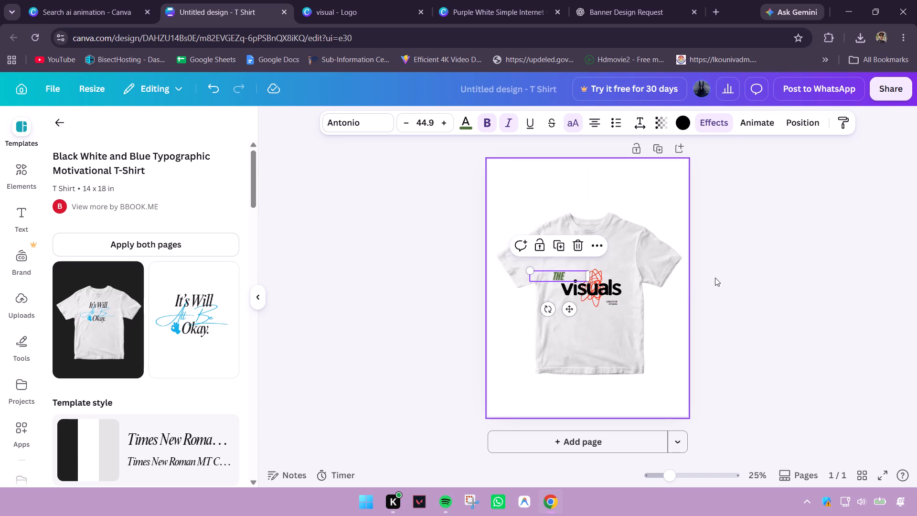
click(715, 278)
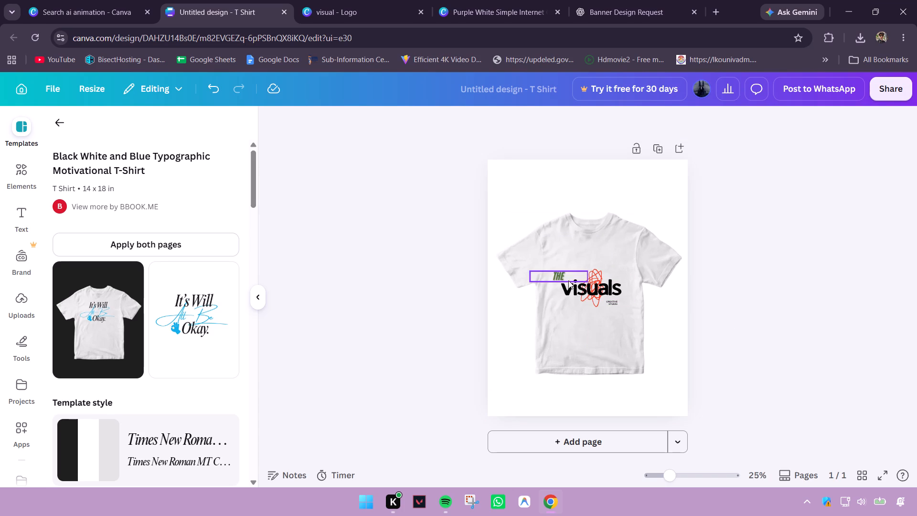
Group all the logo parts on the shirt back together and lock the group.
drag(624, 358, 530, 265)
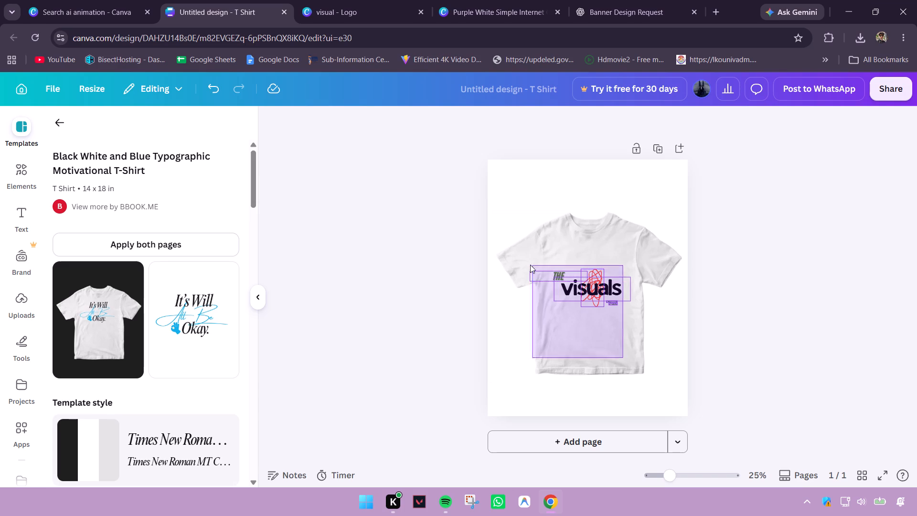
drag(530, 265, 548, 252)
click(550, 247)
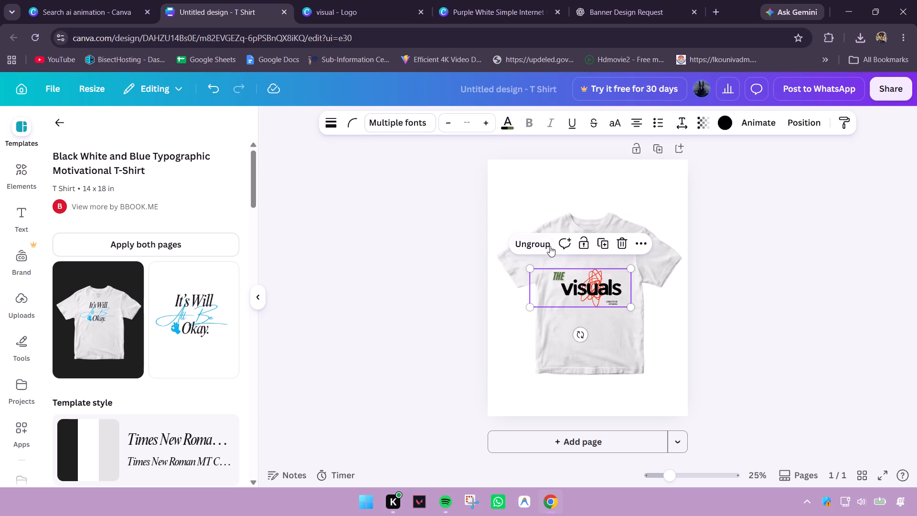
click(584, 239)
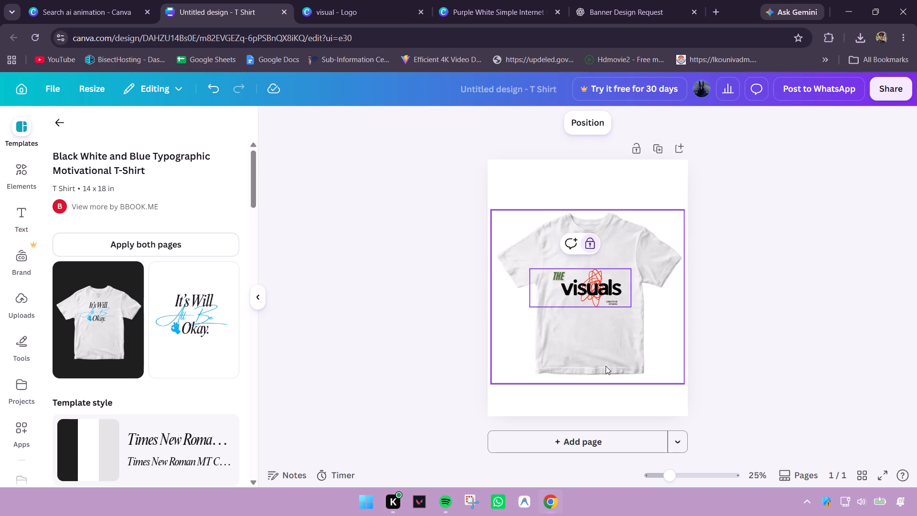
Browse the similar T-shirt templates under "More like this" for another shirt mockup or design.
scroll(603, 363, down, 2)
scroll(160, 355, down, 5)
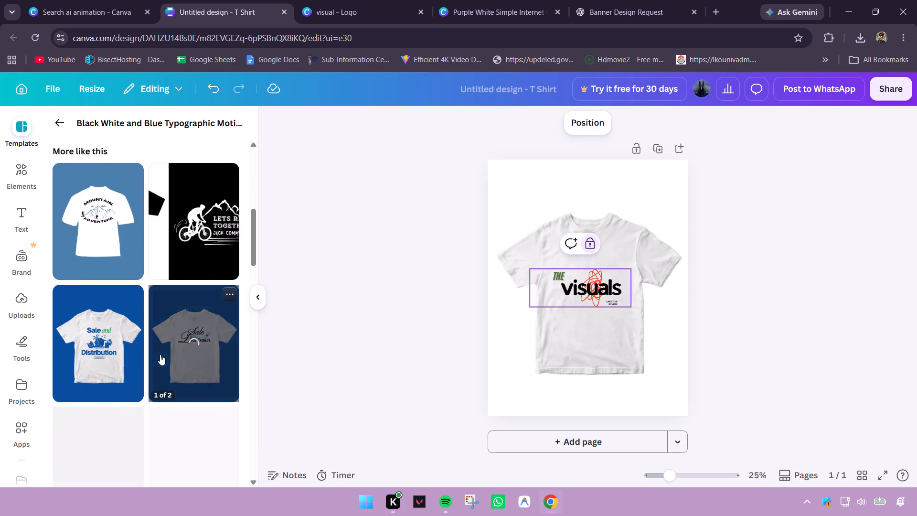
scroll(132, 319, up, 5)
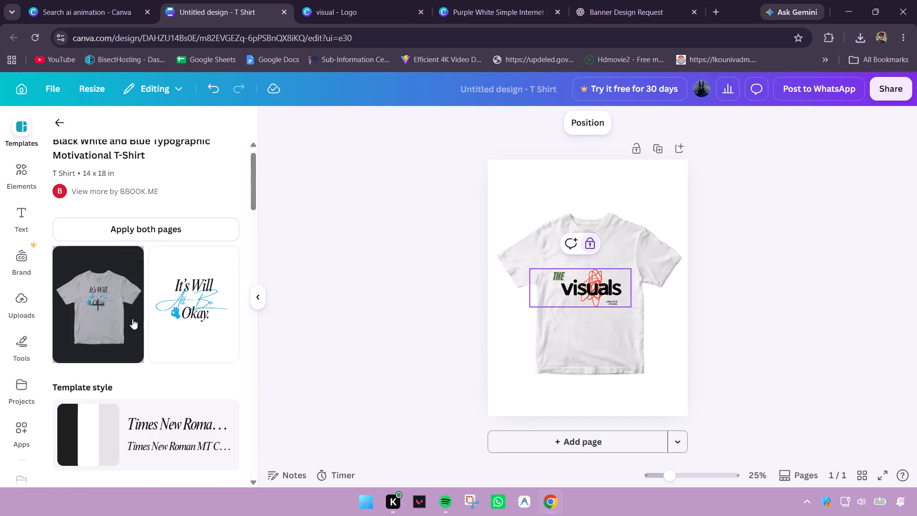
scroll(132, 319, up, 3)
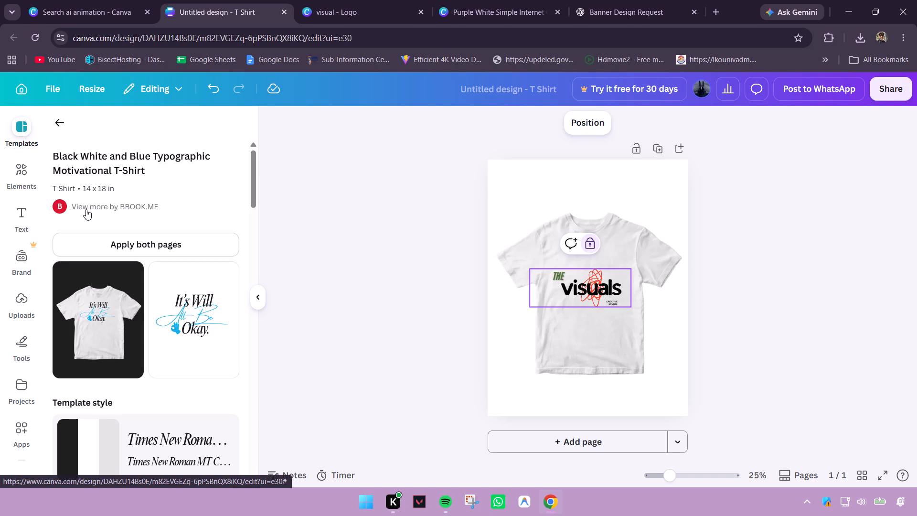
scroll(660, 356, down, 2)
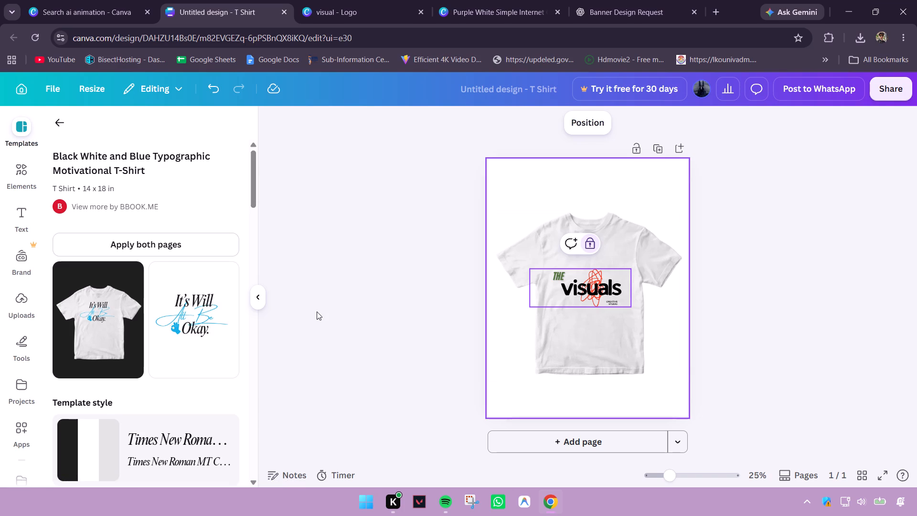
scroll(185, 349, down, 3)
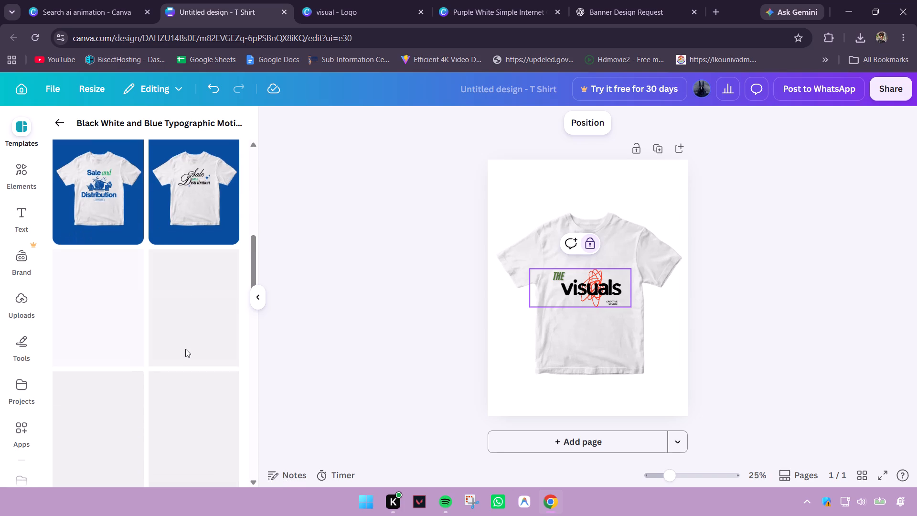
scroll(185, 349, down, 3)
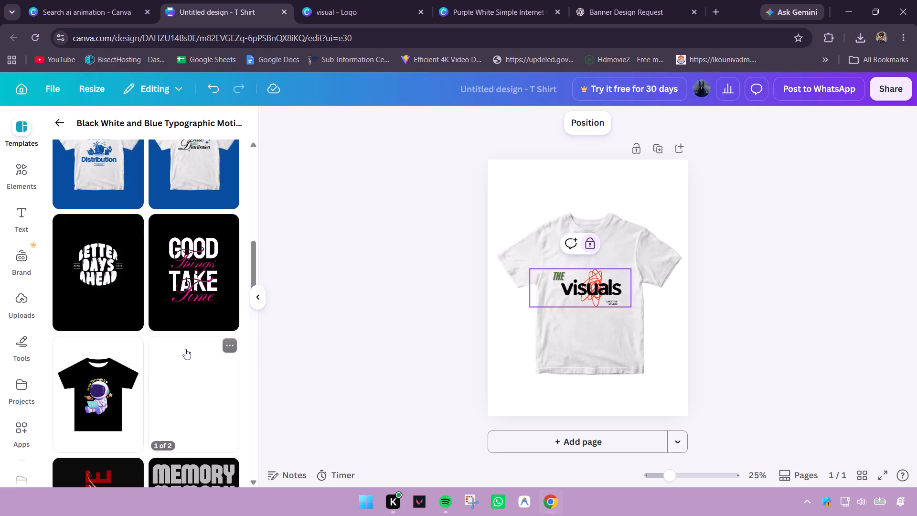
scroll(185, 349, down, 1)
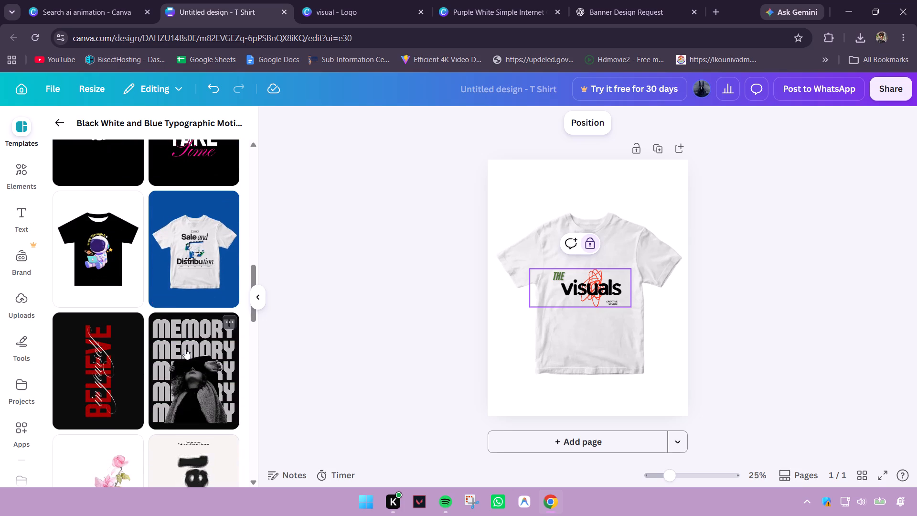
scroll(185, 349, down, 1)
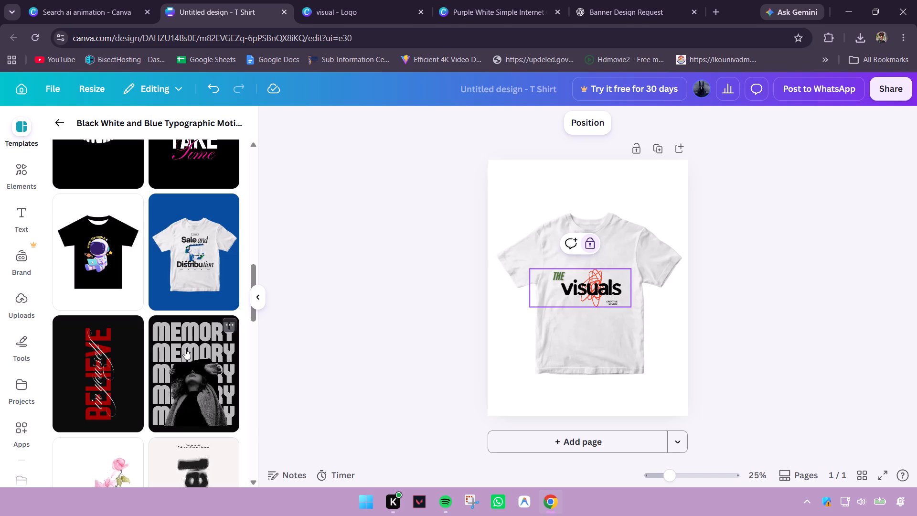
scroll(185, 349, down, 1)
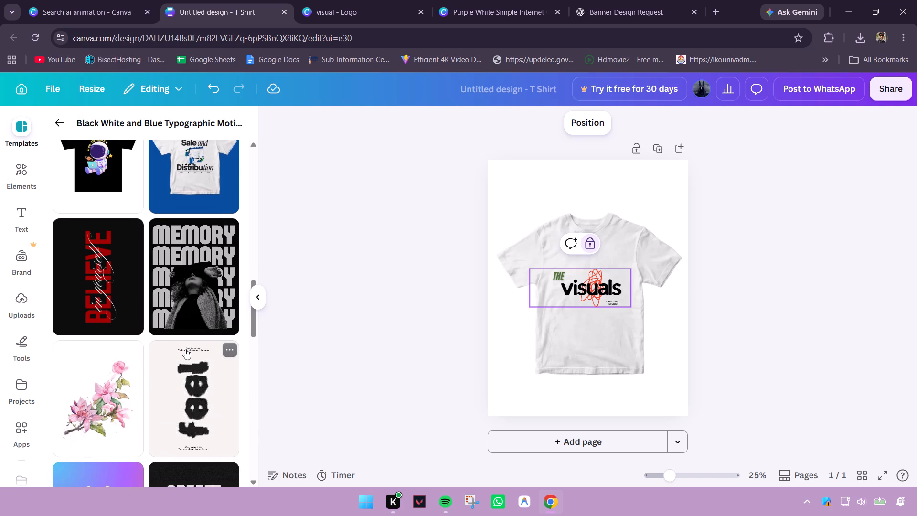
scroll(185, 349, down, 1)
scroll(185, 349, up, 4)
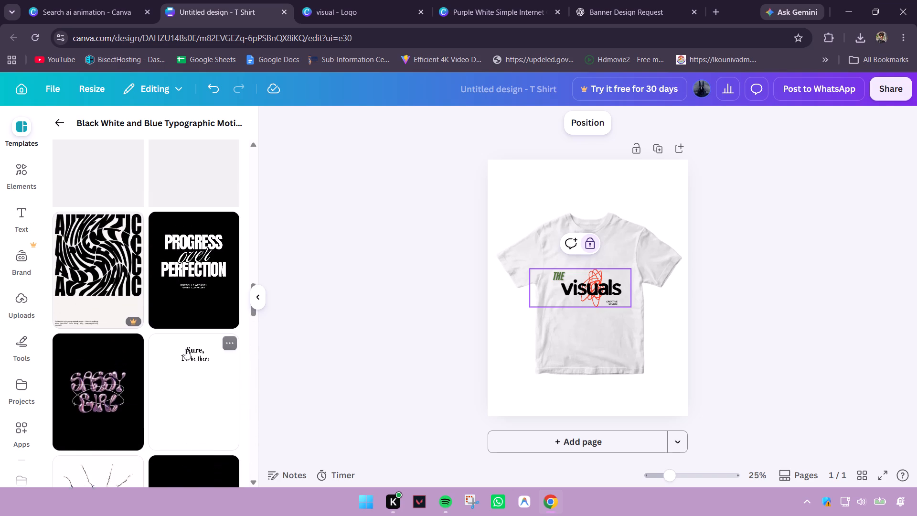
scroll(185, 349, up, 6)
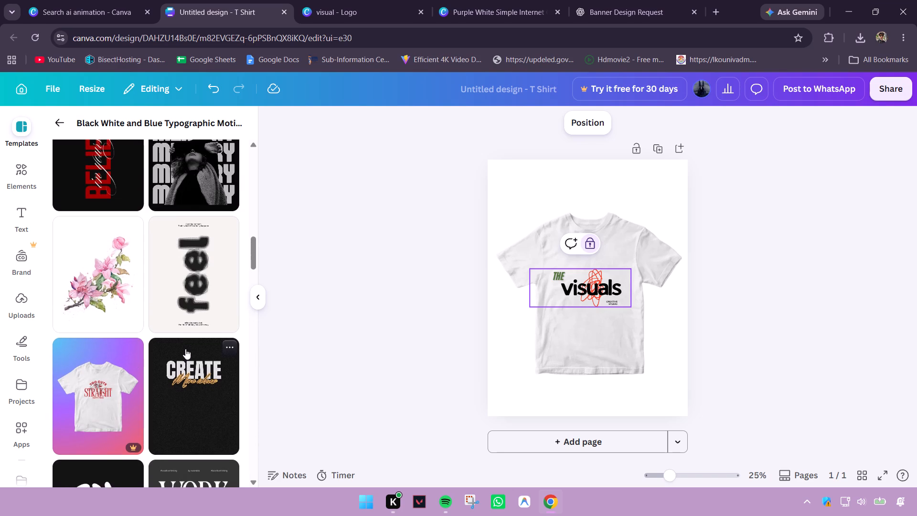
scroll(185, 349, up, 5)
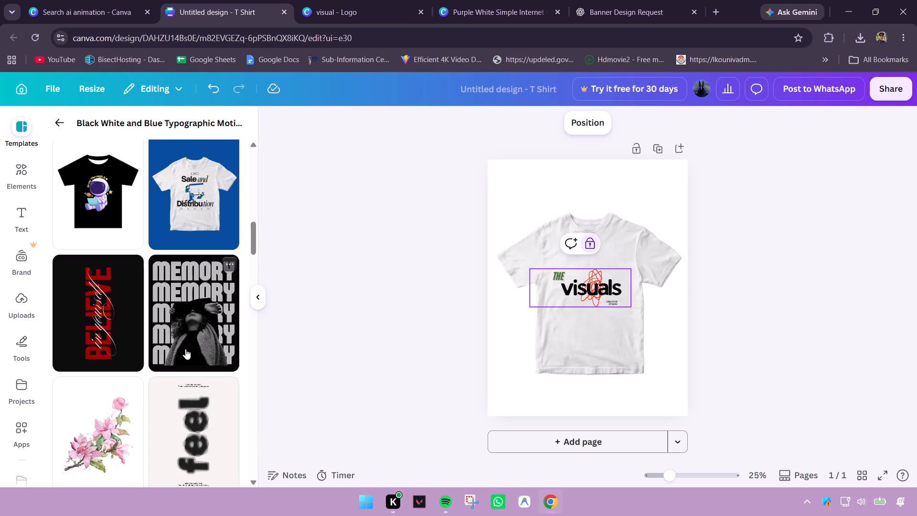
scroll(185, 349, up, 4)
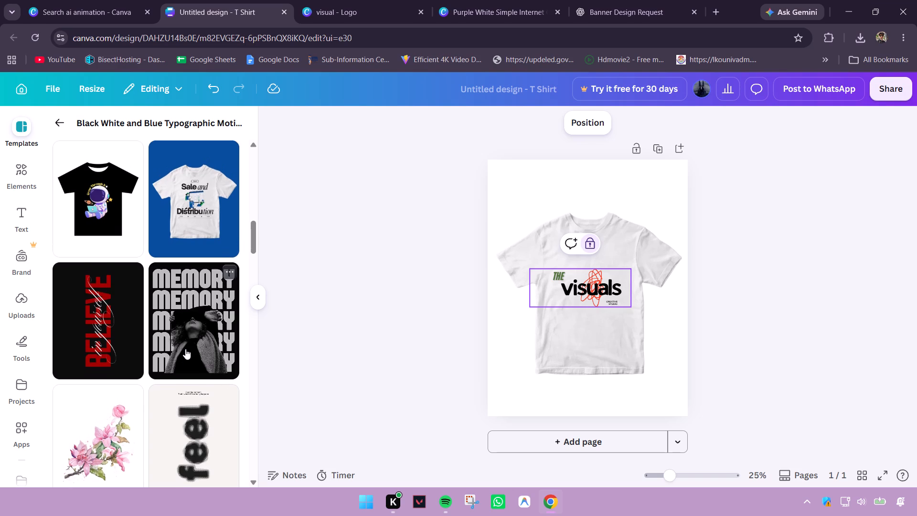
scroll(185, 349, up, 3)
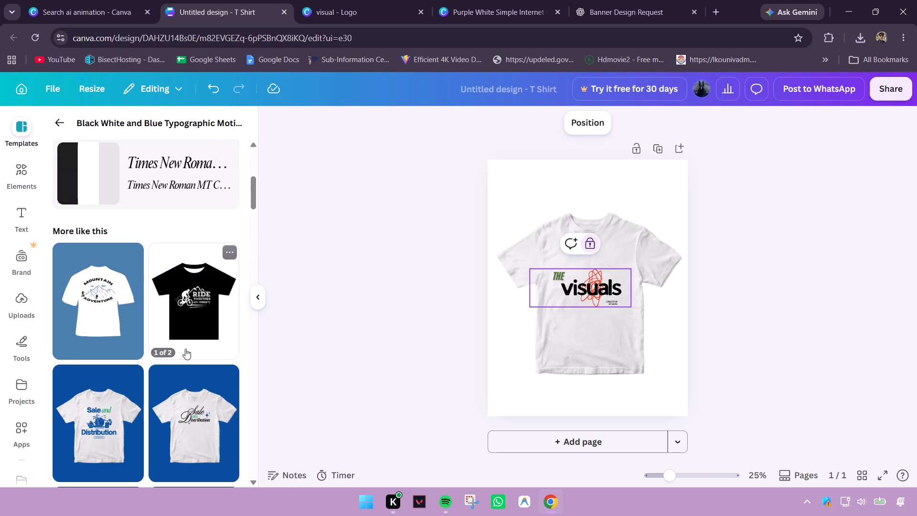
scroll(185, 349, up, 4)
scroll(185, 349, down, 1)
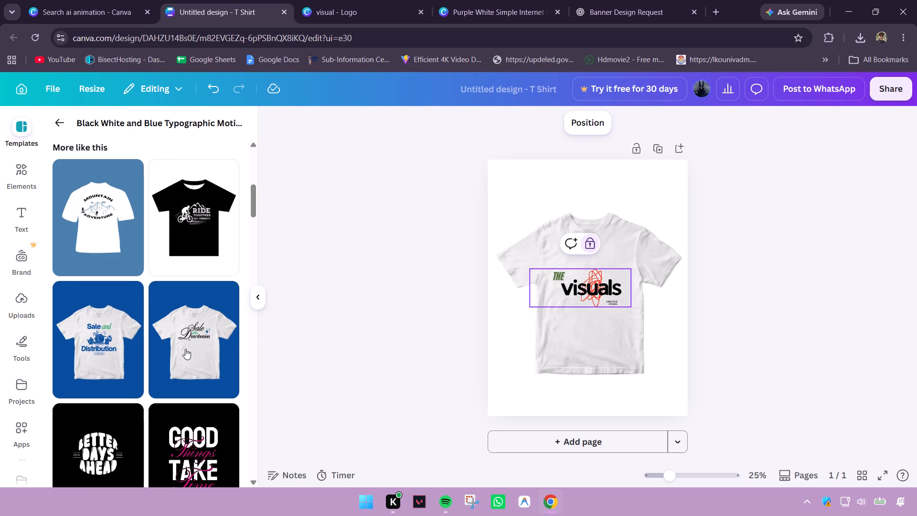
scroll(185, 349, down, 3)
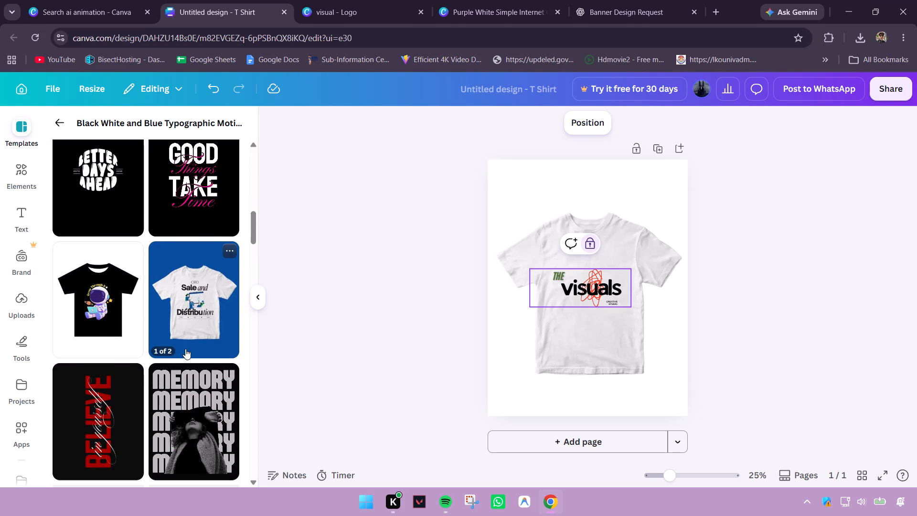
scroll(185, 349, down, 2)
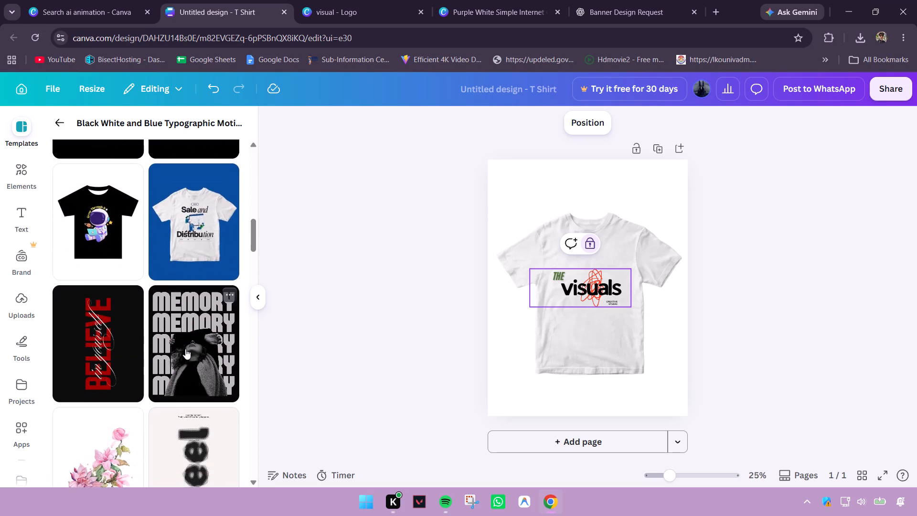
scroll(185, 349, down, 2)
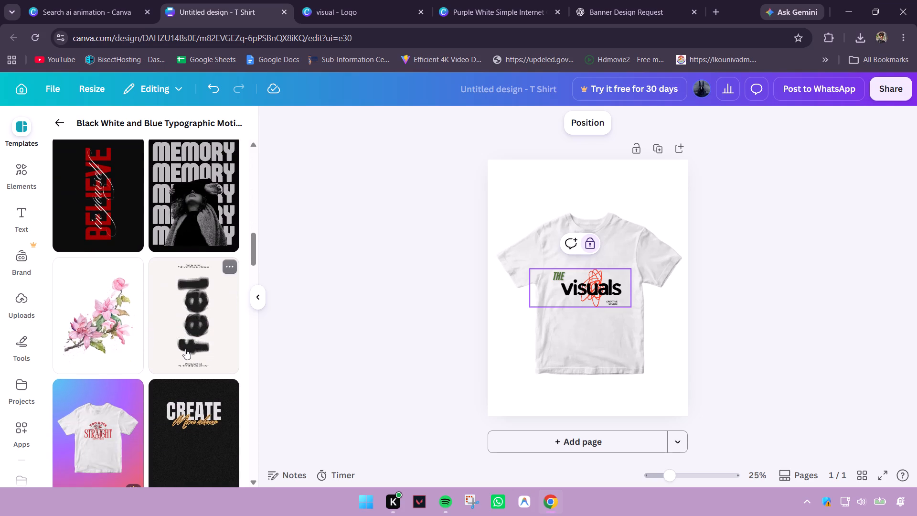
scroll(185, 349, down, 2)
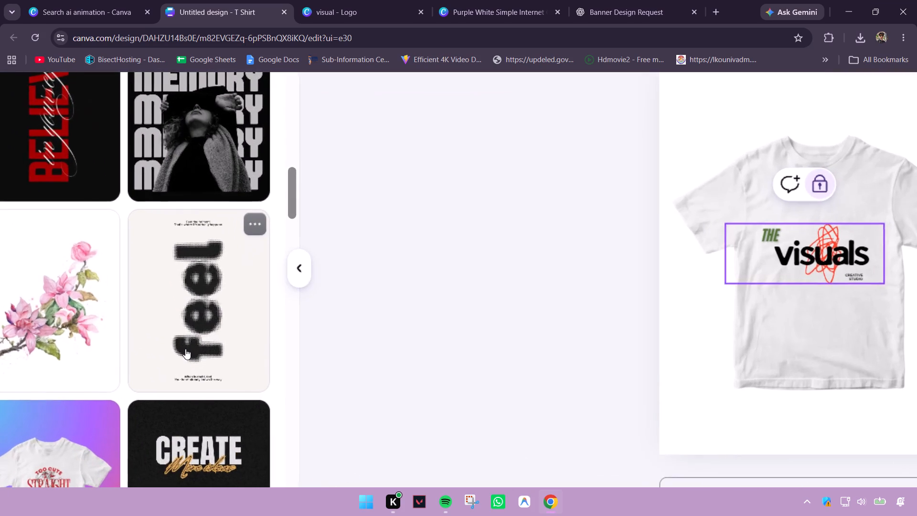
scroll(185, 349, down, 5)
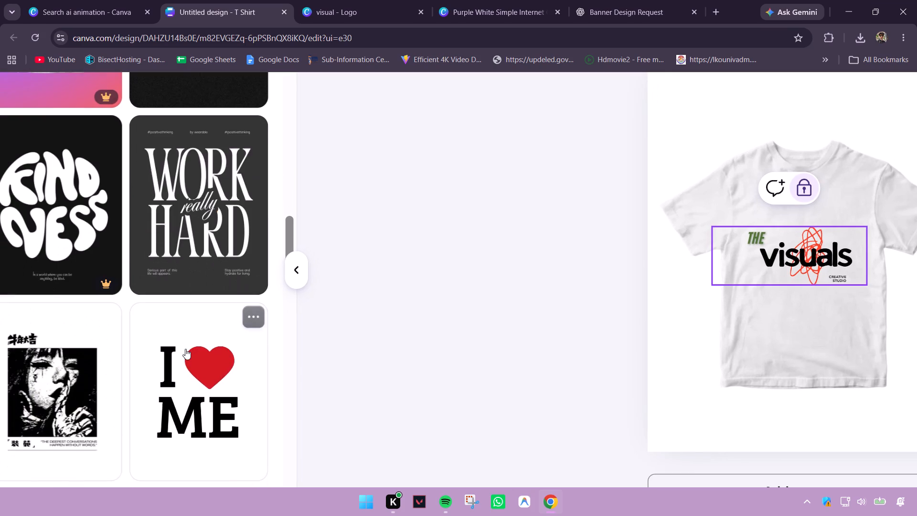
scroll(185, 349, down, 4)
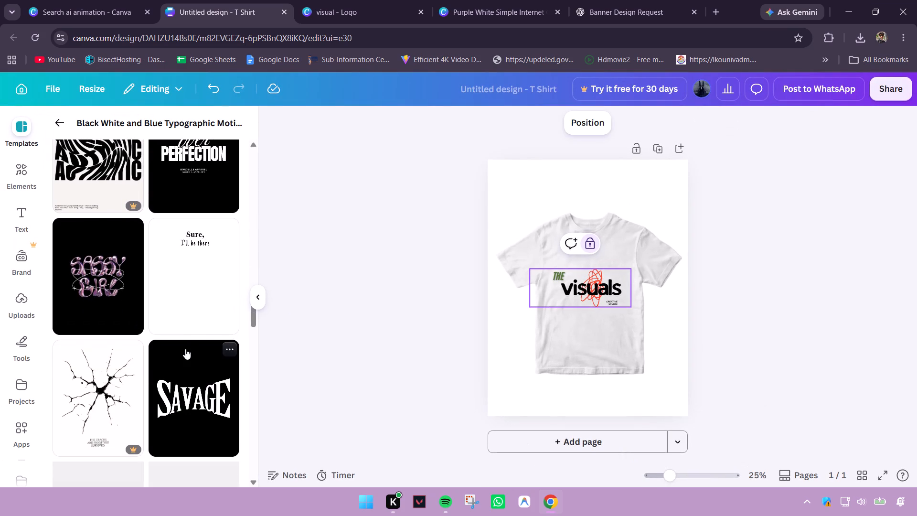
scroll(185, 349, down, 2)
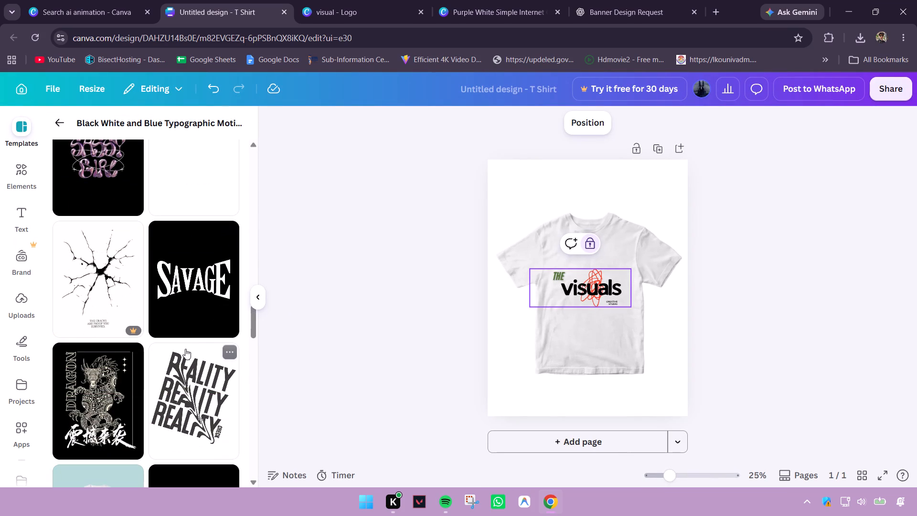
scroll(185, 349, down, 4)
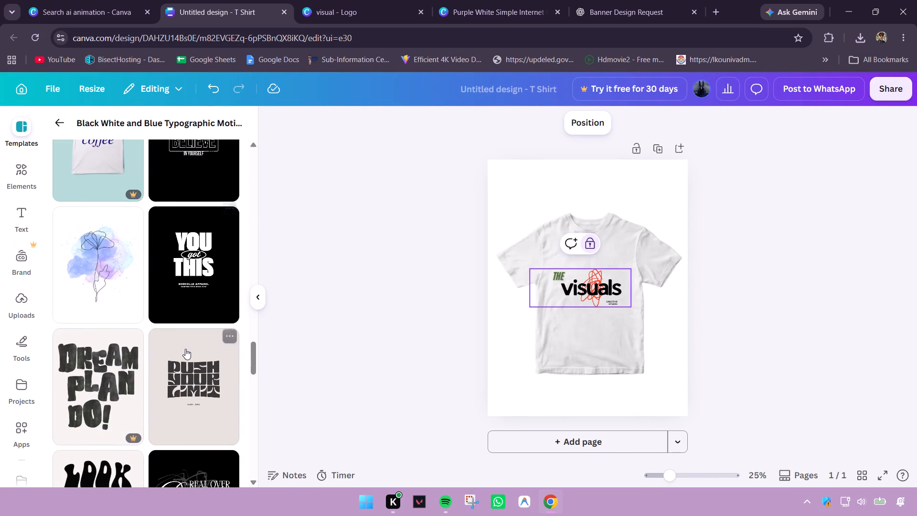
scroll(185, 349, down, 4)
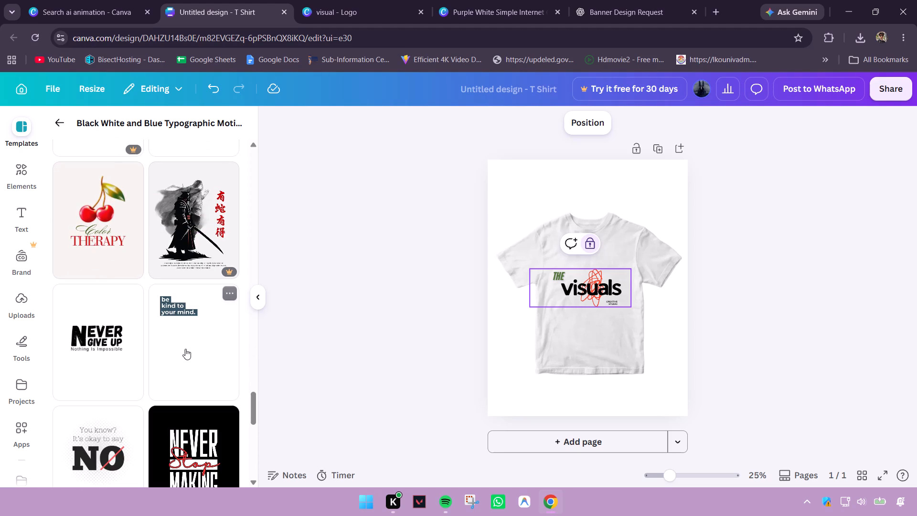
scroll(185, 349, down, 1)
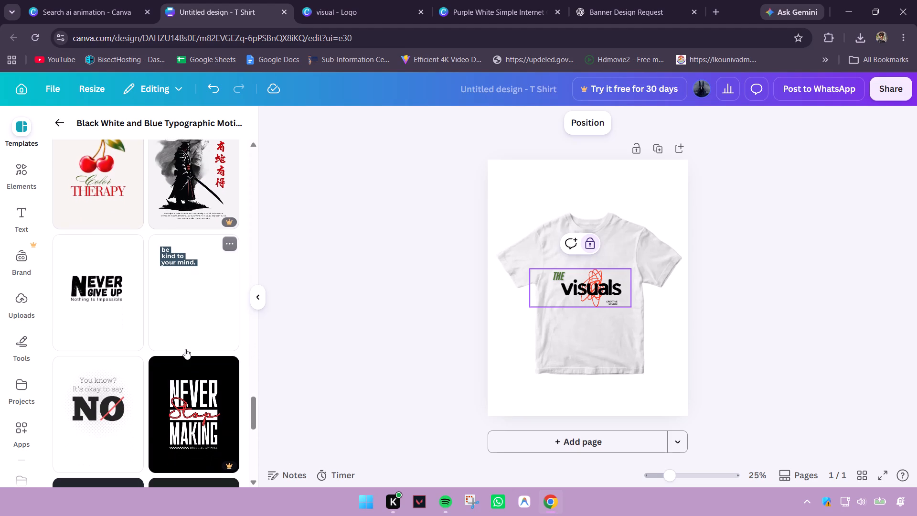
scroll(185, 349, down, 1)
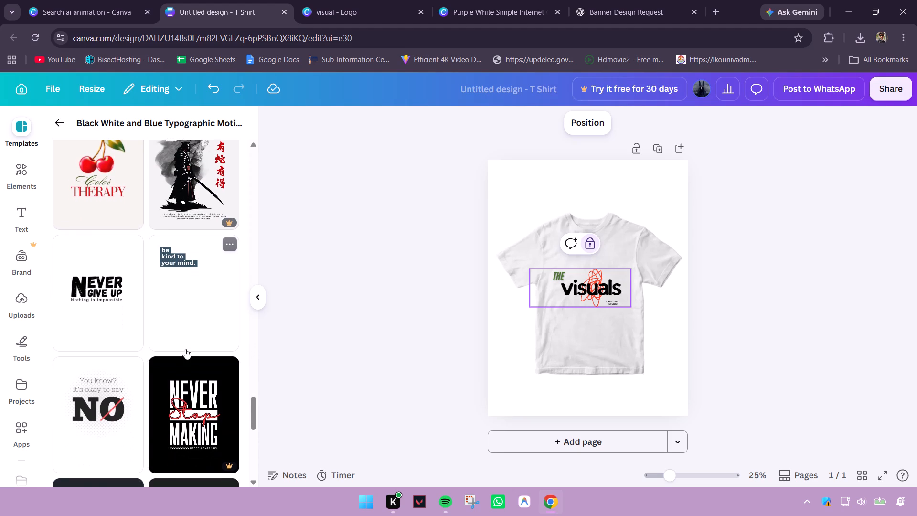
Look through more of the similar T-shirt templates for another shirt mockup or design.
scroll(185, 349, down, 3)
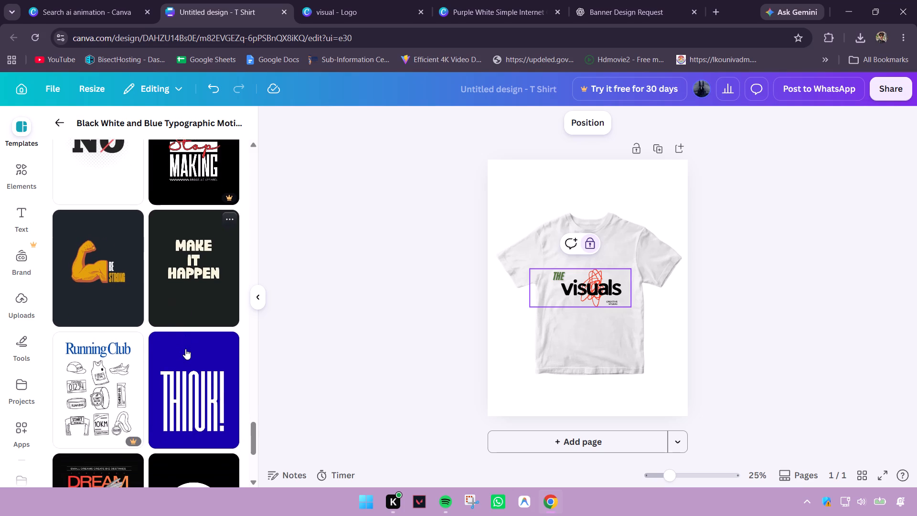
scroll(185, 349, down, 3)
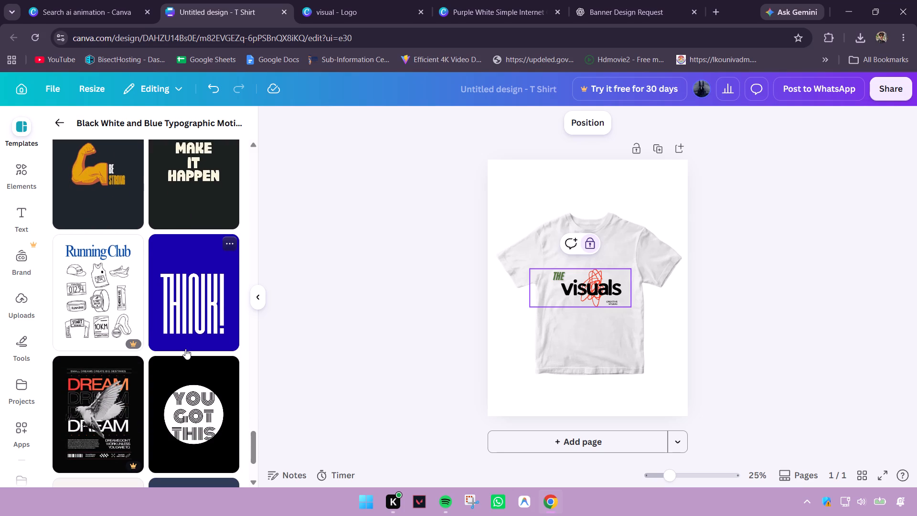
scroll(185, 349, down, 2)
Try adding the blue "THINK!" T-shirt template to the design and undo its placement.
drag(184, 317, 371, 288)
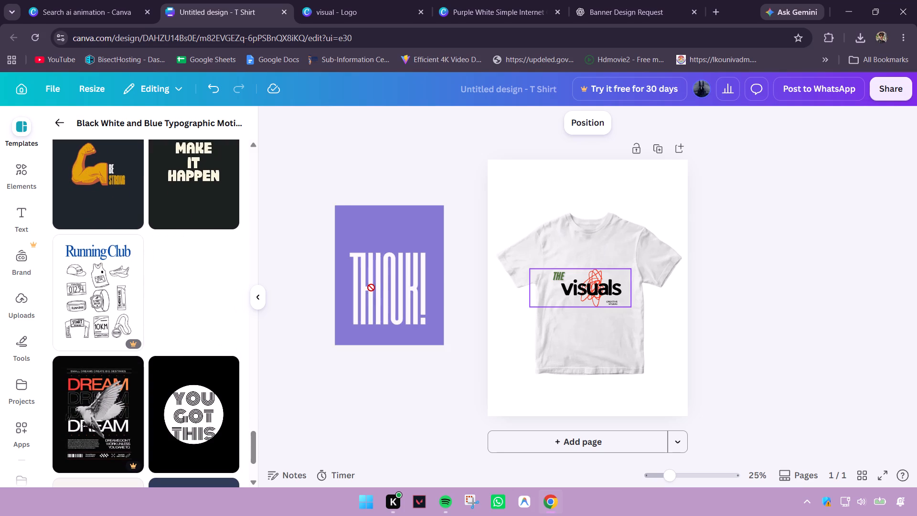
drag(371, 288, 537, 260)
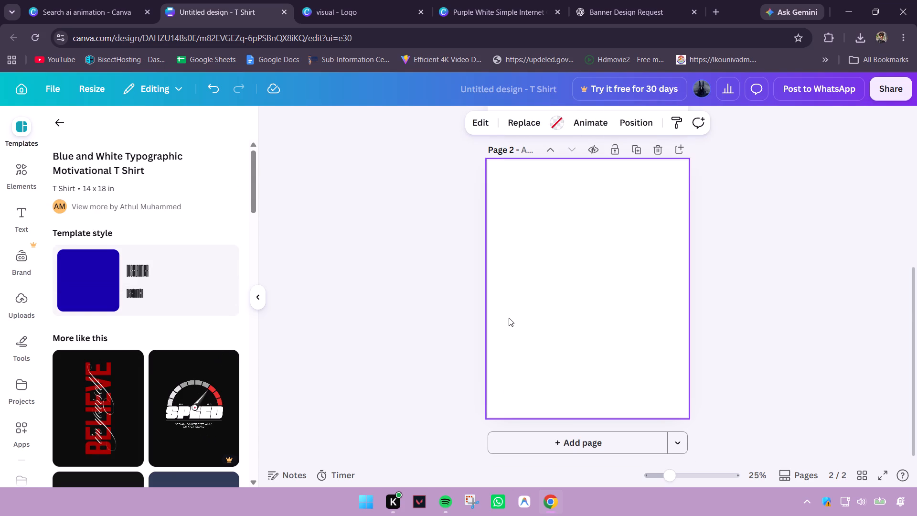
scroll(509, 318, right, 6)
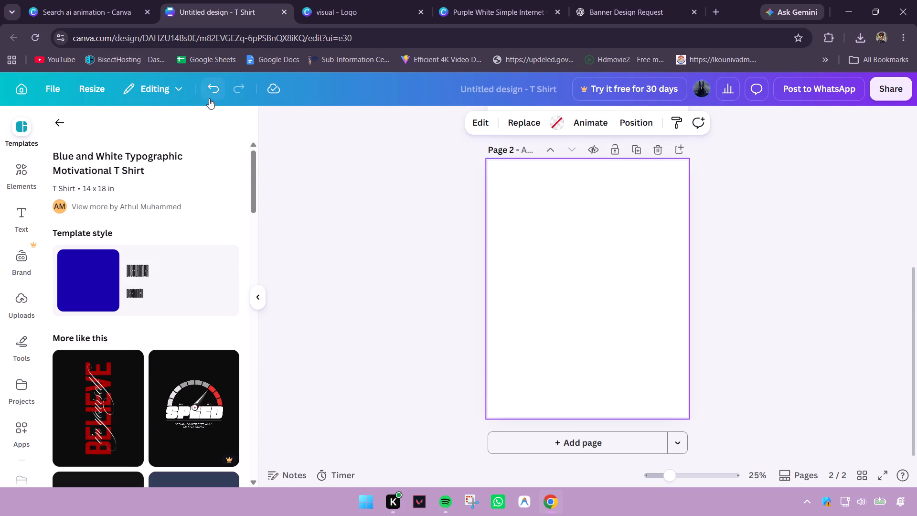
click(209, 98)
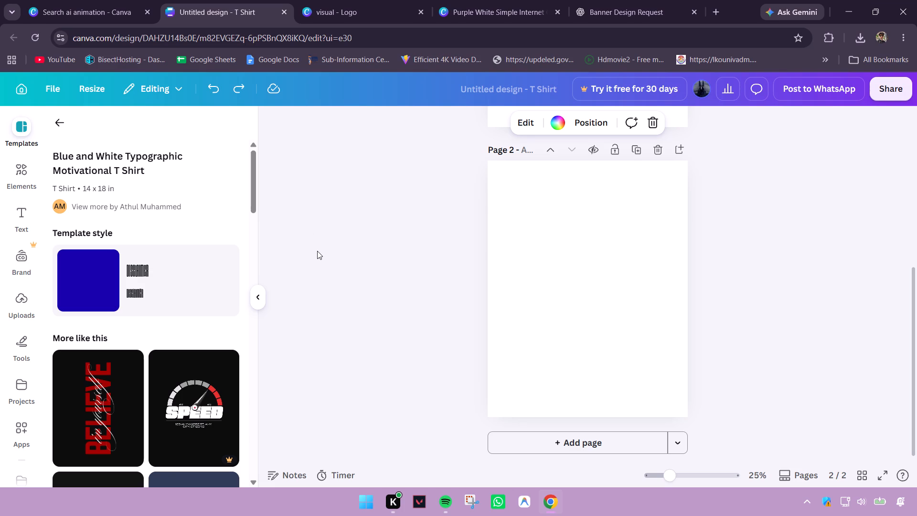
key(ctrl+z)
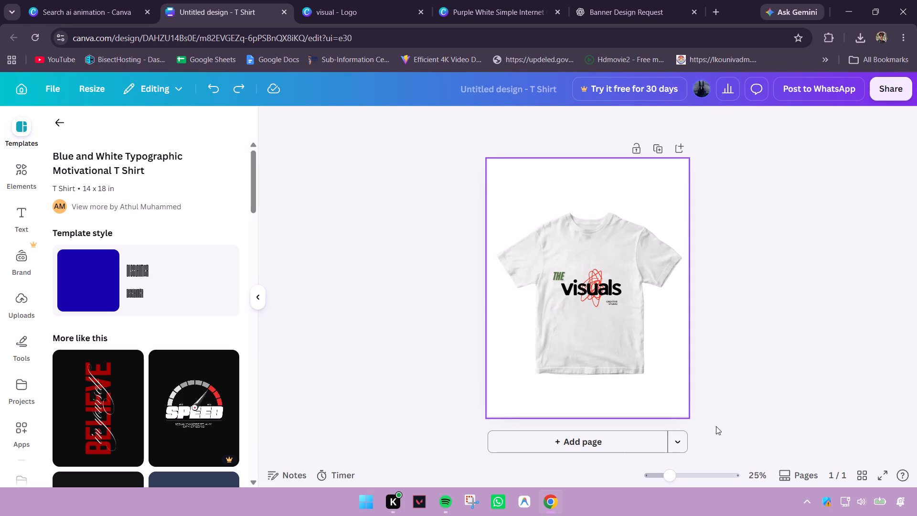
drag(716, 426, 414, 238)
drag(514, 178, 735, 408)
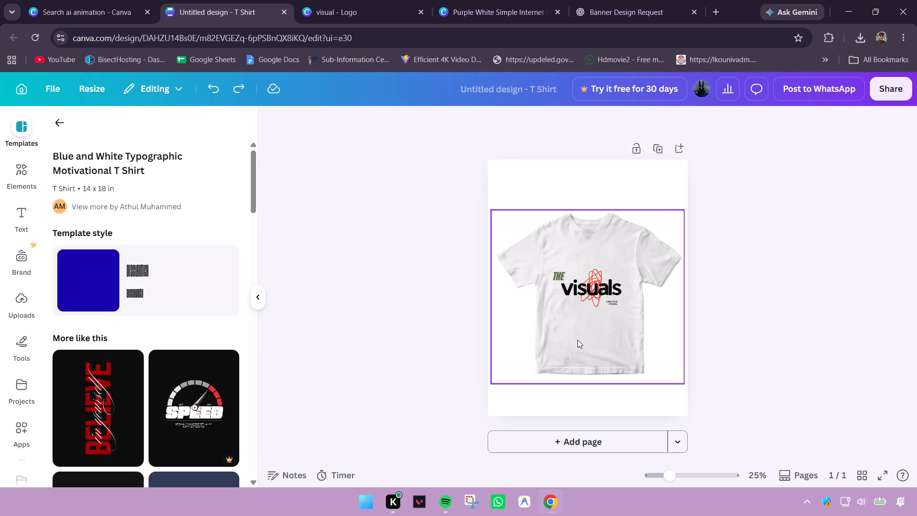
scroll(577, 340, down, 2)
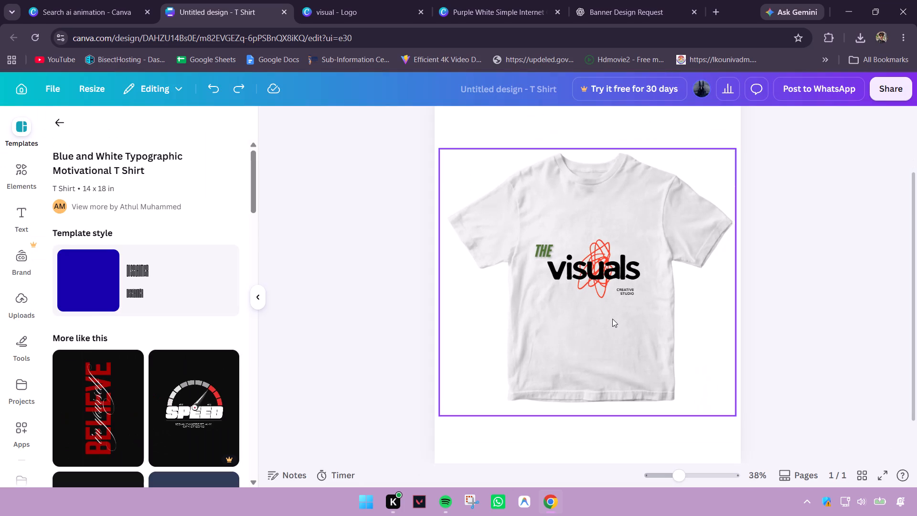
Download the finished shirt mockup design as a PNG file.
click(893, 85)
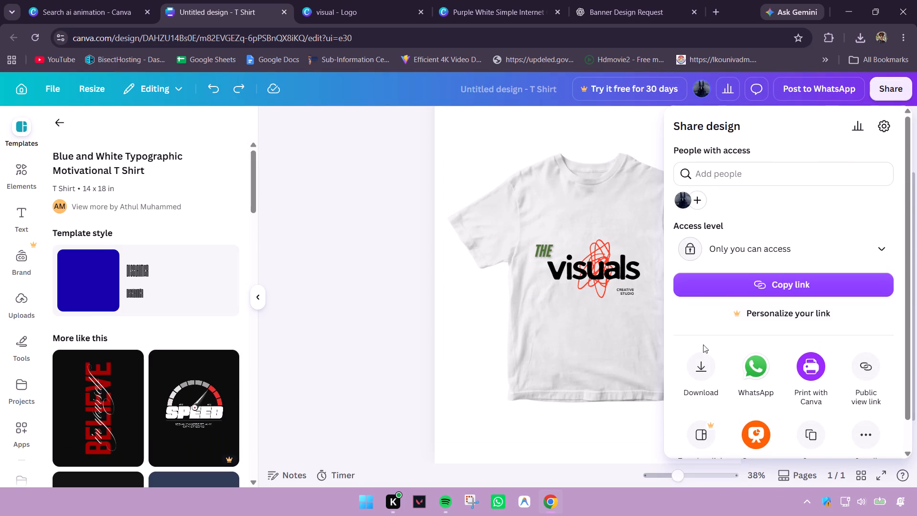
click(705, 365)
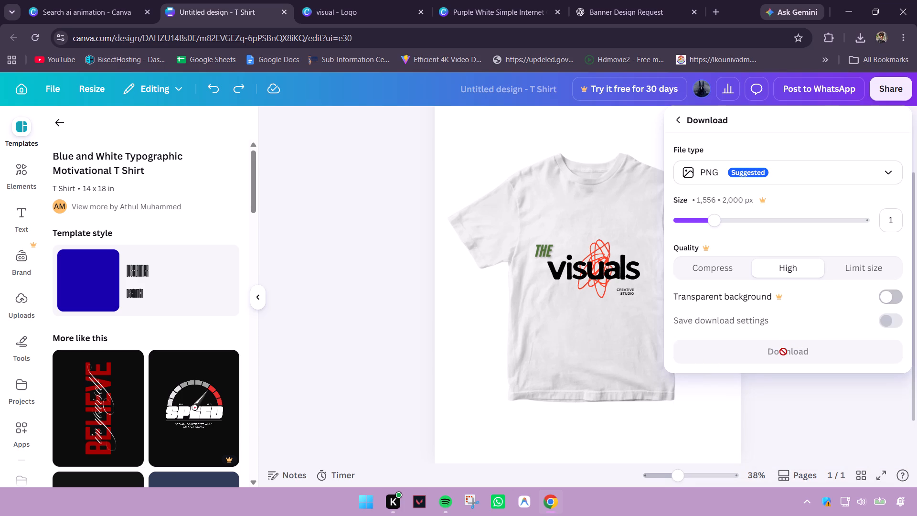
click(776, 353)
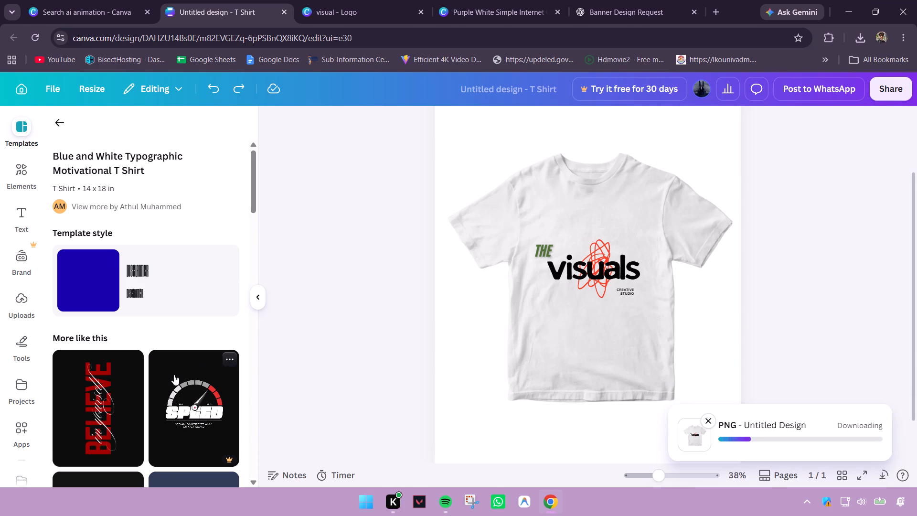
Return to the main T-shirt template collection and browse it for another shirt mockup or design.
scroll(174, 375, down, 3)
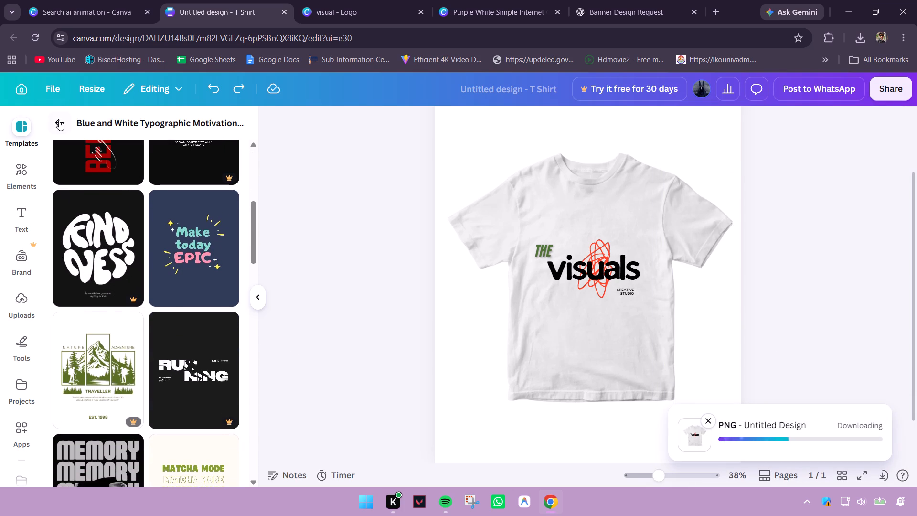
click(59, 121)
scroll(163, 406, down, 2)
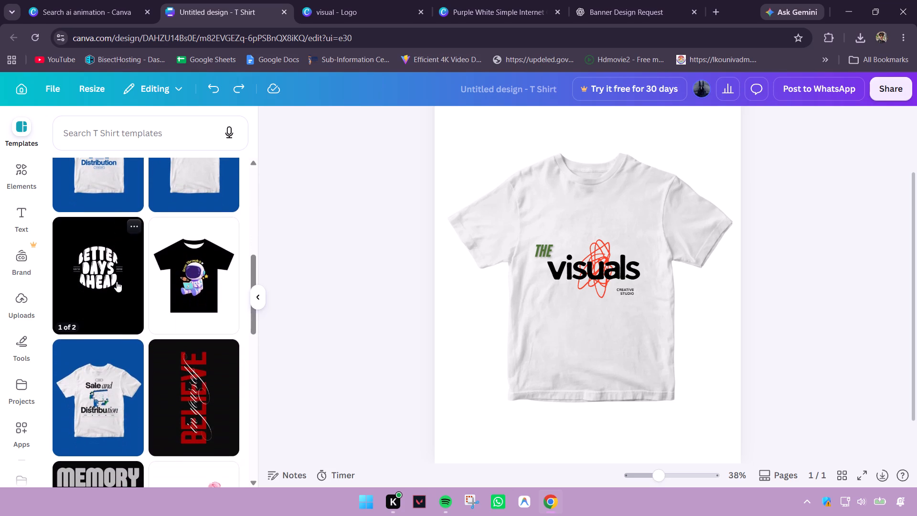
scroll(117, 281, down, 4)
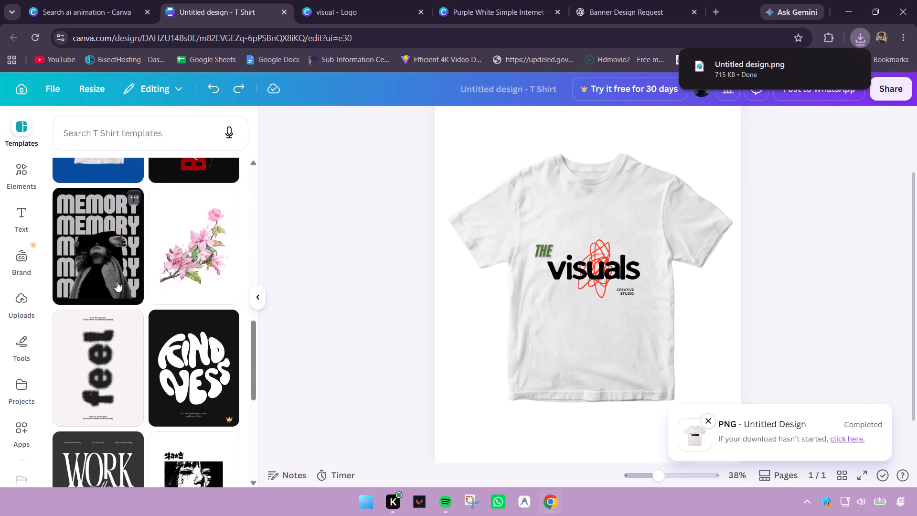
scroll(117, 281, down, 4)
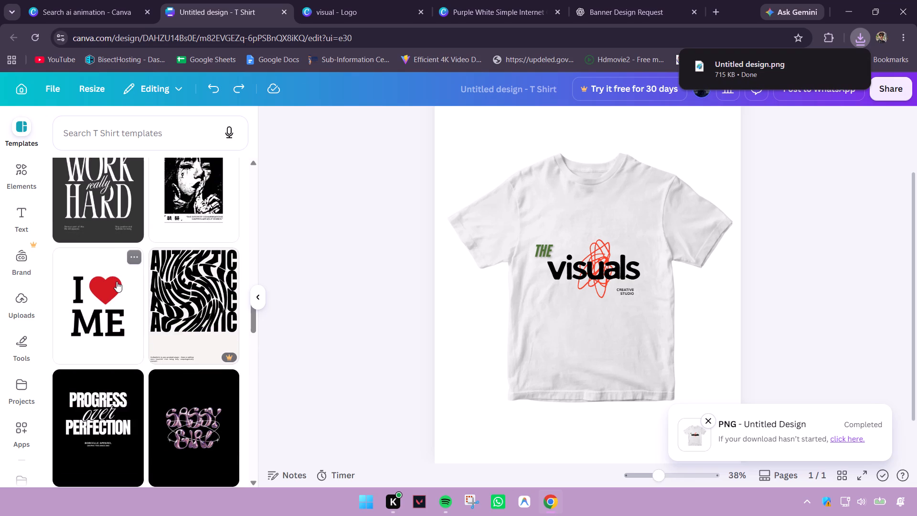
scroll(117, 281, up, 1)
scroll(117, 281, down, 2)
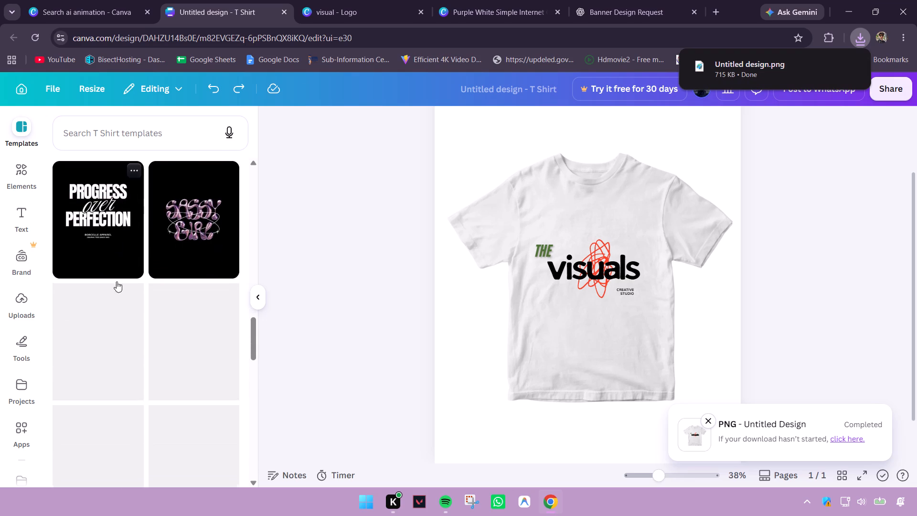
scroll(117, 281, down, 4)
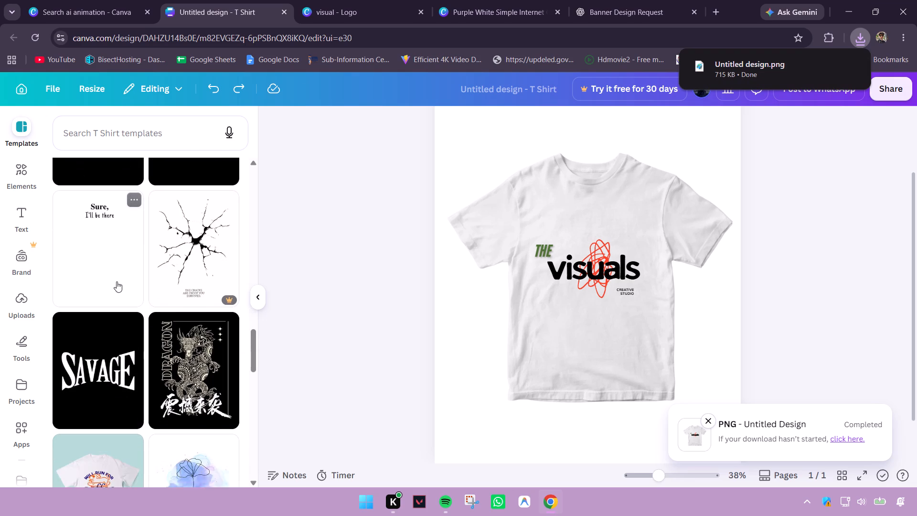
scroll(117, 281, down, 3)
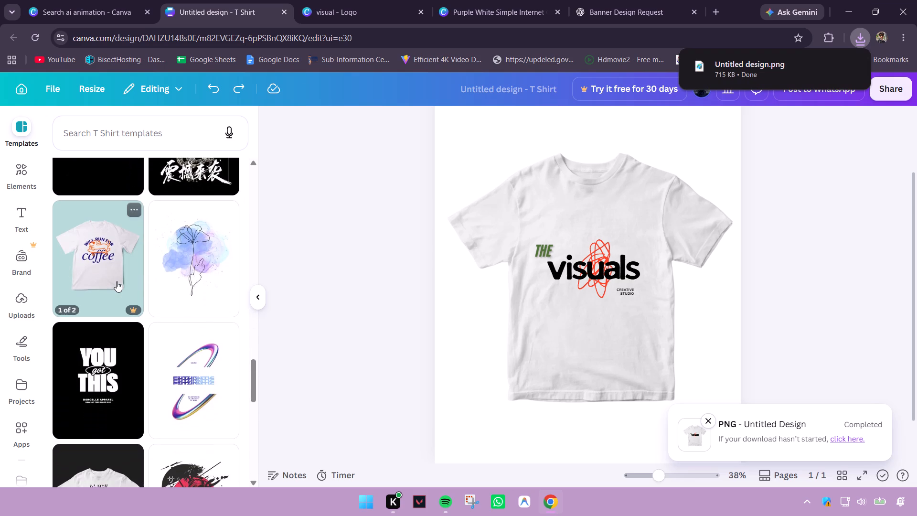
scroll(117, 281, down, 1)
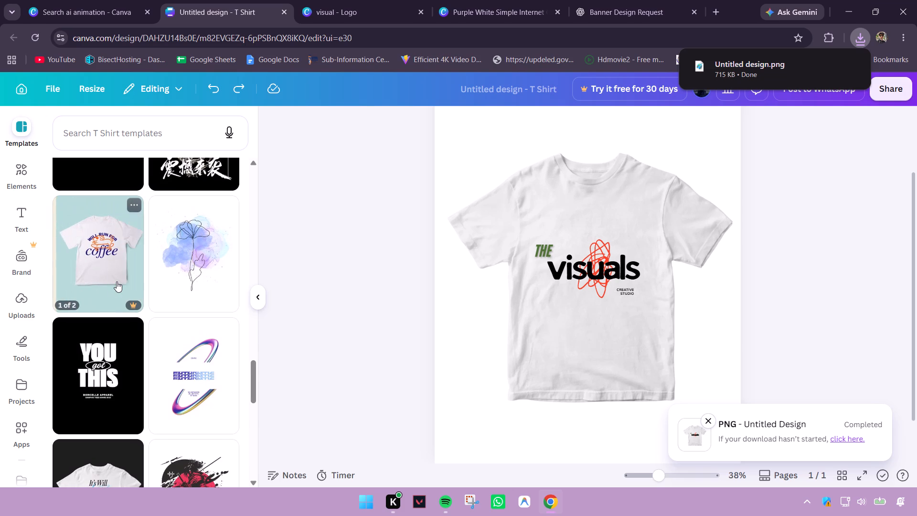
scroll(117, 281, down, 3)
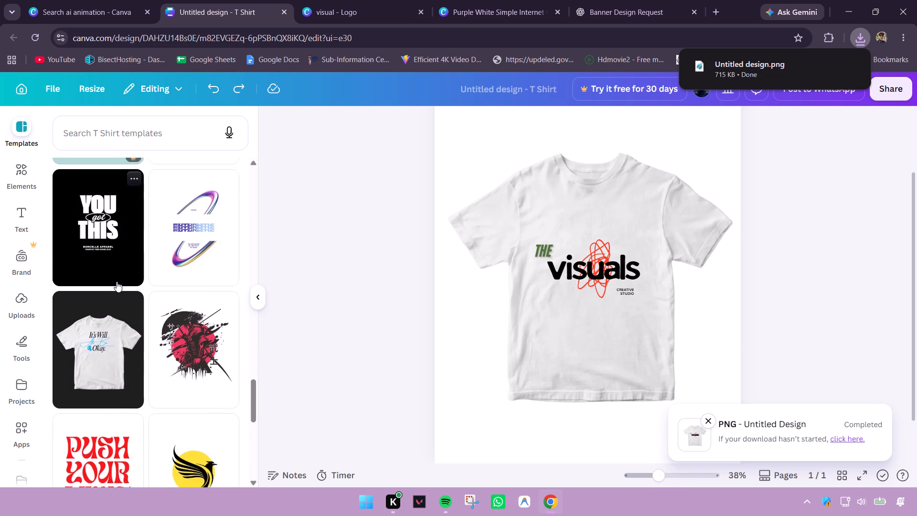
scroll(117, 281, down, 1)
click(117, 281)
scroll(117, 281, down, 2)
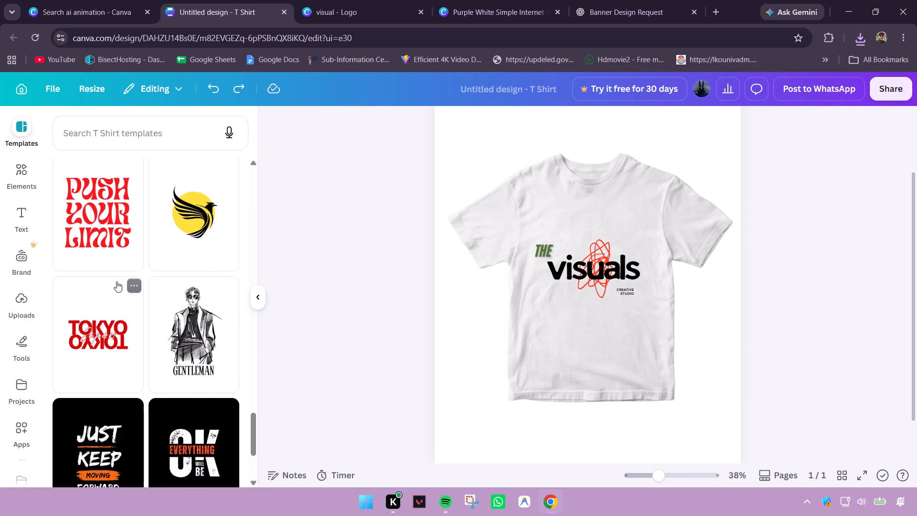
scroll(117, 281, down, 1)
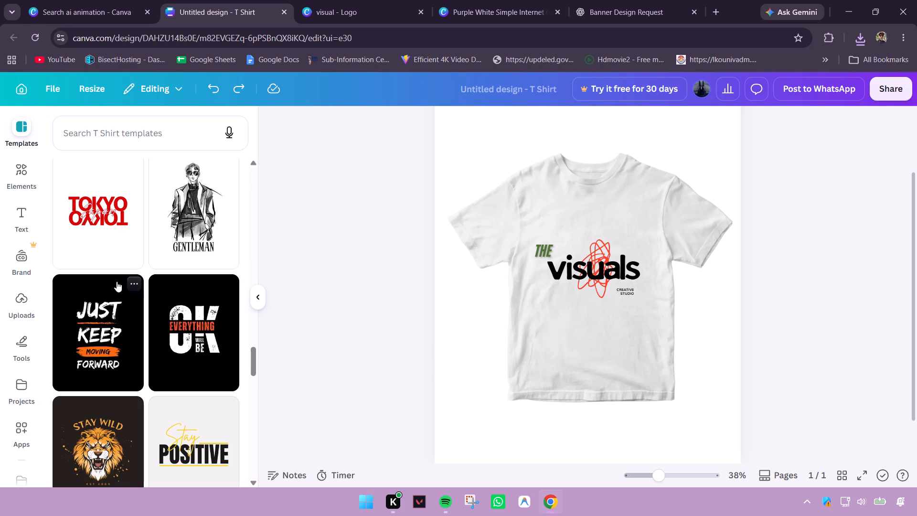
scroll(117, 281, up, 1)
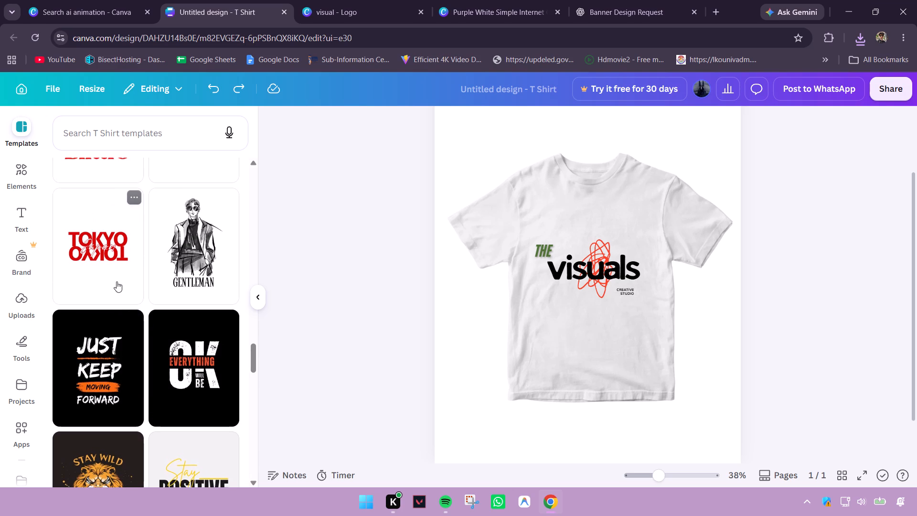
scroll(118, 371, down, 1)
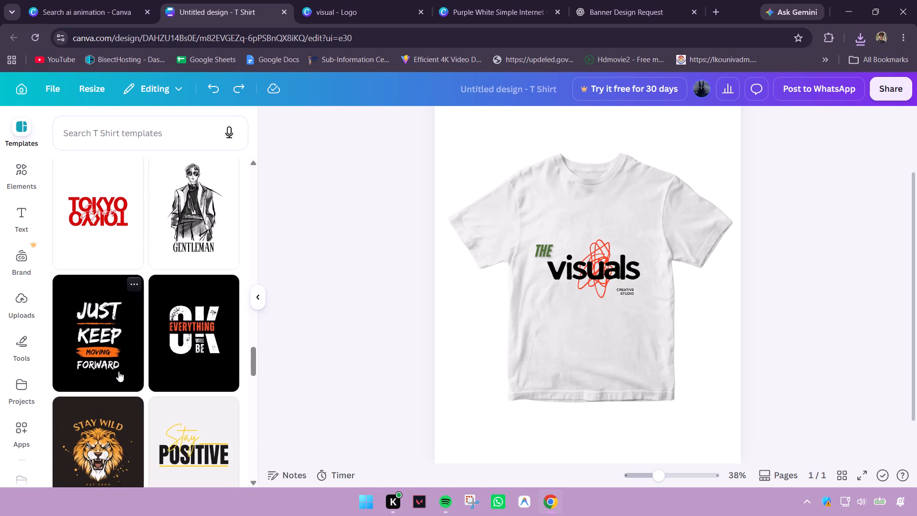
scroll(118, 371, down, 1)
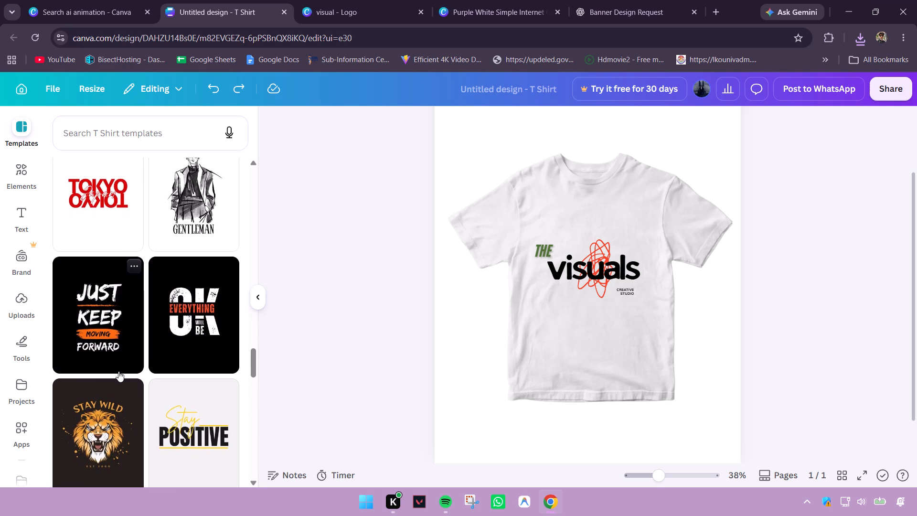
scroll(118, 371, down, 1)
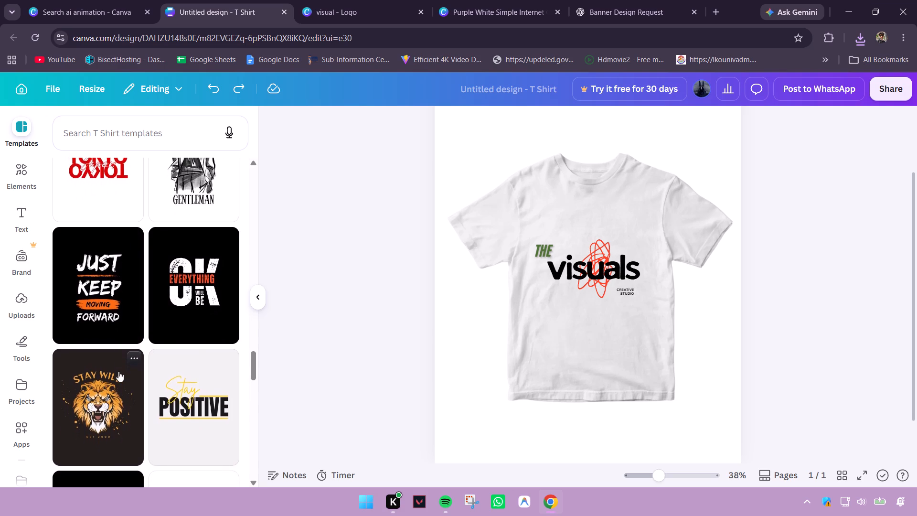
scroll(118, 371, down, 1)
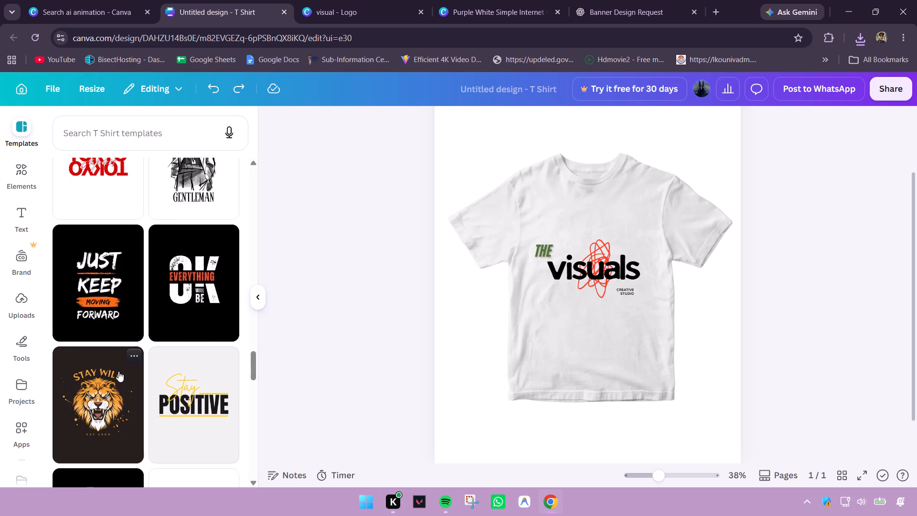
scroll(118, 371, down, 2)
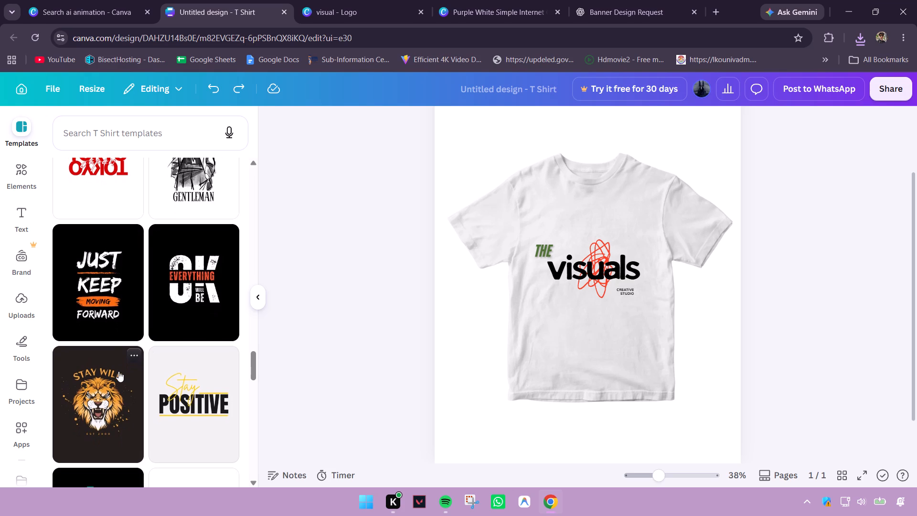
scroll(118, 371, down, 1)
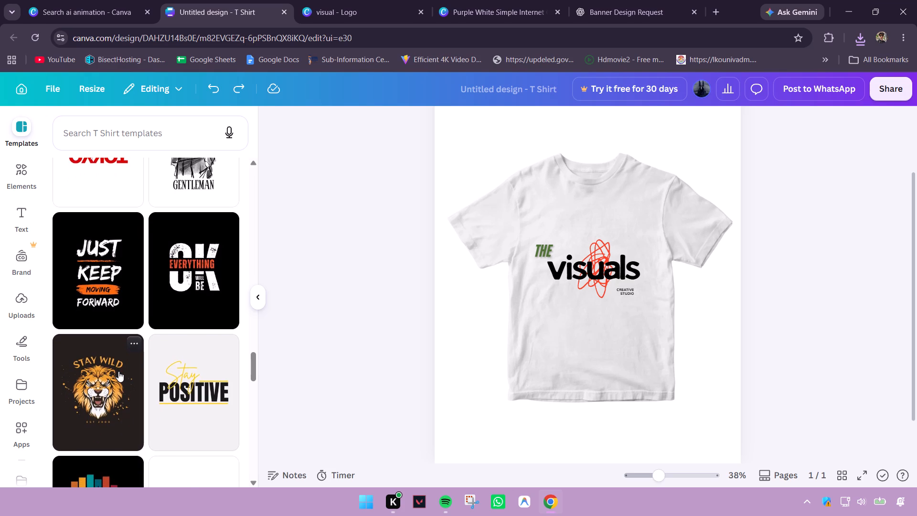
scroll(118, 371, down, 2)
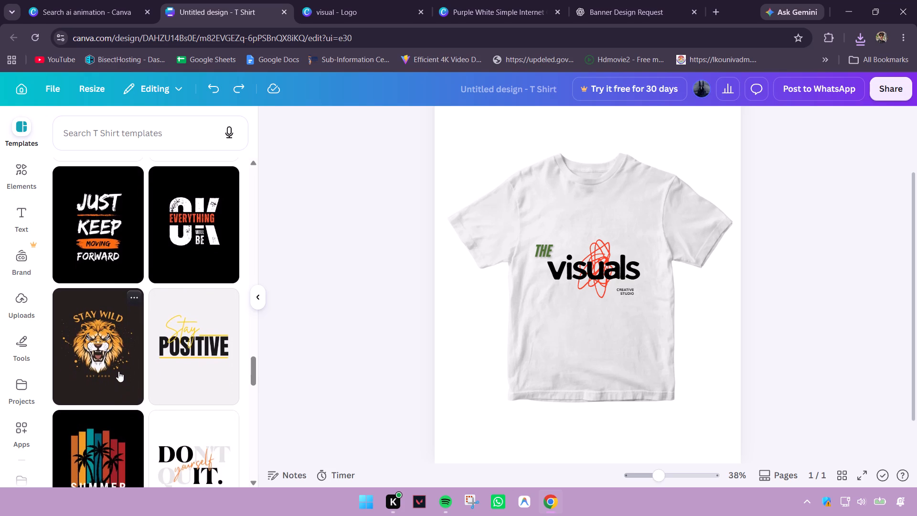
scroll(118, 371, down, 1)
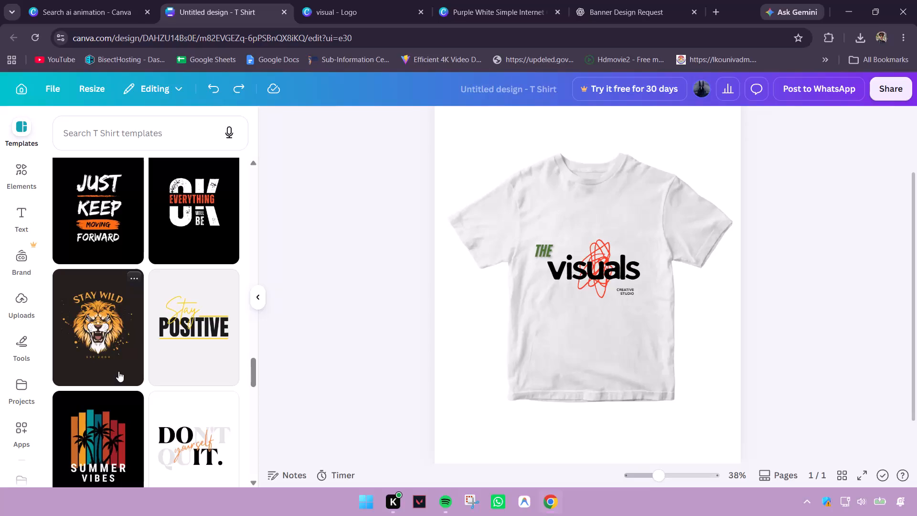
scroll(118, 371, down, 1)
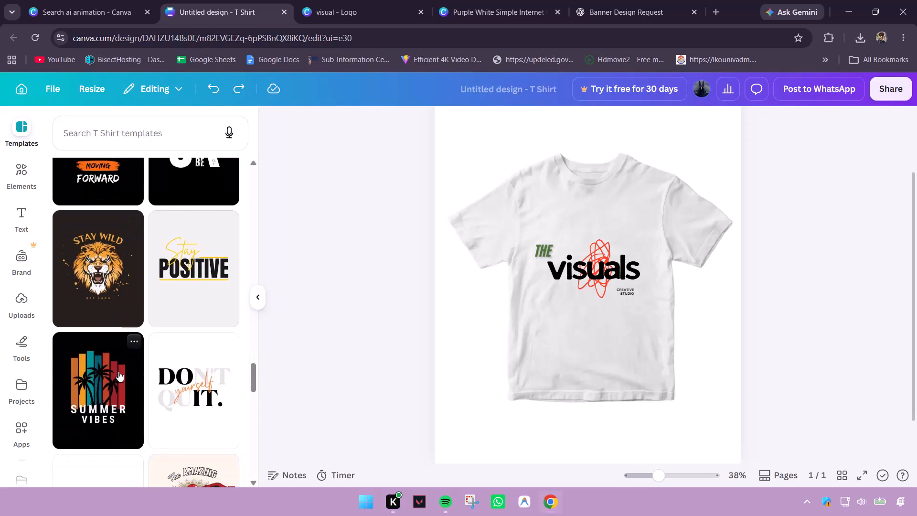
Find the black and yellow wolf "MOON" T-shirt template and add it to the design as a second page.
scroll(118, 371, down, 1)
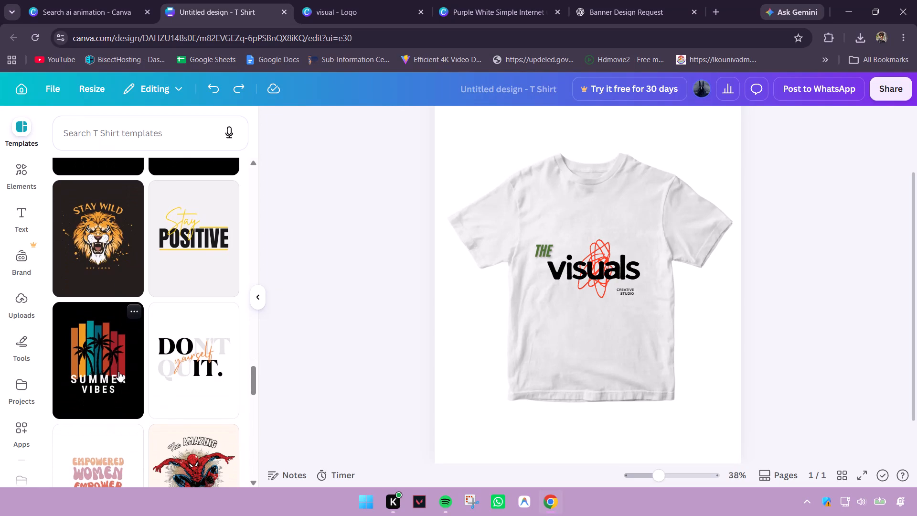
scroll(118, 371, down, 3)
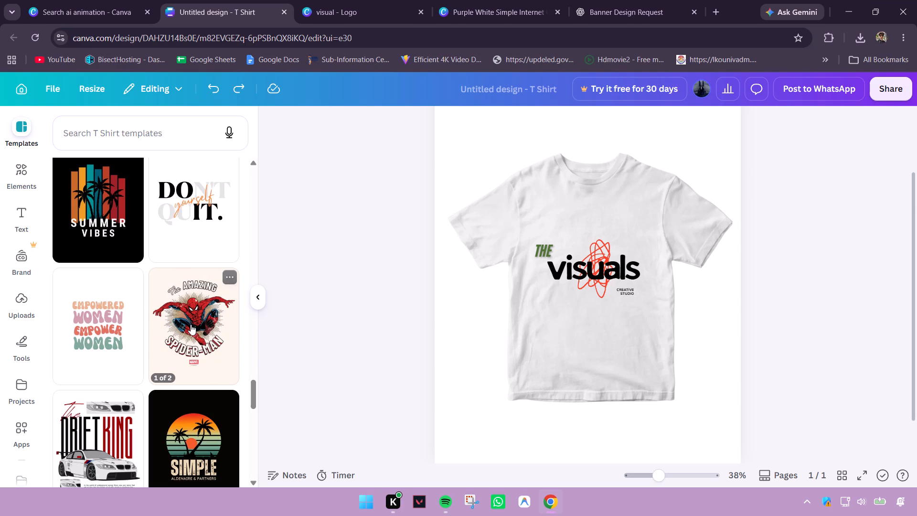
scroll(191, 324, down, 5)
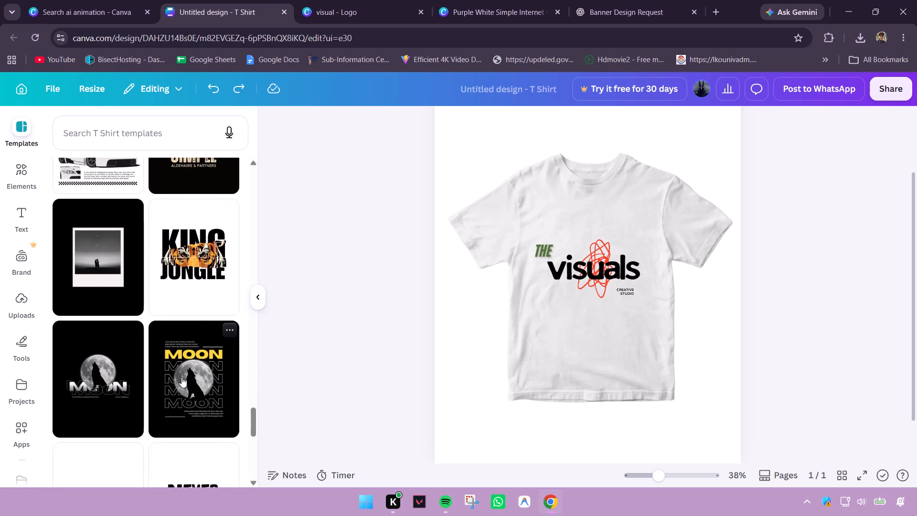
click(230, 326)
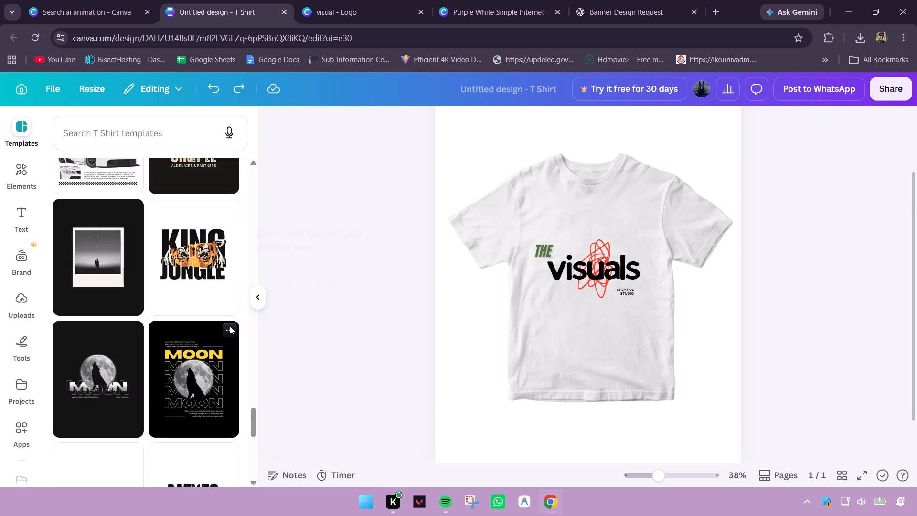
click(216, 381)
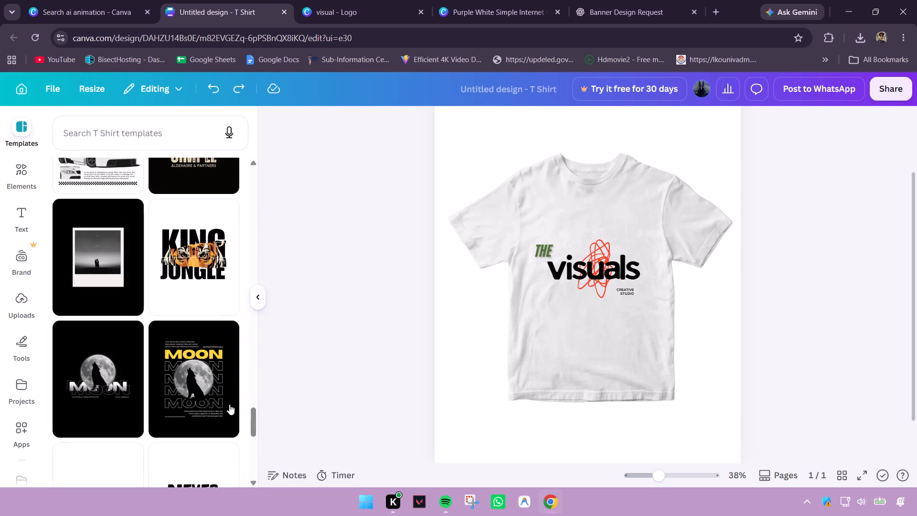
click(197, 376)
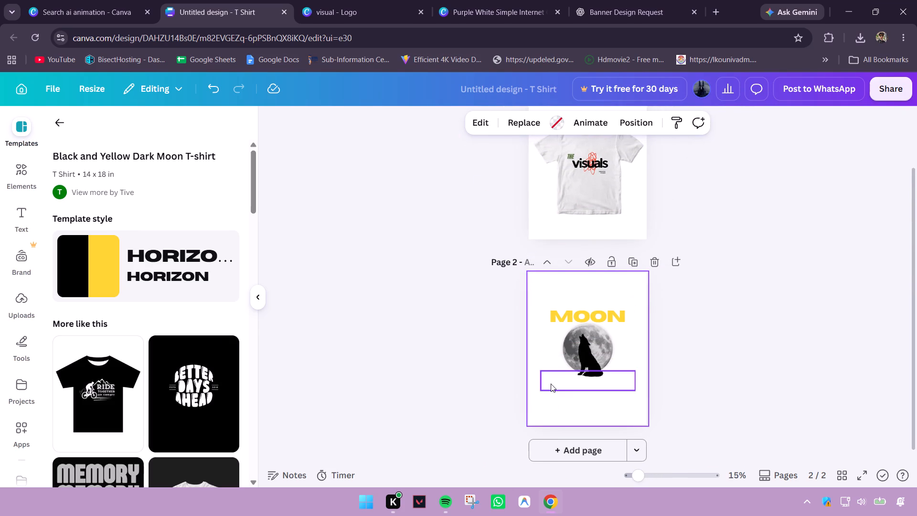
Replace page 2 with the Black and White Simple Wolf Moon T Shirt template from the similar designs.
scroll(188, 376, down, 1)
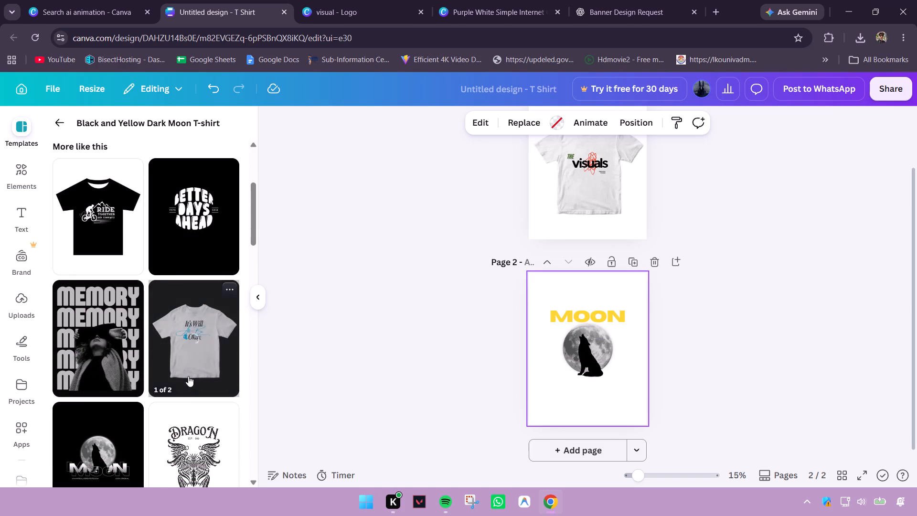
scroll(188, 376, down, 2)
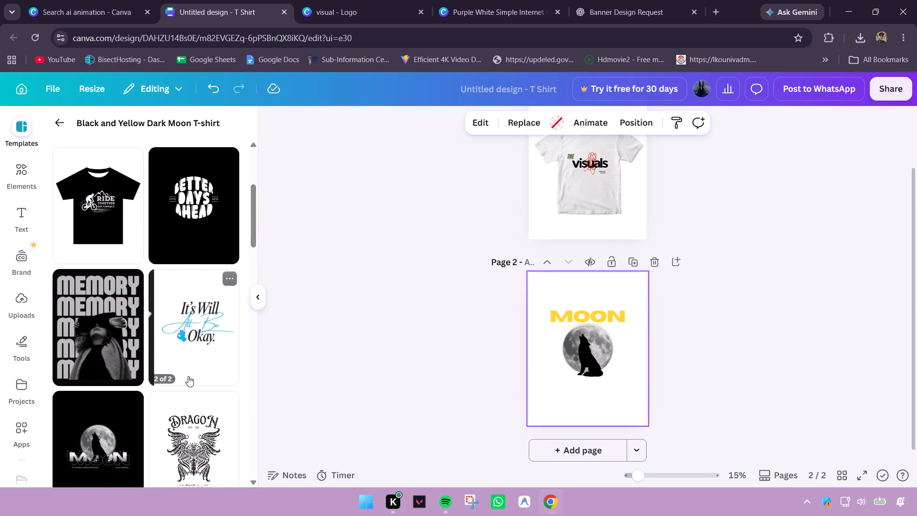
click(100, 435)
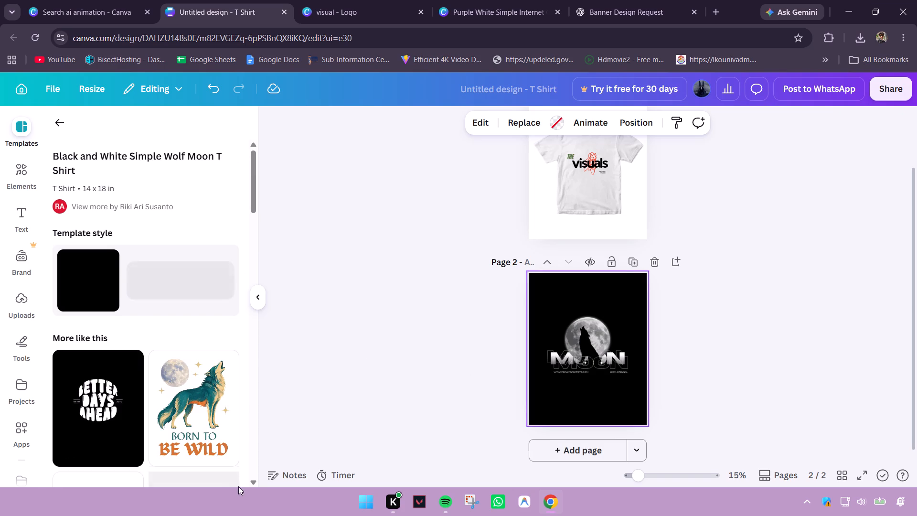
Apply the wolf moon template's black Horizon style to page 2.
scroll(237, 487, right, 1)
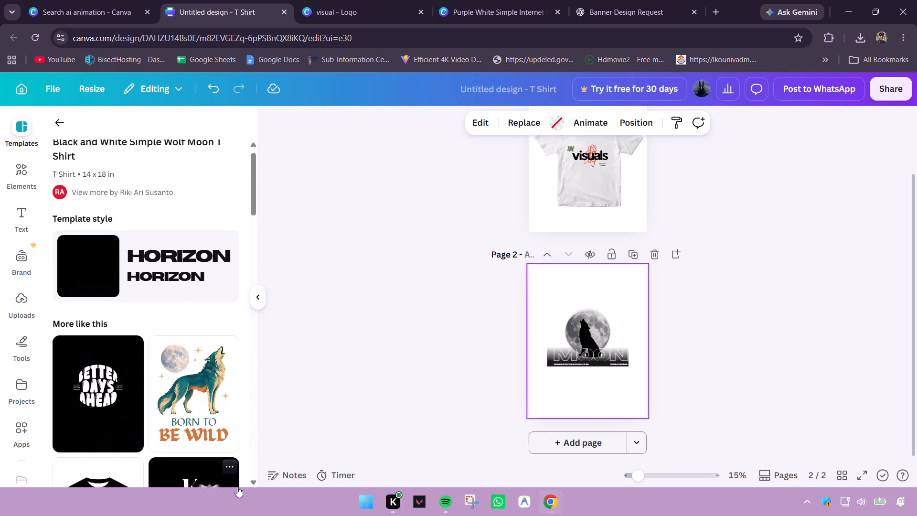
scroll(509, 398, up, 1)
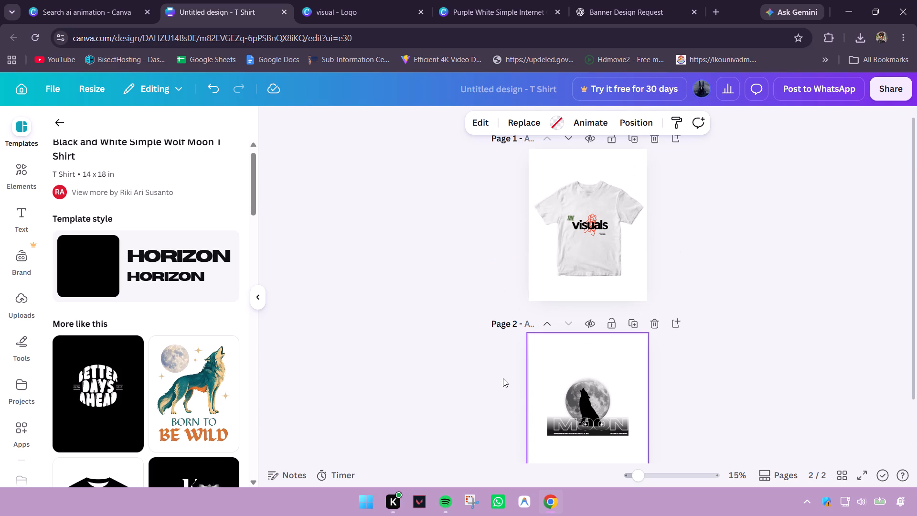
scroll(593, 421, down, 1)
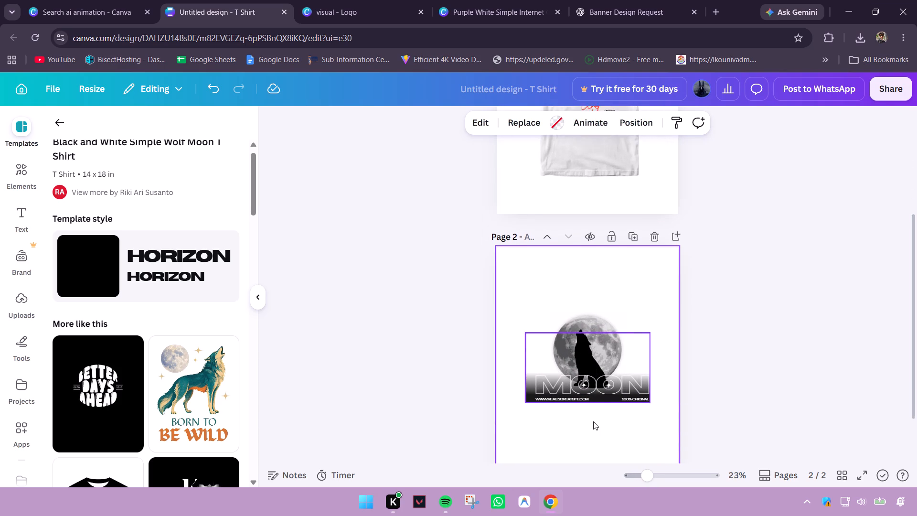
scroll(593, 421, down, 1)
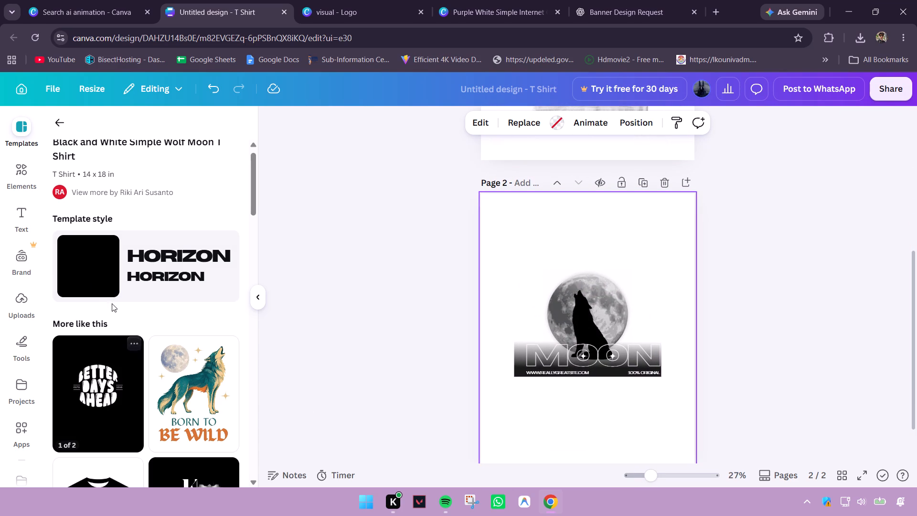
click(96, 278)
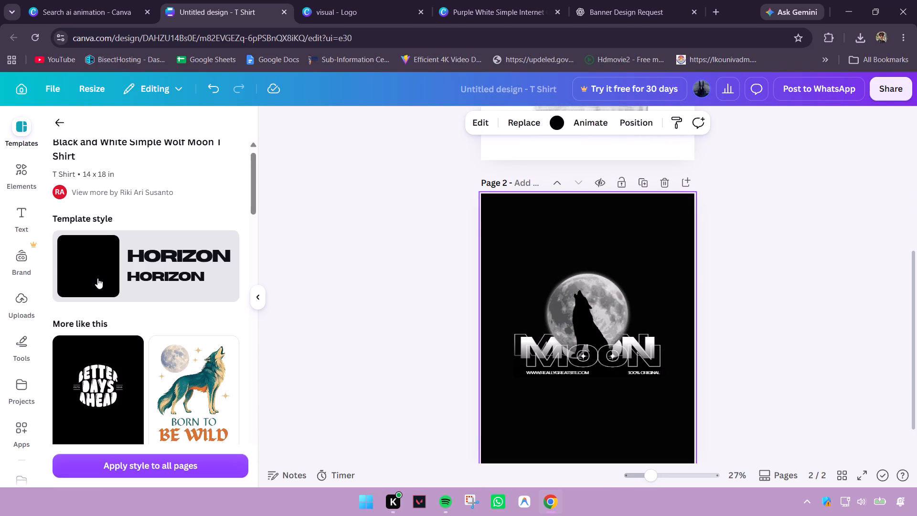
Select all the wolf, moon and "MOON" text elements on page 2, group them and copy the group.
drag(511, 233, 706, 380)
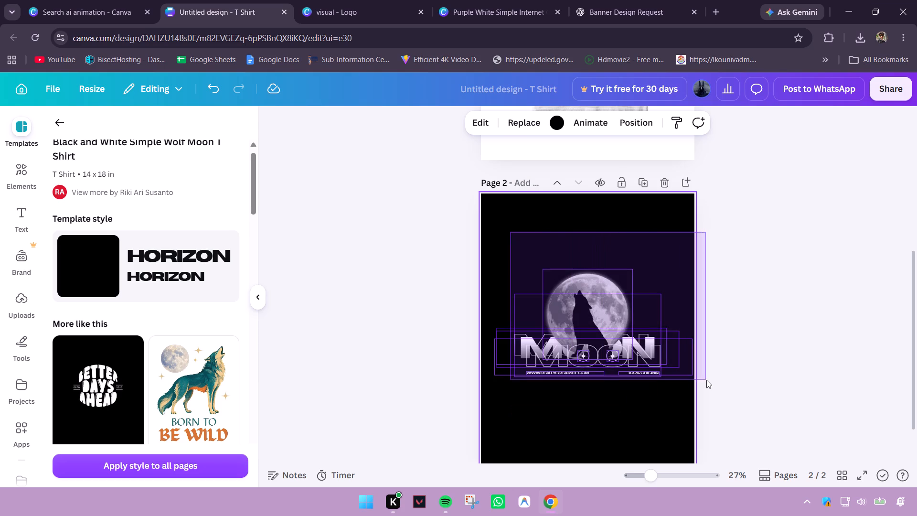
drag(706, 380, 706, 380)
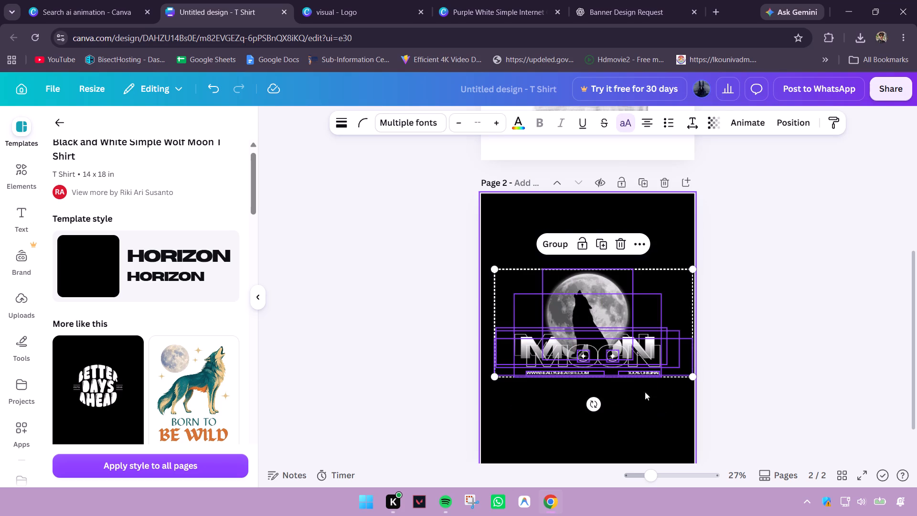
click(553, 244)
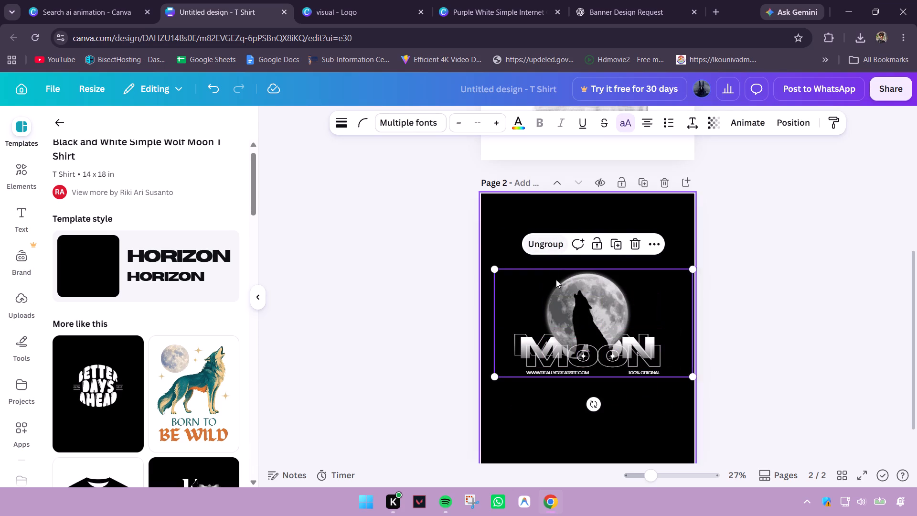
key(ctrl+c)
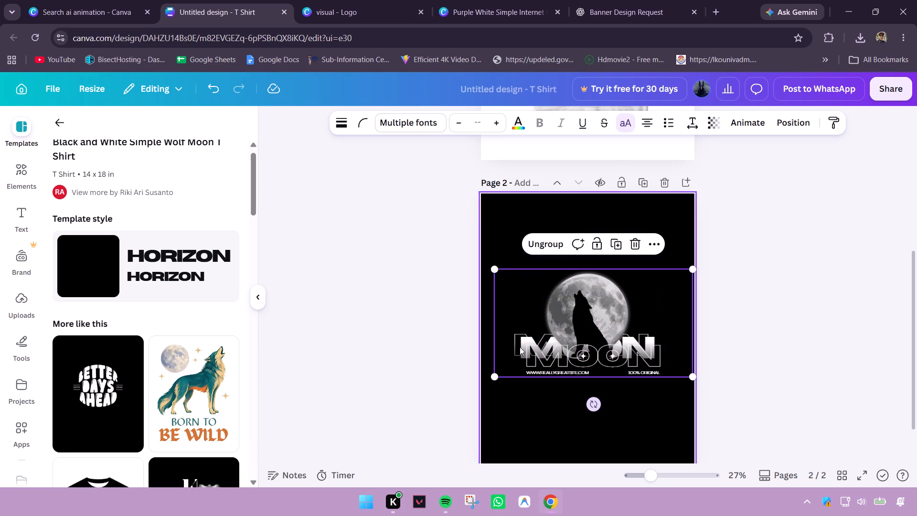
Unlock "The visuals" logo group on the page 1 white shirt and delete it.
scroll(517, 285, up, 4)
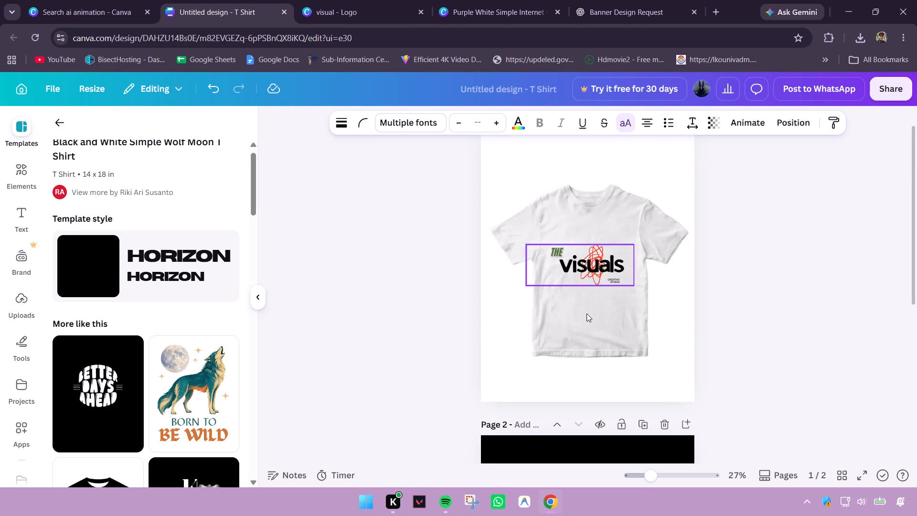
drag(586, 316, 545, 224)
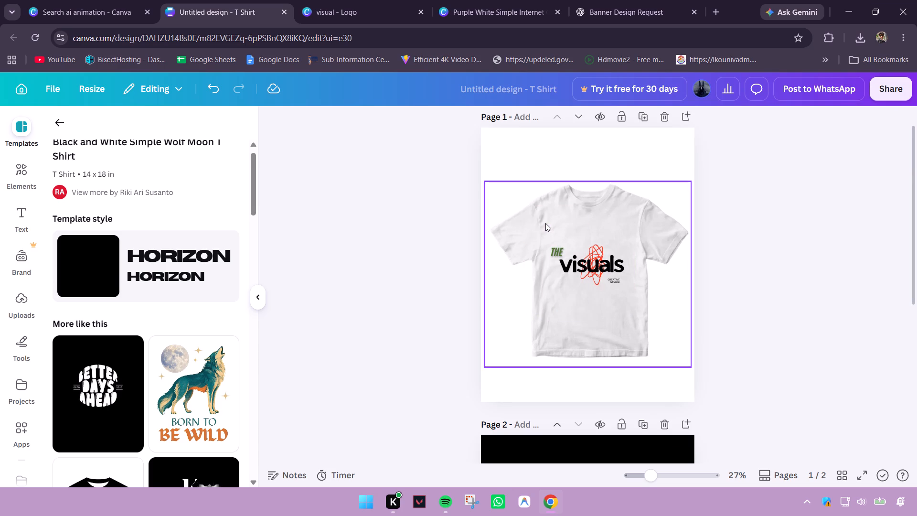
click(580, 252)
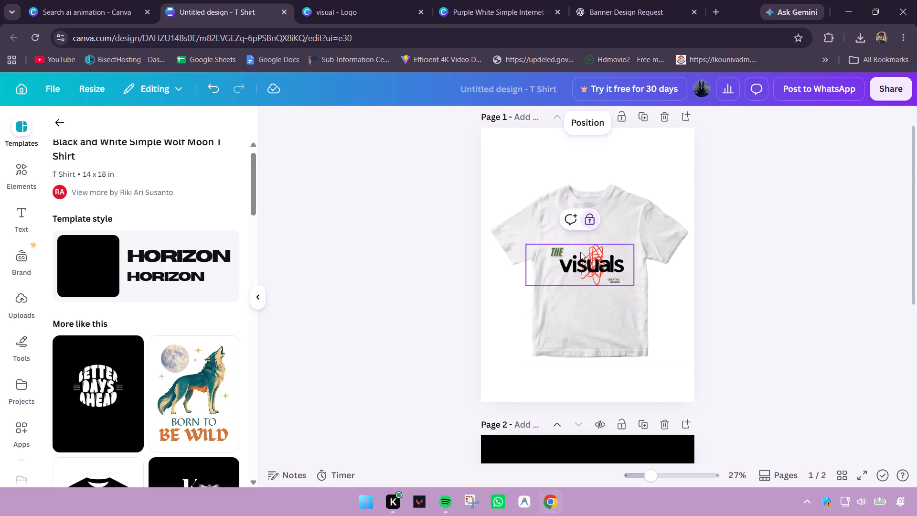
click(589, 212)
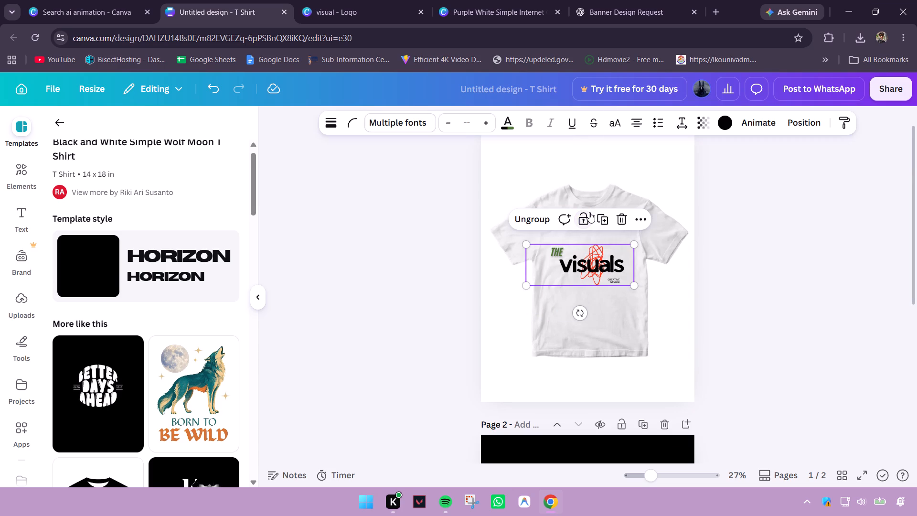
key(BackSpace)
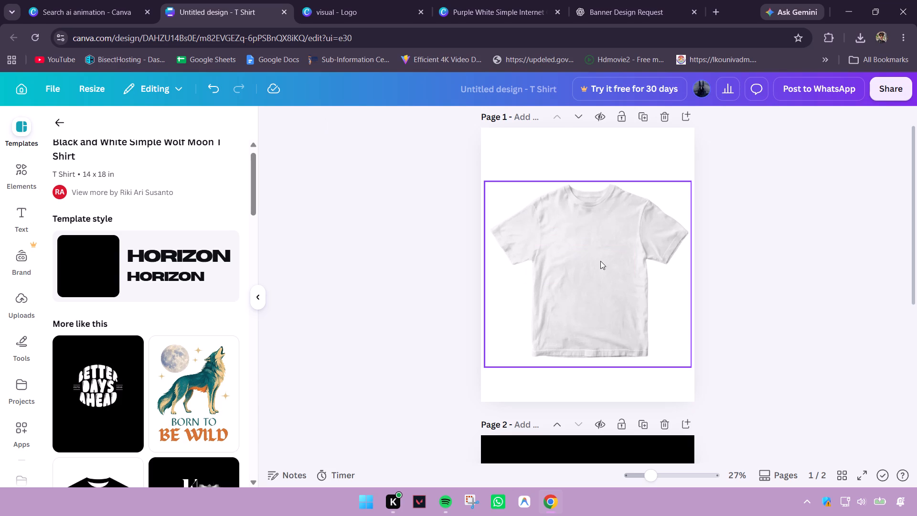
Paste the wolf "MOON" artwork on the page 1 shirt, shrink it to about half size and center it on the chest.
click(600, 261)
key(ctrl+v)
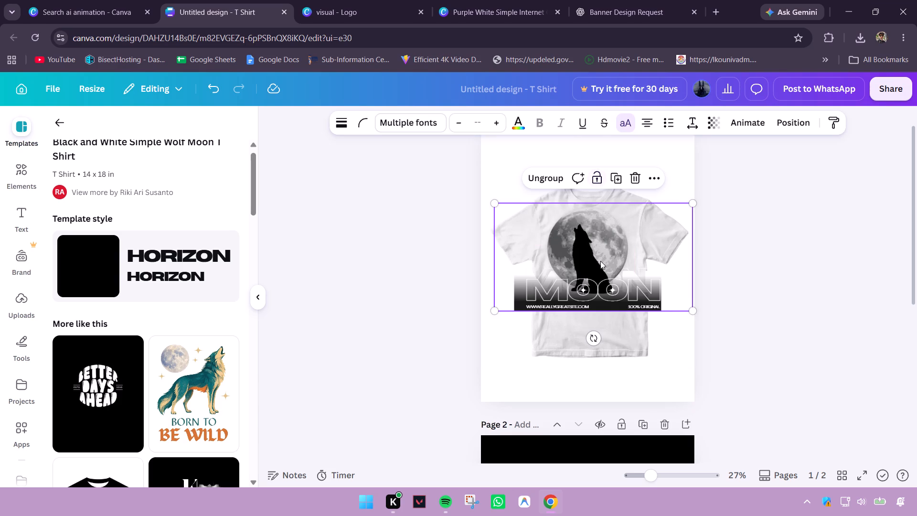
drag(691, 307, 597, 258)
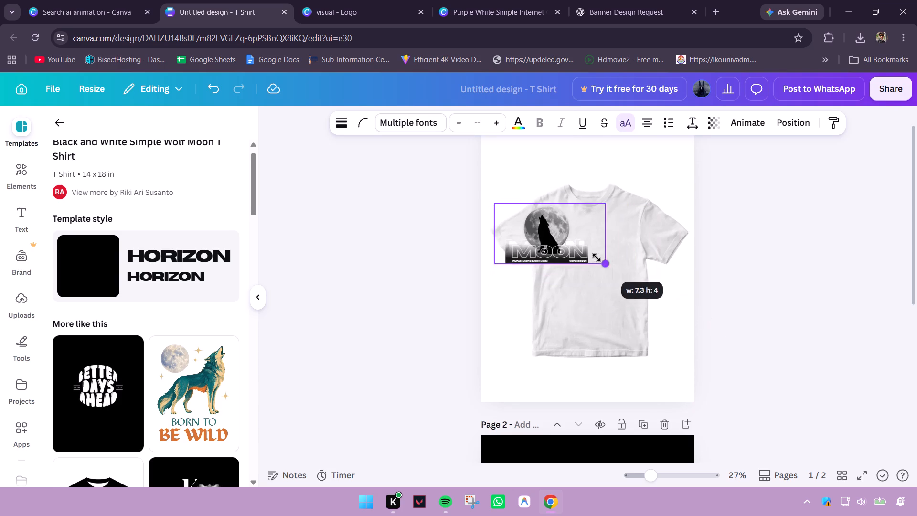
drag(597, 258, 593, 258)
drag(530, 238, 579, 269)
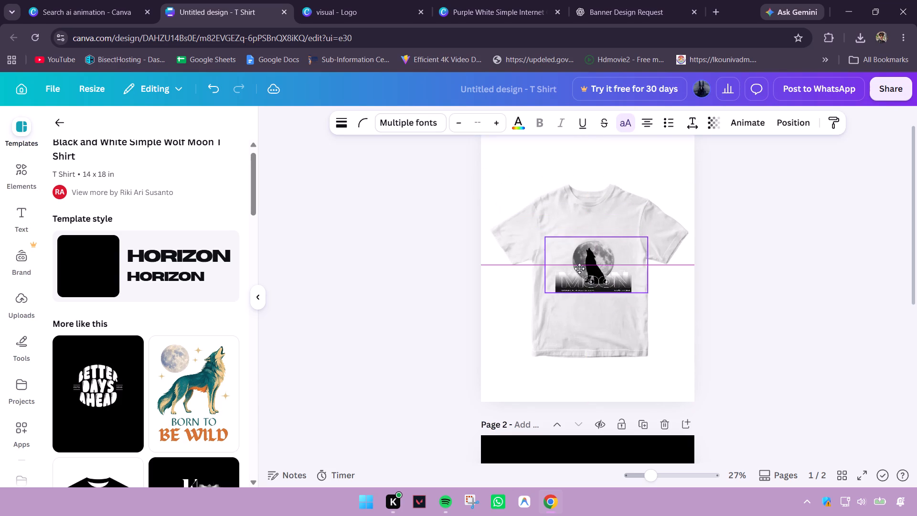
drag(579, 269, 575, 269)
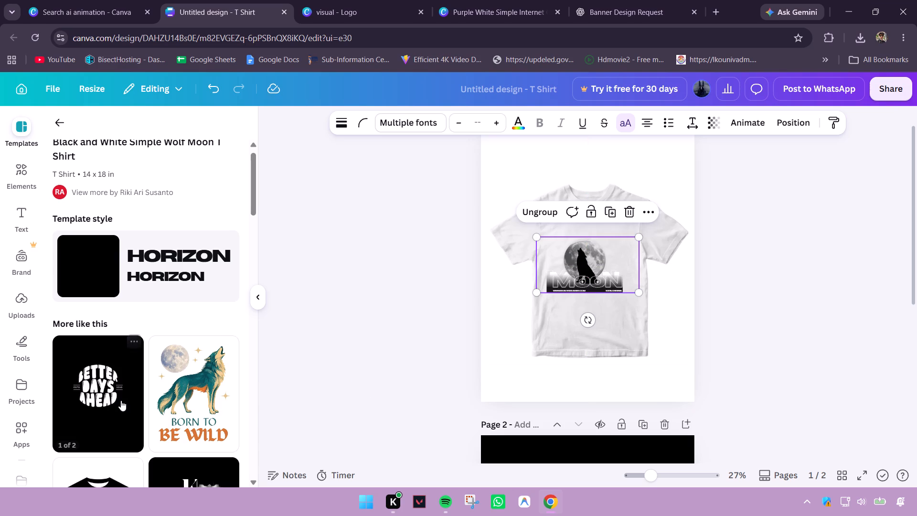
Look through the templates similar to the wolf moon T-shirt for another shirt design.
scroll(121, 401, down, 5)
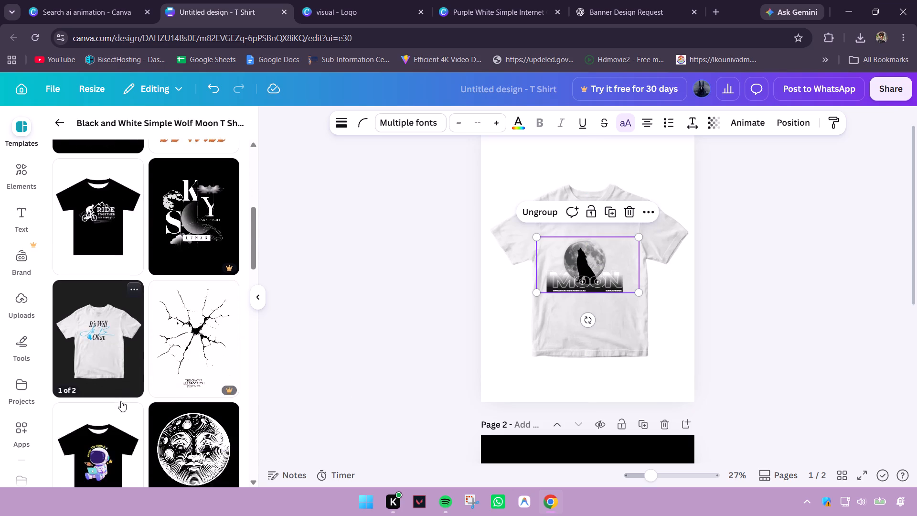
scroll(121, 401, down, 3)
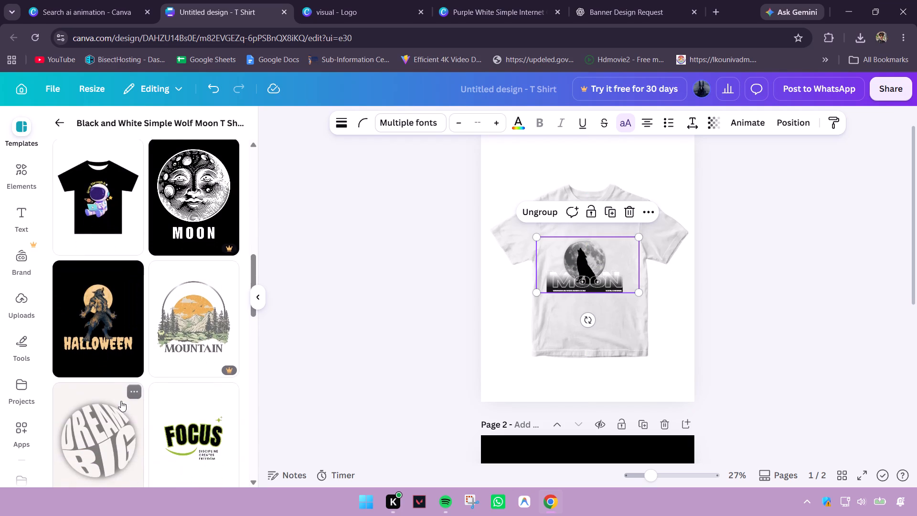
scroll(121, 401, down, 3)
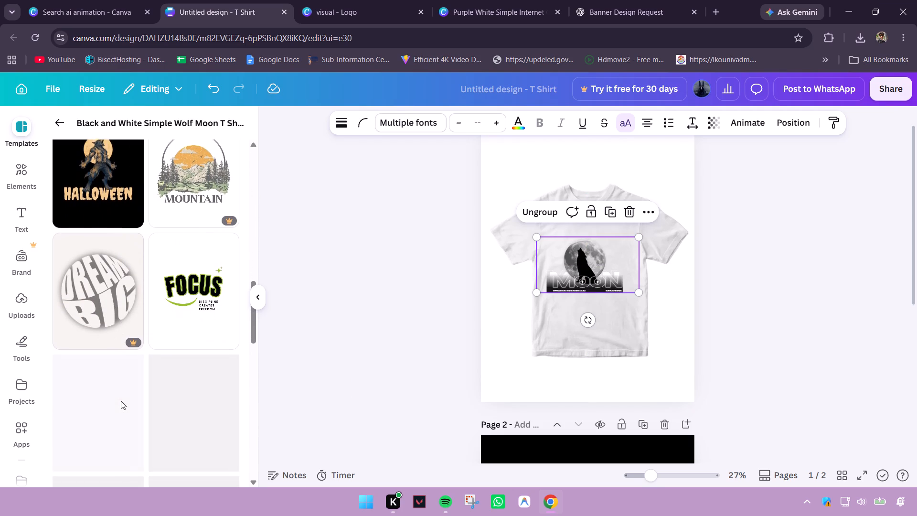
scroll(121, 401, down, 2)
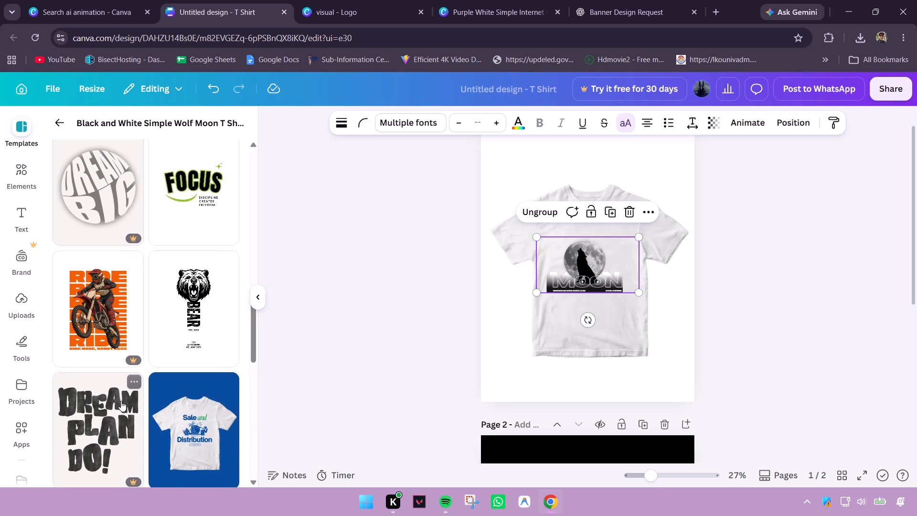
scroll(121, 401, down, 2)
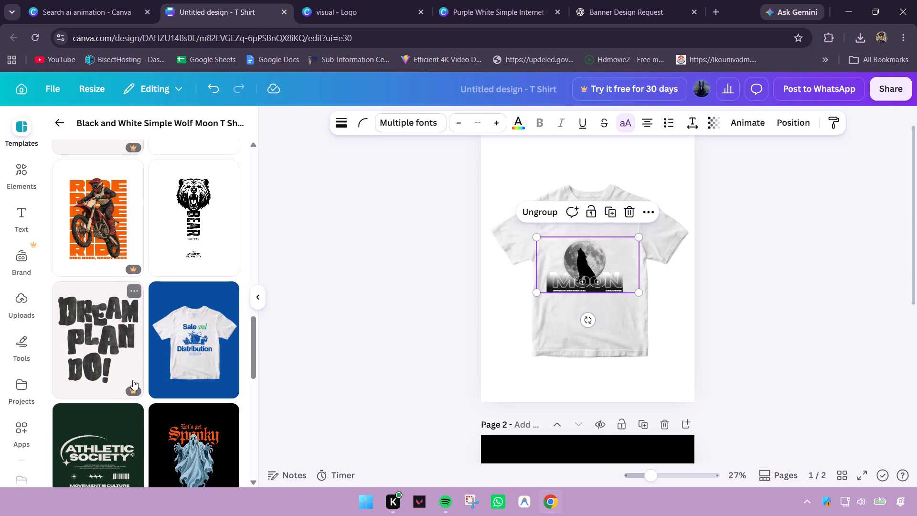
scroll(133, 380, down, 2)
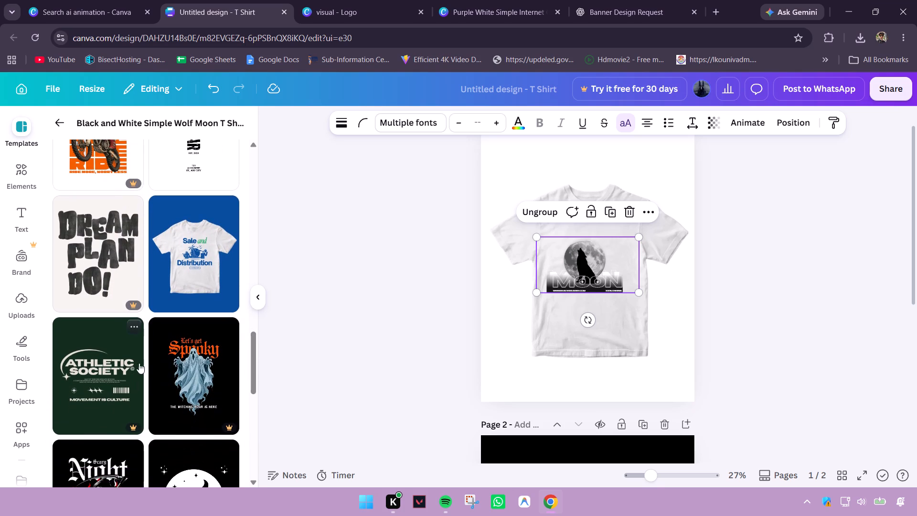
scroll(153, 325, down, 3)
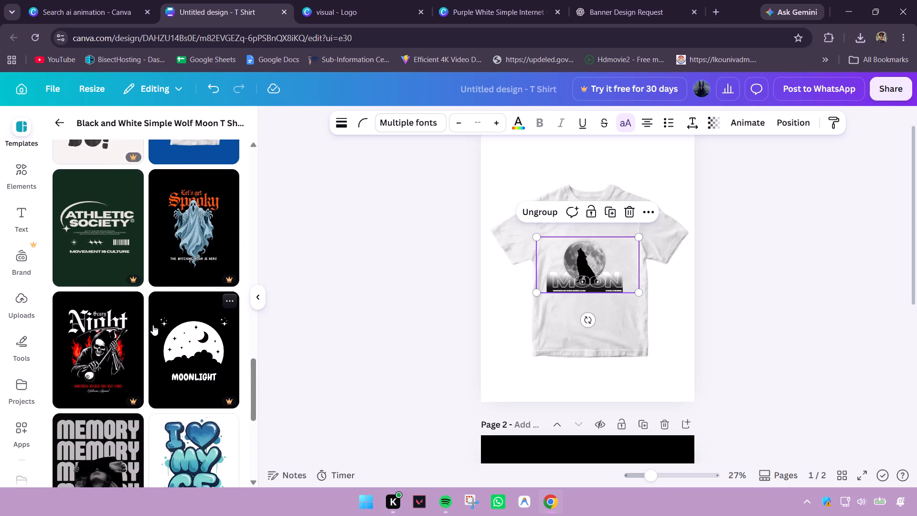
scroll(153, 325, down, 2)
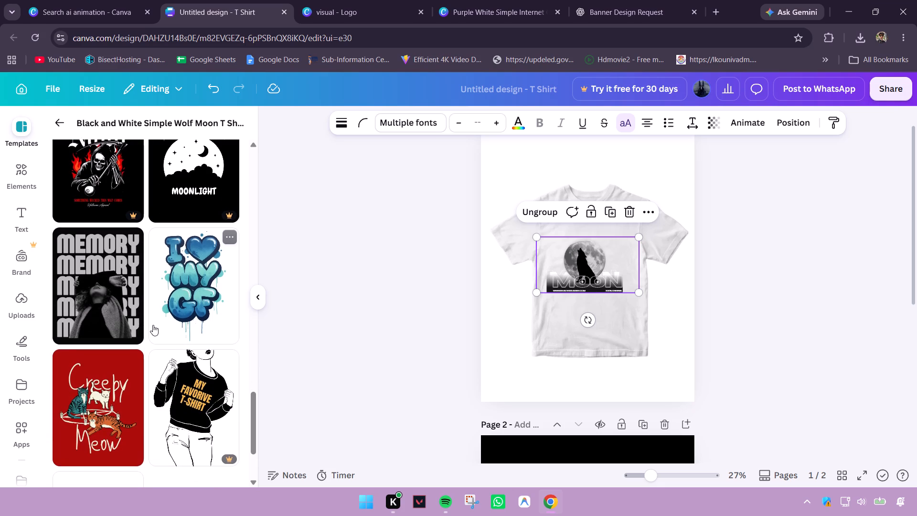
Start a new blank T-Shirt design, 14 × 18 in, from the Create a design dialog.
click(53, 126)
click(53, 126)
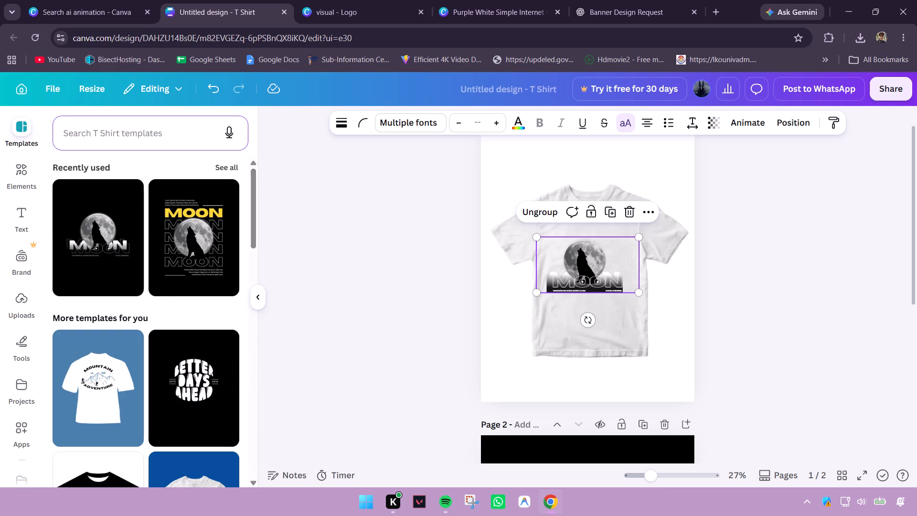
click(58, 0)
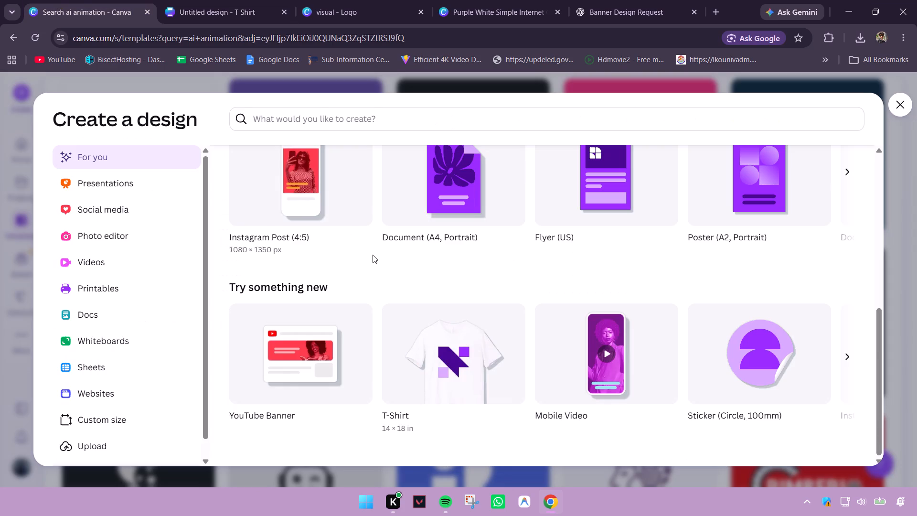
click(433, 351)
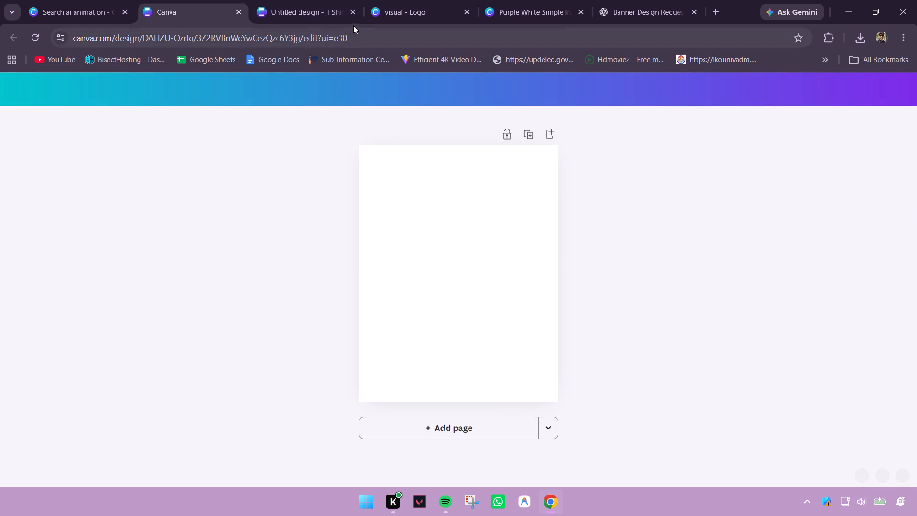
Close the earlier T-Shirt mockup design and the "visual - Logo" design.
click(351, 13)
click(351, 13)
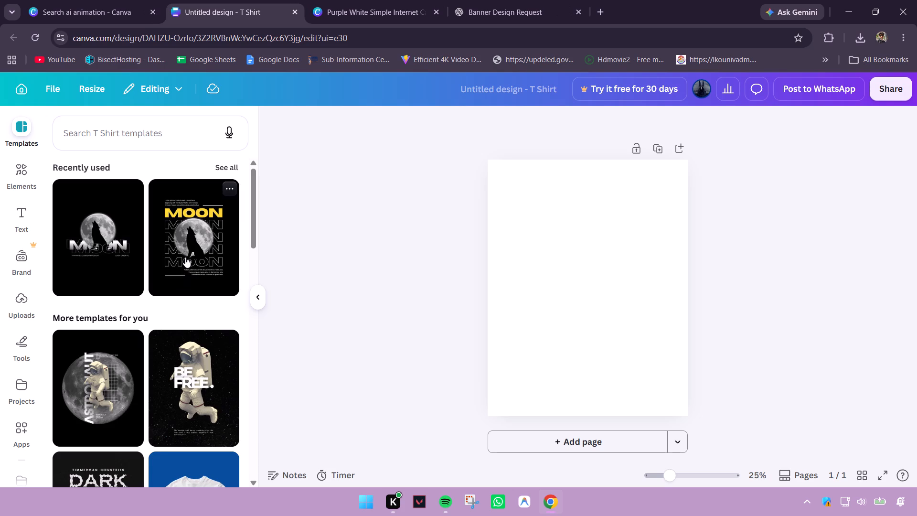
Apply the "Black and Yellow Dark Moon T-shirt" template's style to the blank page, shuffling it to white text on black.
click(230, 191)
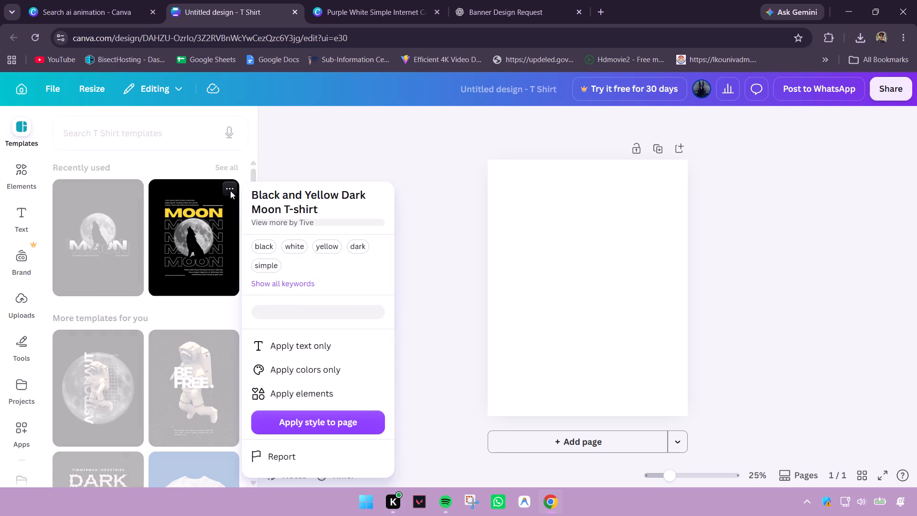
click(347, 419)
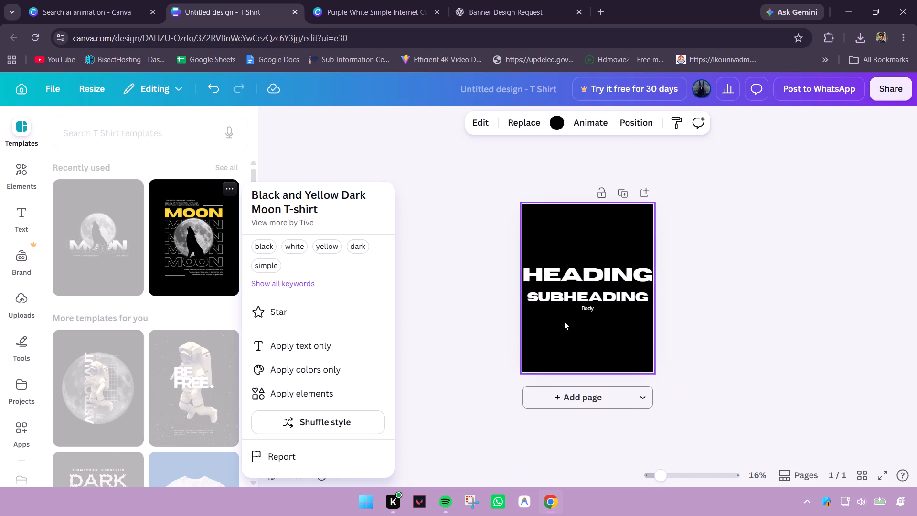
click(314, 427)
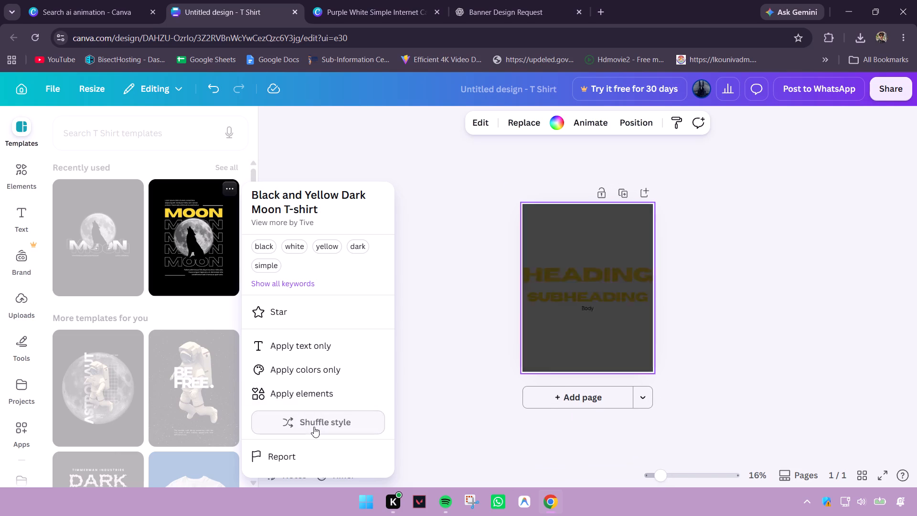
click(314, 427)
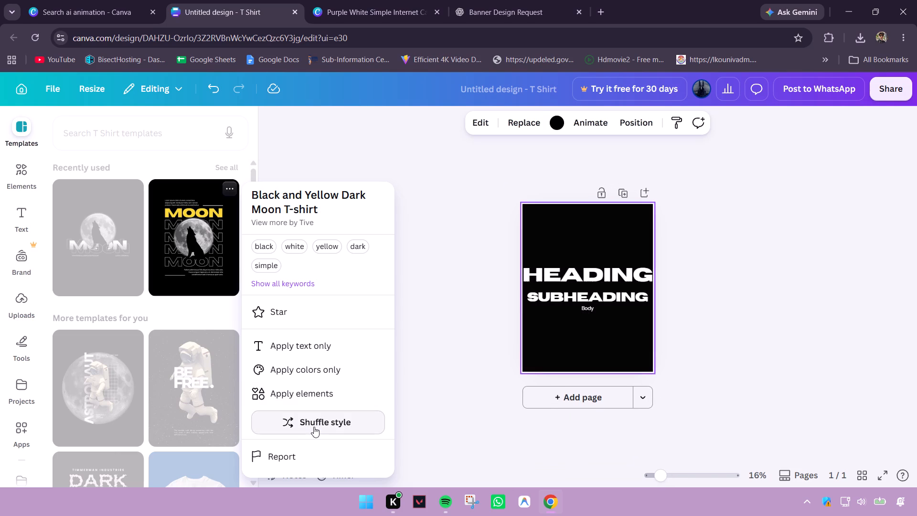
click(314, 427)
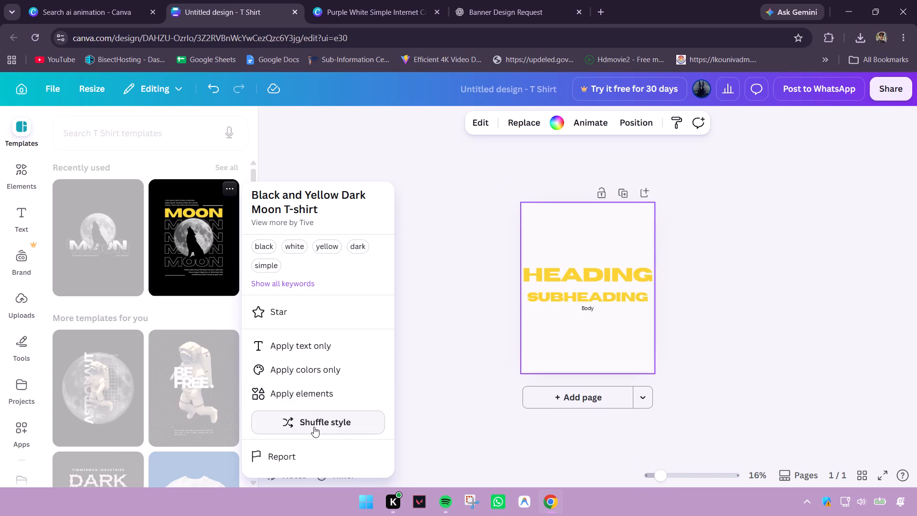
click(314, 427)
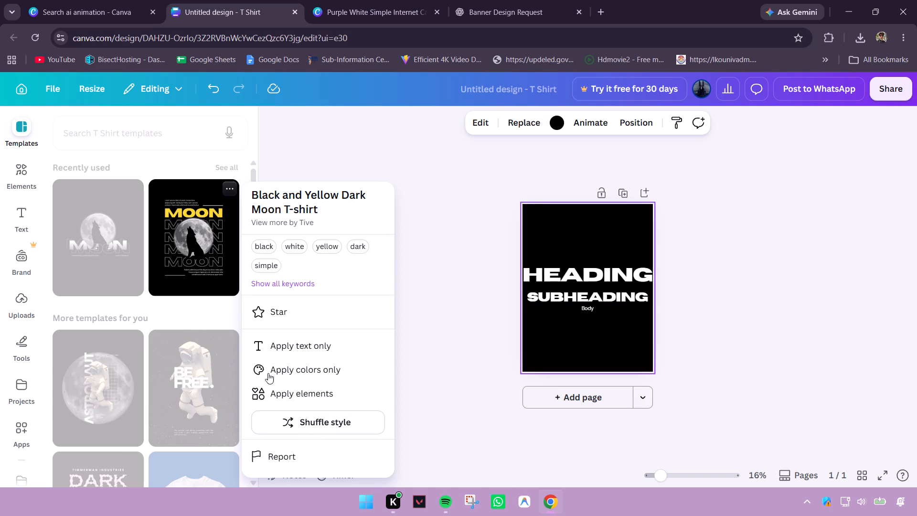
click(469, 382)
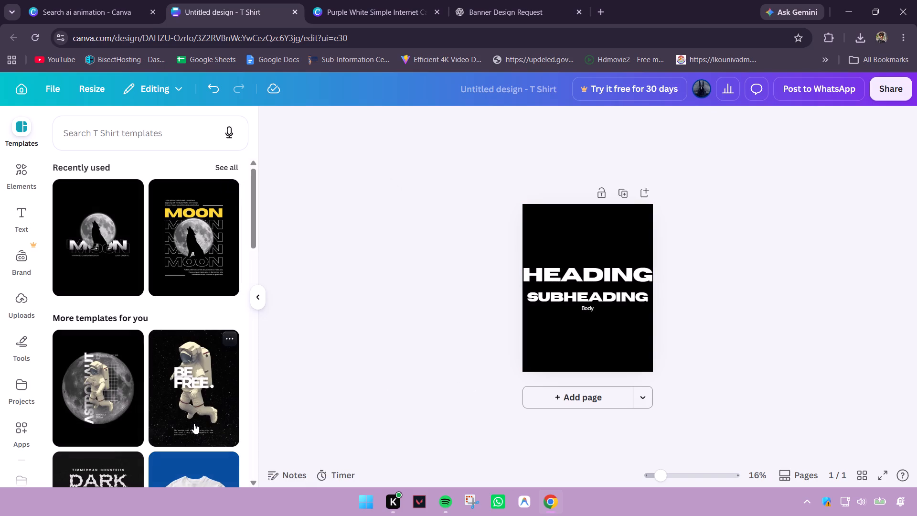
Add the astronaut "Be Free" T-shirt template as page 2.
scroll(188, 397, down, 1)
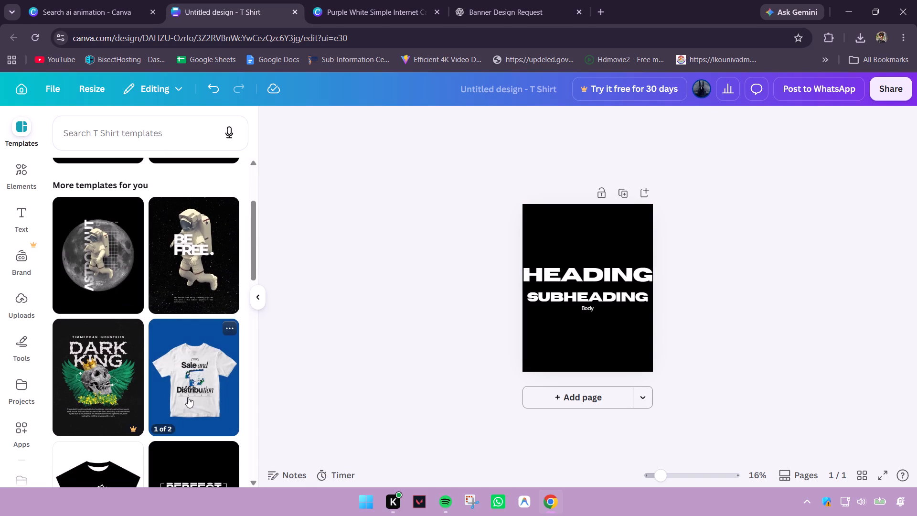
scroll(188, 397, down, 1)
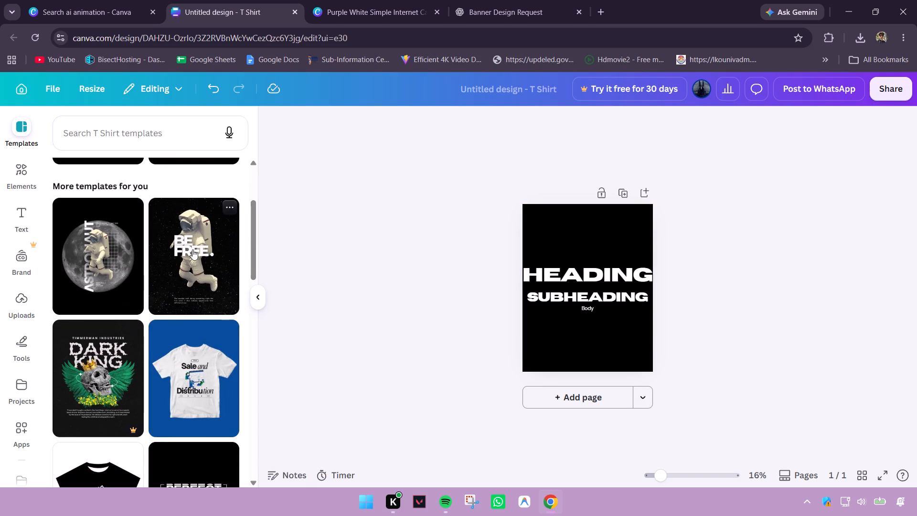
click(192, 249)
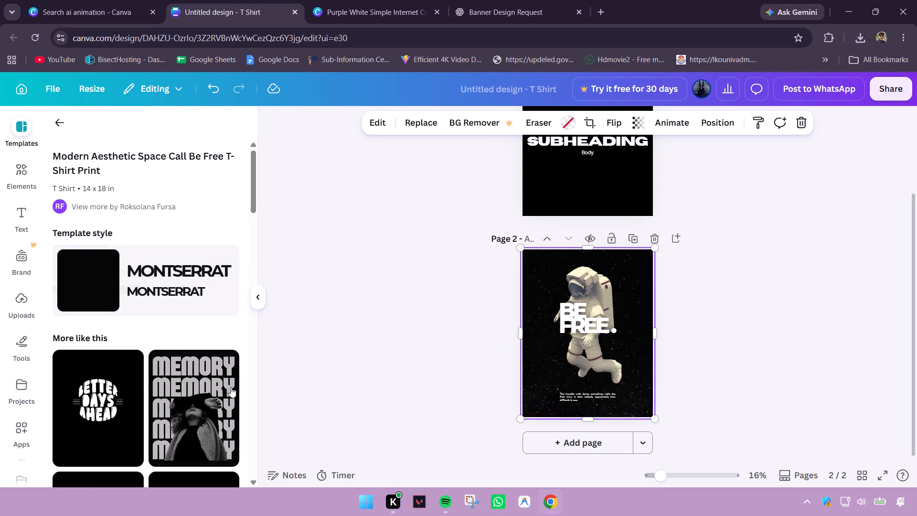
Replace page 2's design with the similar "Black and White Typographic Memory T Shirt" template.
scroll(205, 418, down, 2)
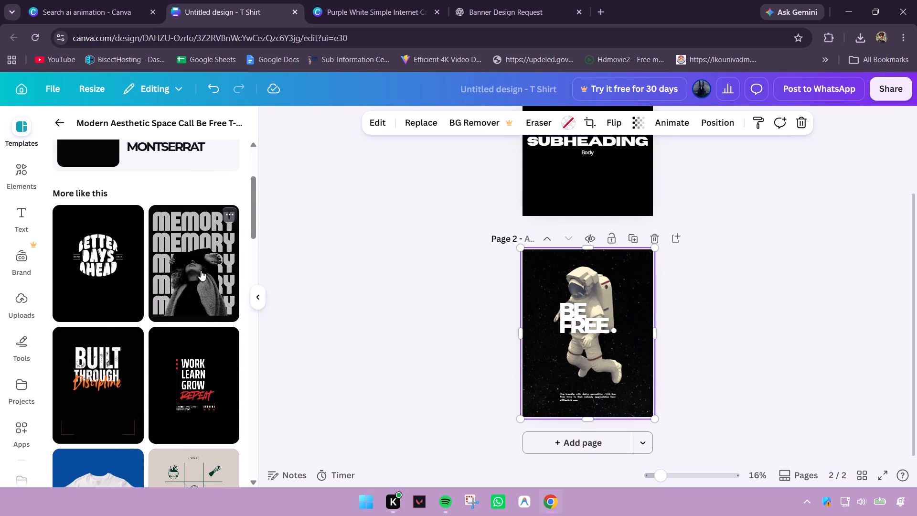
click(201, 270)
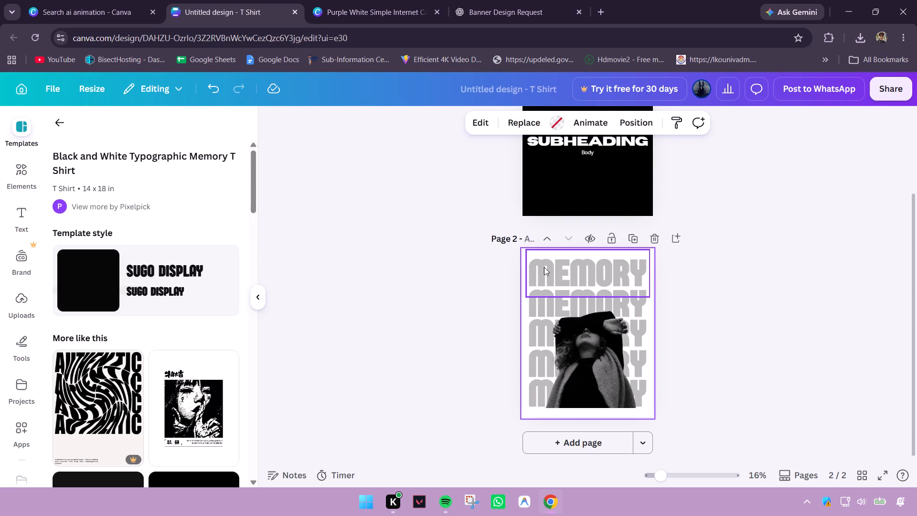
Change the top two "MEMORY" text lines on page 2 to "money".
double_click(549, 269)
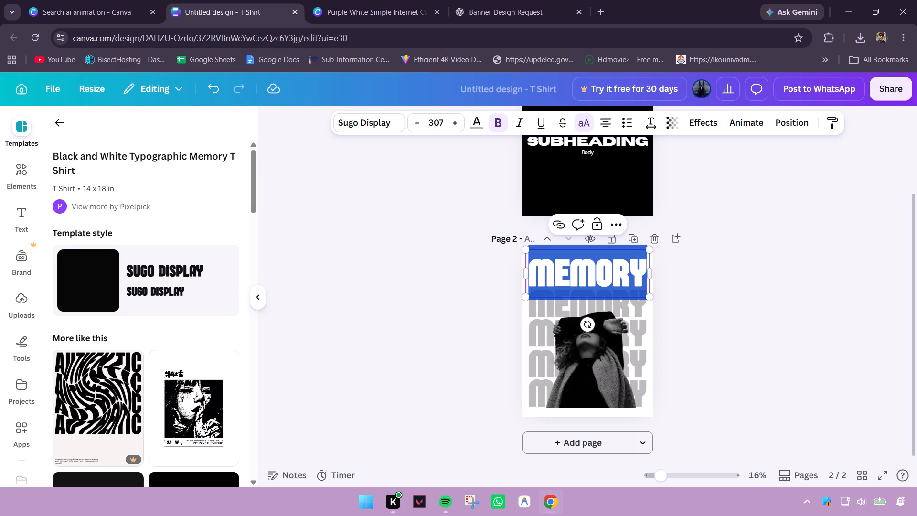
text(money)
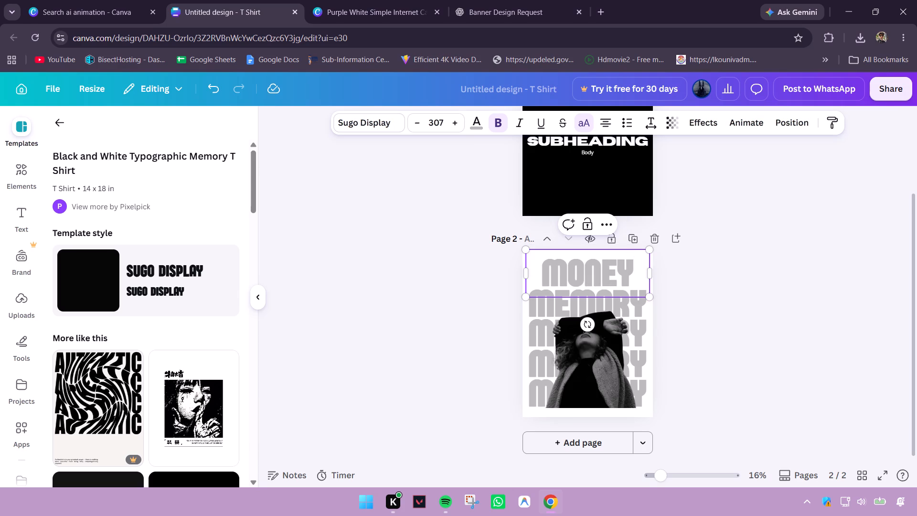
click(544, 306)
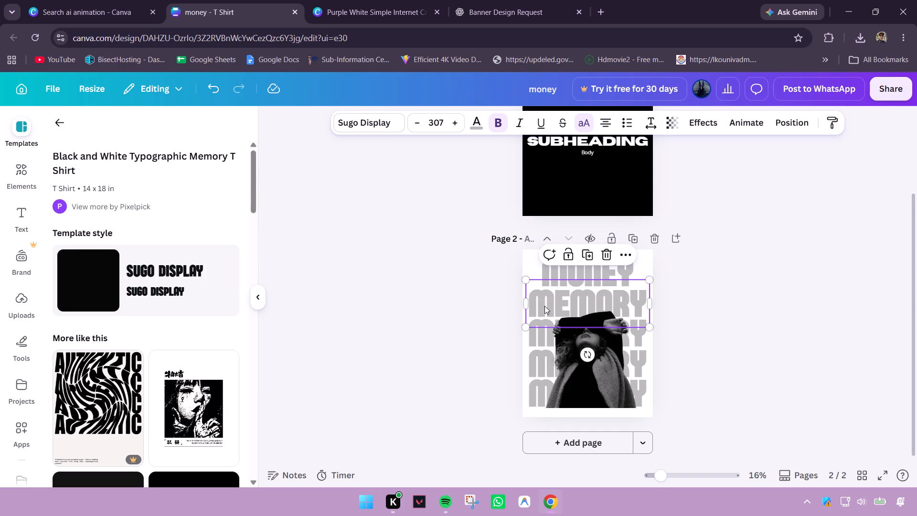
double_click(544, 306)
text(money)
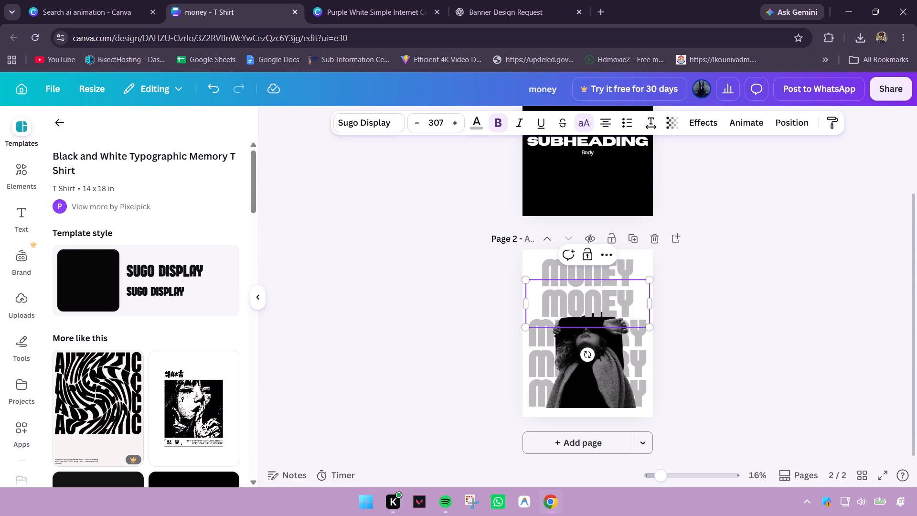
Lock the photo of the woman on page 2.
click(536, 344)
click(536, 344)
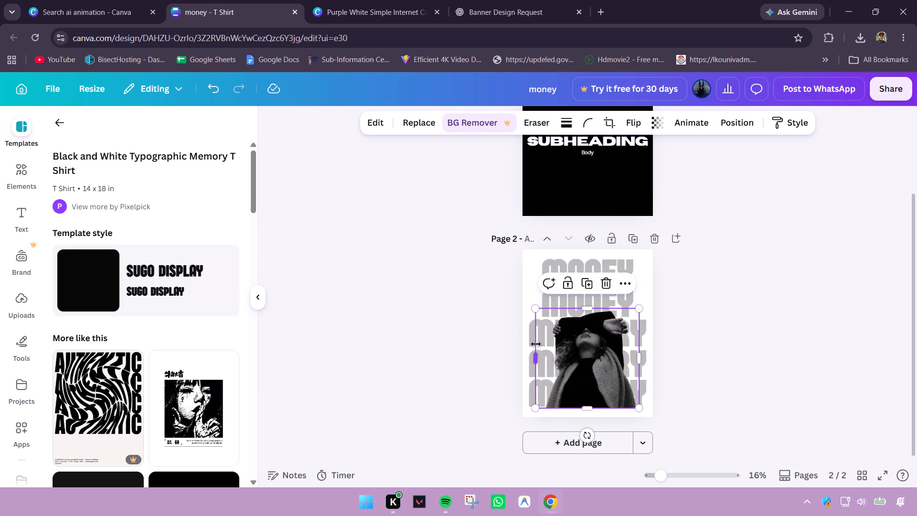
click(565, 285)
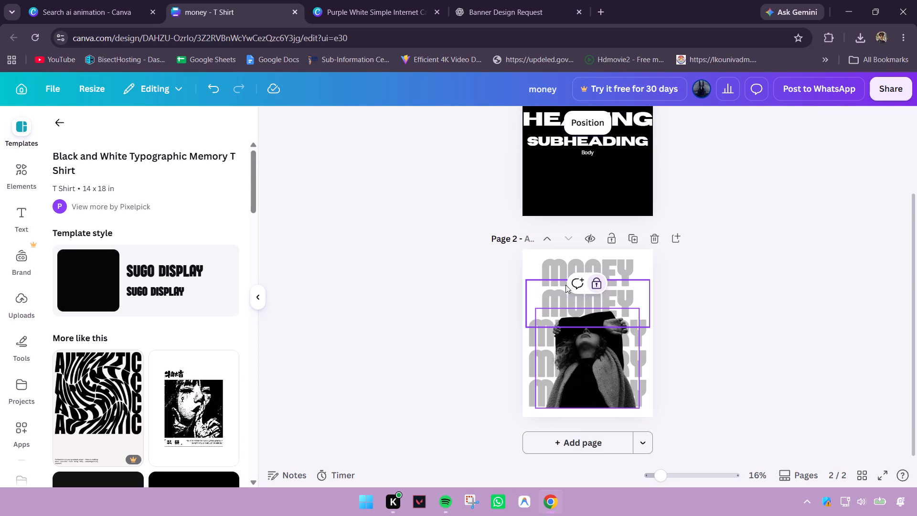
Change the remaining three "MEMORY" lines behind the woman's photo to "money".
click(524, 334)
click(528, 337)
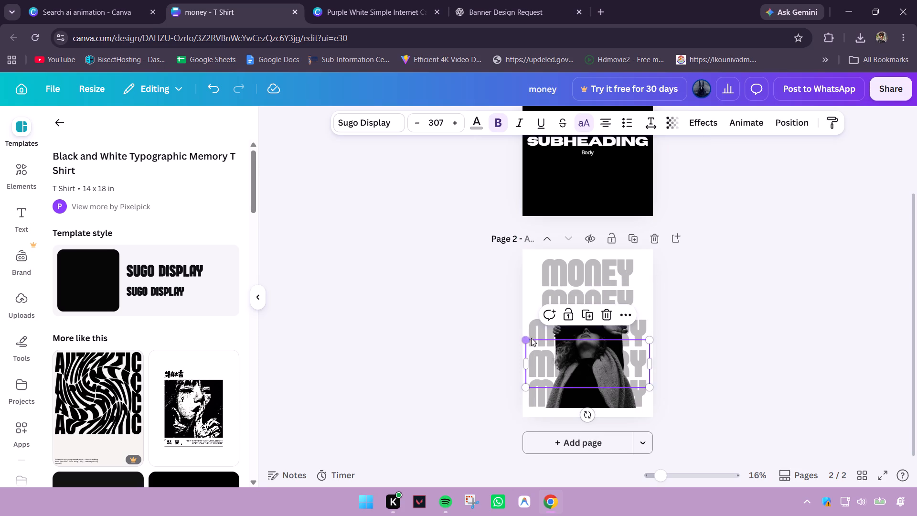
click(536, 368)
double_click(530, 369)
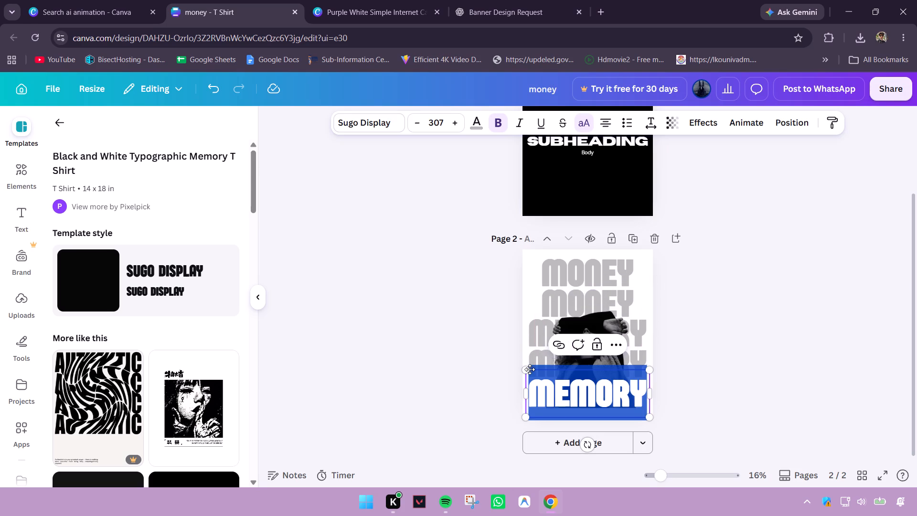
text(money)
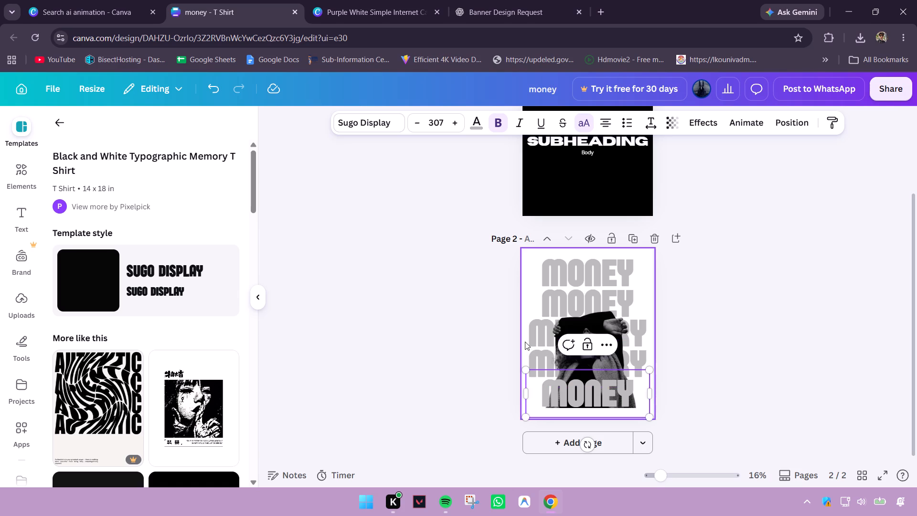
double_click(529, 339)
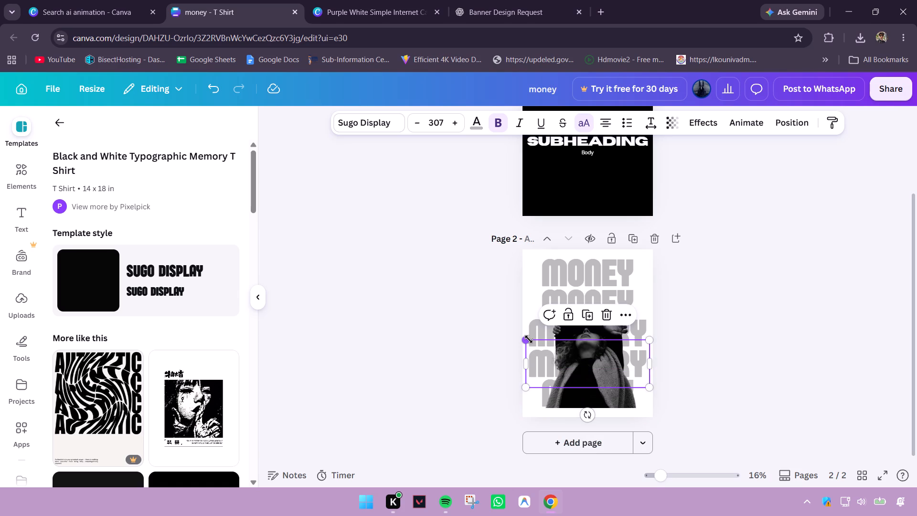
double_click(539, 366)
double_click(531, 367)
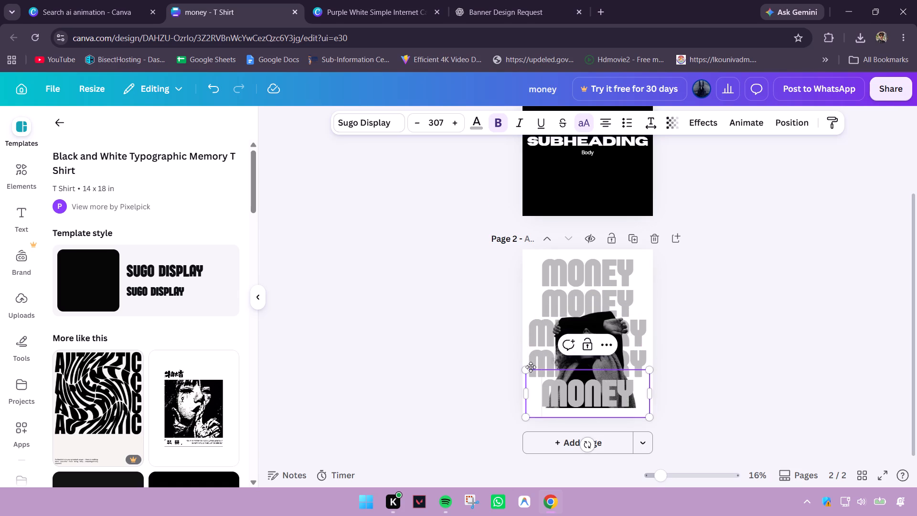
double_click(528, 361)
text(money)
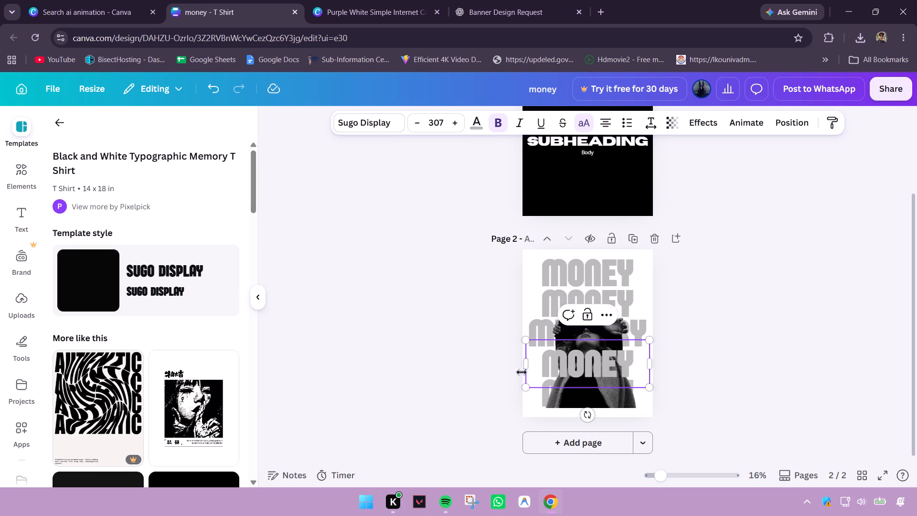
click(530, 330)
click(530, 333)
double_click(530, 333)
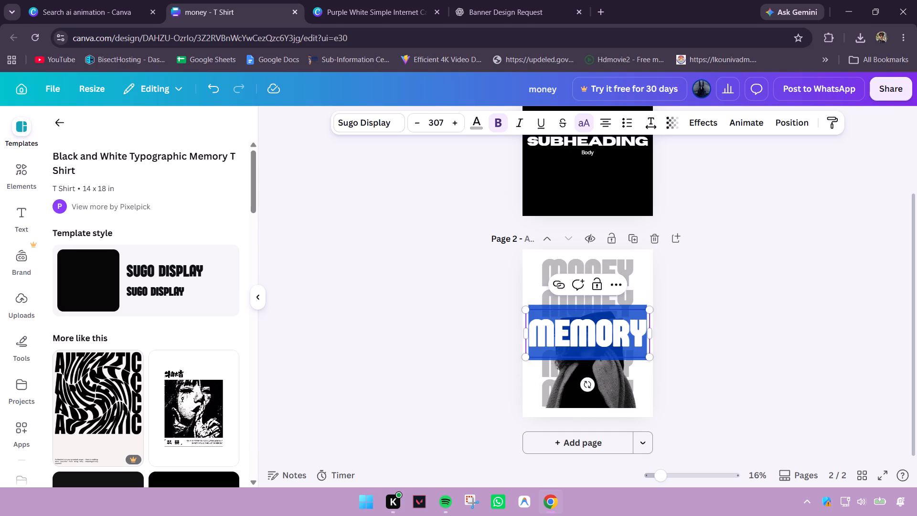
text(money)
click(724, 283)
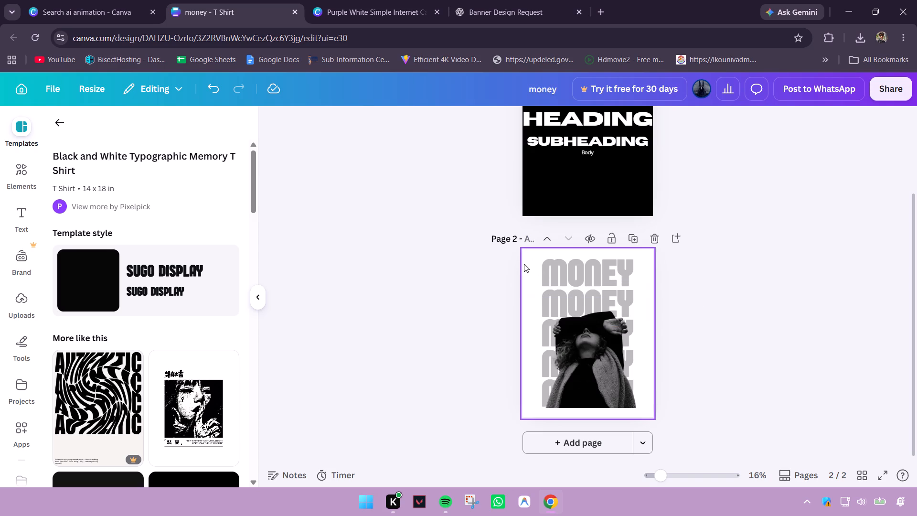
Enlarge all five "MONEY" lines on page 2 together to font size 337 and center them horizontally on the page.
drag(524, 264, 579, 408)
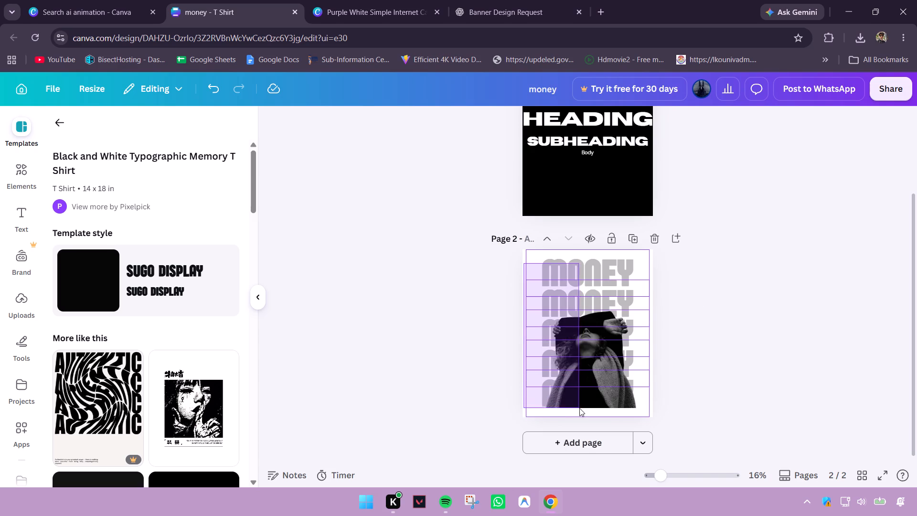
drag(579, 408, 580, 408)
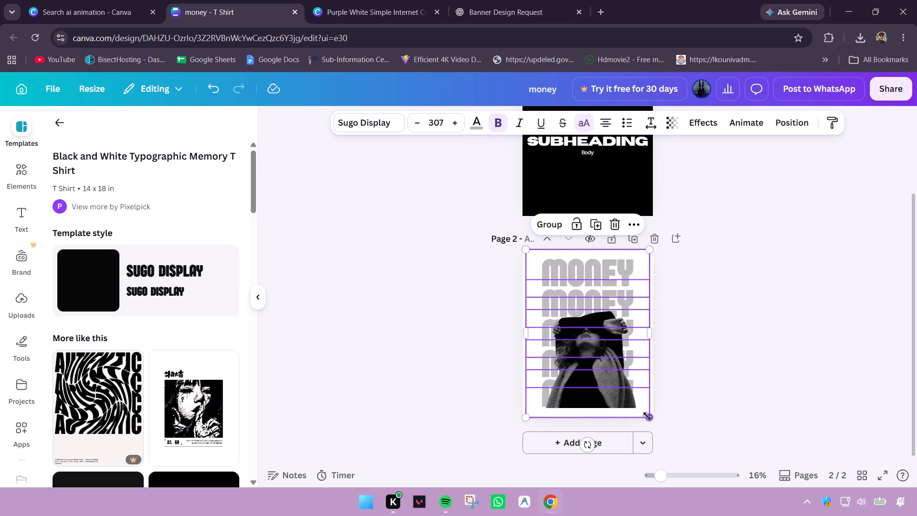
drag(647, 416, 668, 427)
drag(622, 355, 618, 351)
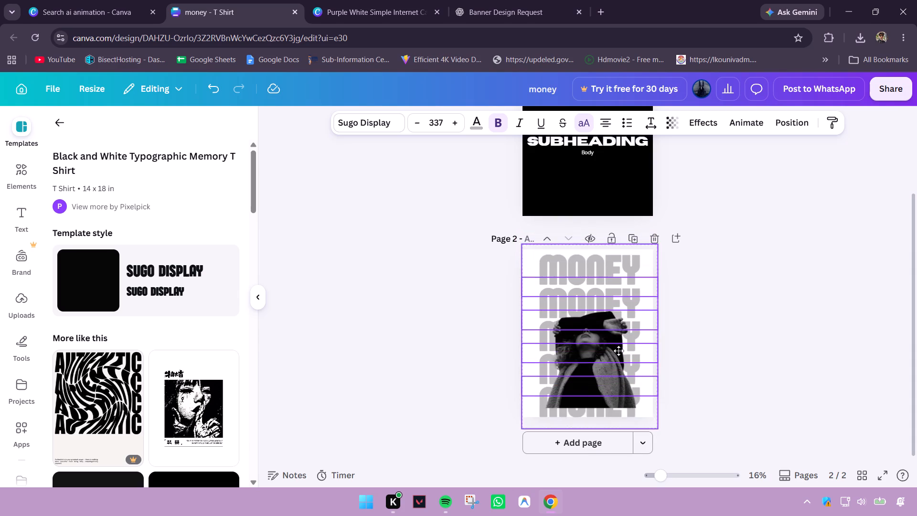
drag(618, 351, 618, 351)
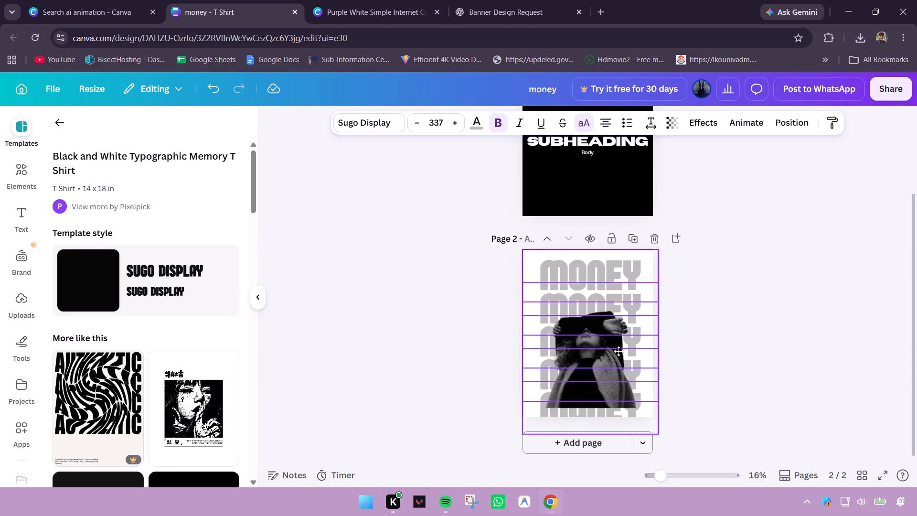
drag(618, 351, 617, 352)
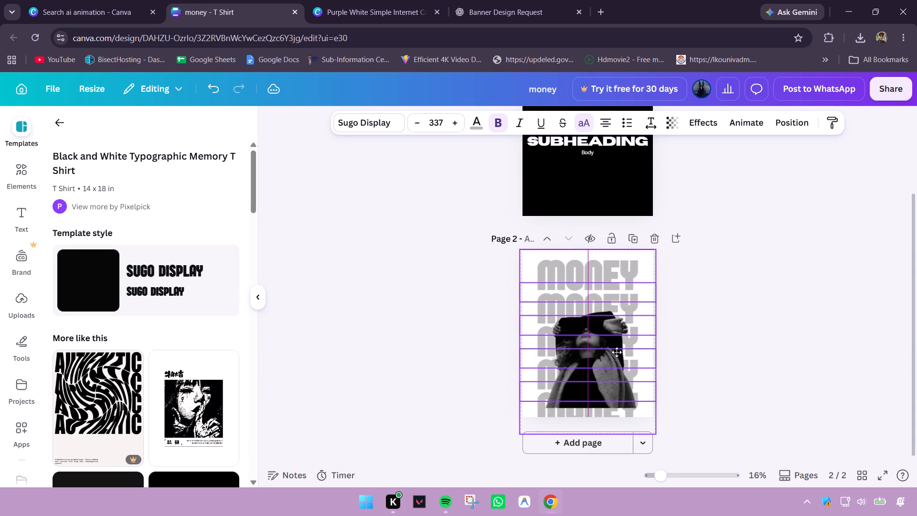
drag(617, 352, 617, 353)
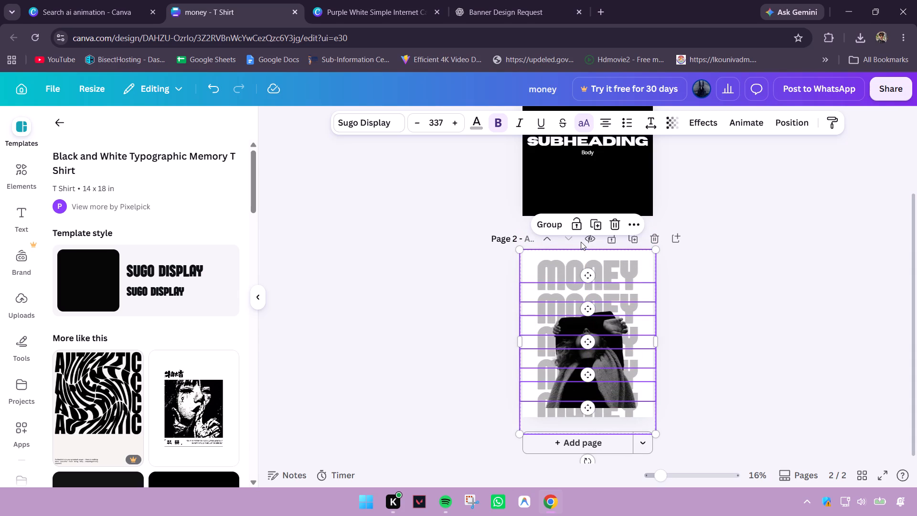
Widen the five "MONEY" text boxes past the page edges, scale them to font size 329 and recenter them on page 2.
drag(656, 338, 656, 338)
drag(656, 338, 673, 337)
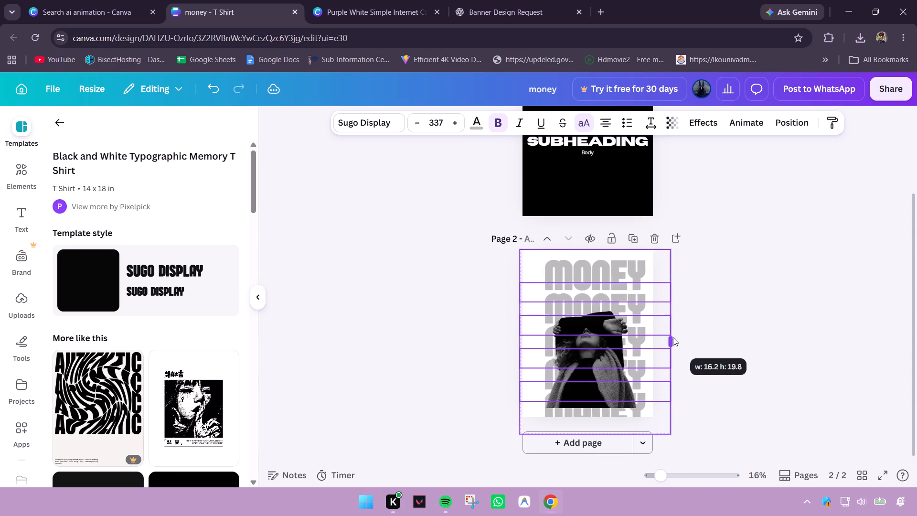
drag(673, 337, 686, 339)
drag(634, 336, 617, 332)
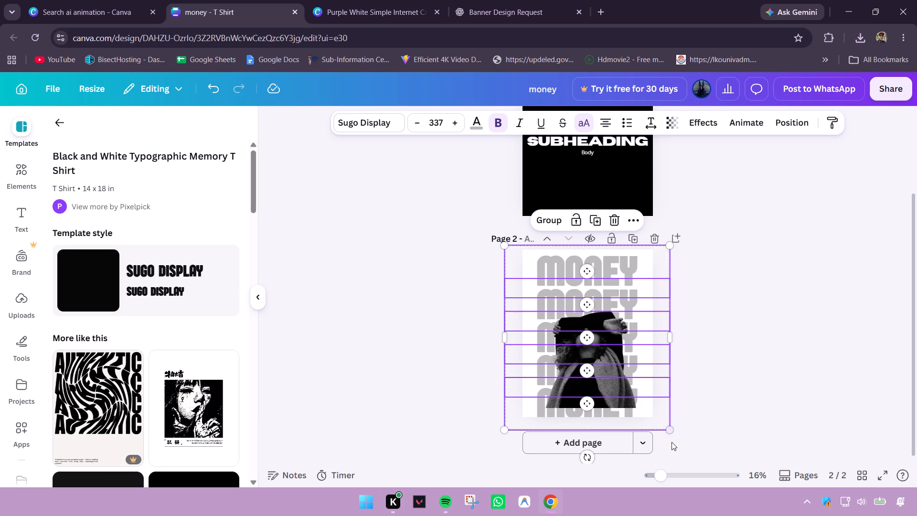
drag(672, 433, 668, 427)
drag(621, 340, 635, 340)
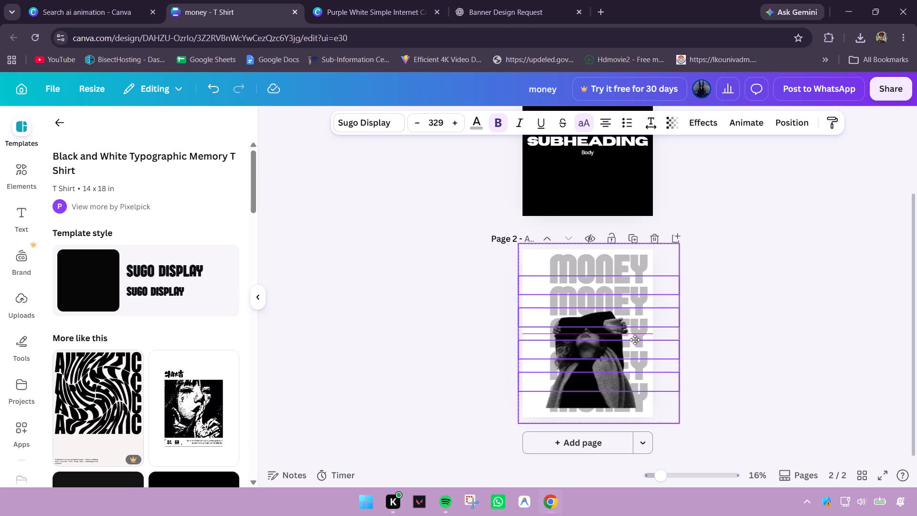
drag(635, 340, 625, 341)
click(774, 286)
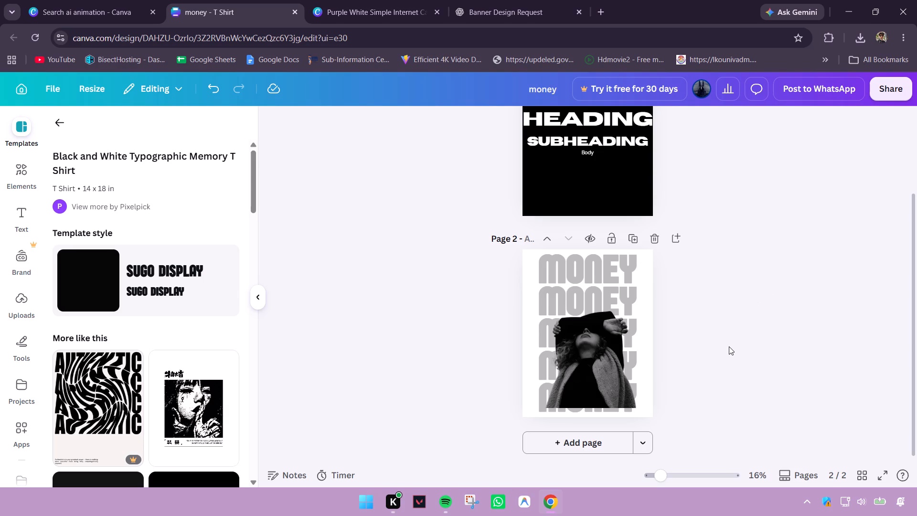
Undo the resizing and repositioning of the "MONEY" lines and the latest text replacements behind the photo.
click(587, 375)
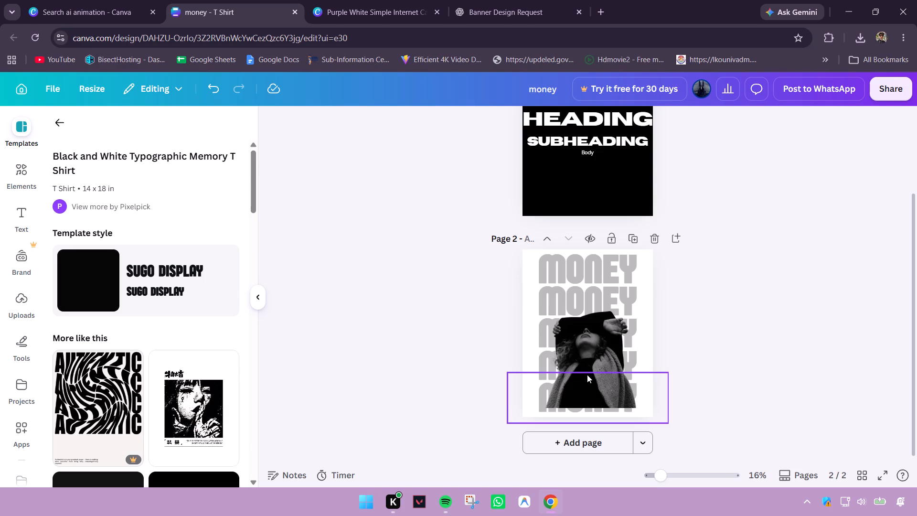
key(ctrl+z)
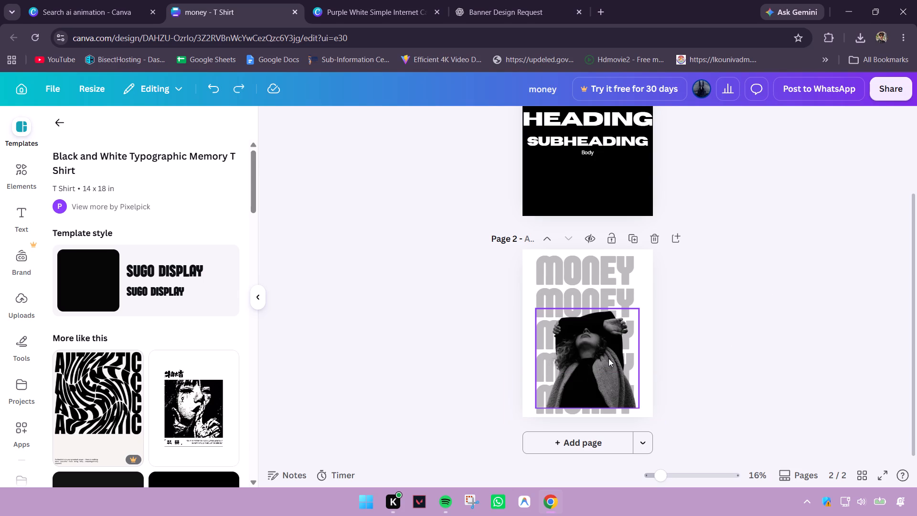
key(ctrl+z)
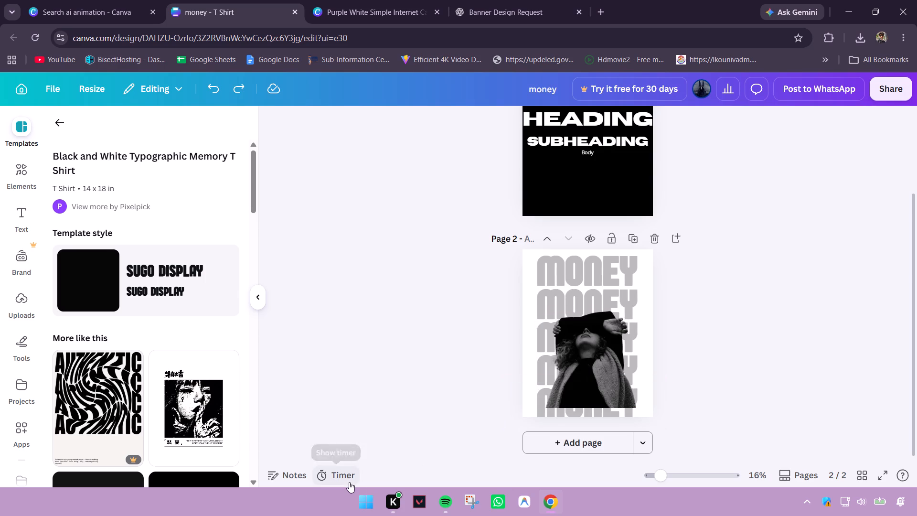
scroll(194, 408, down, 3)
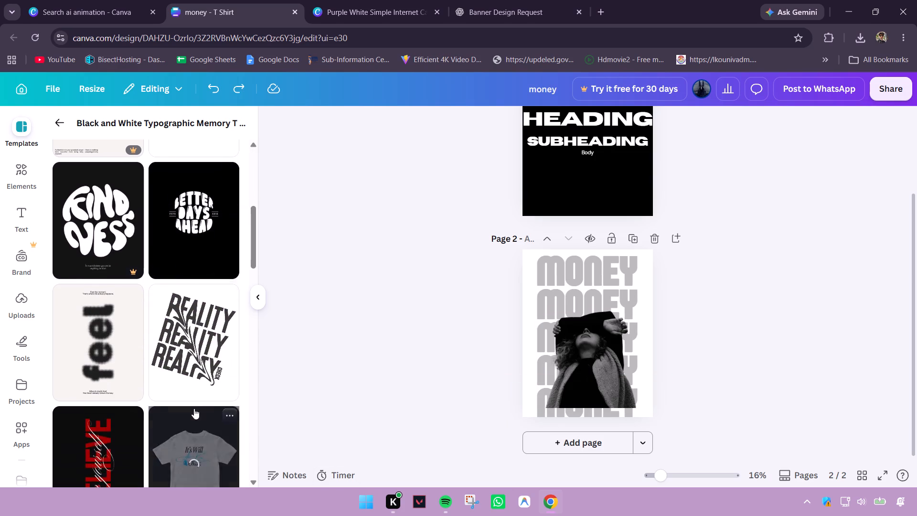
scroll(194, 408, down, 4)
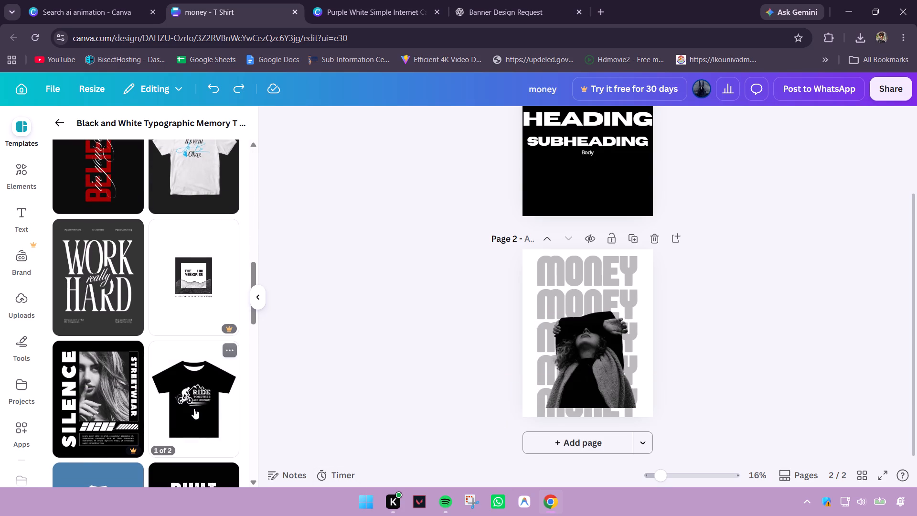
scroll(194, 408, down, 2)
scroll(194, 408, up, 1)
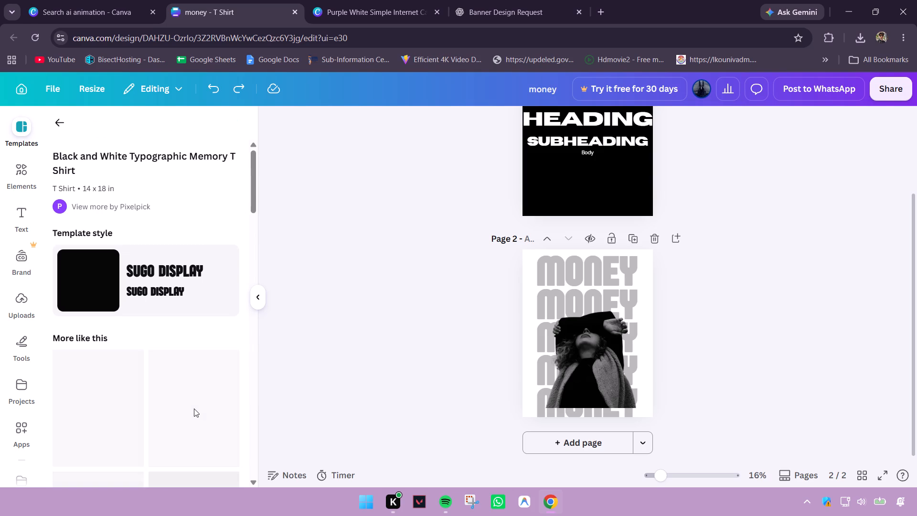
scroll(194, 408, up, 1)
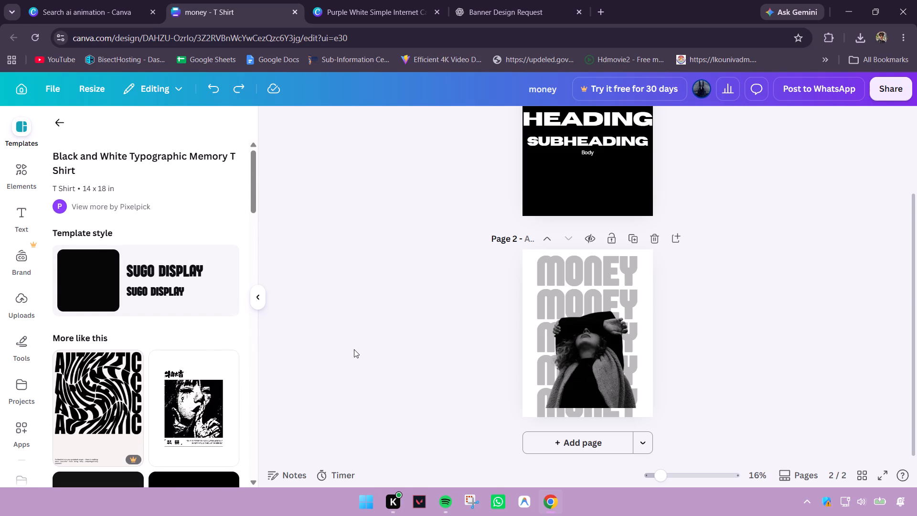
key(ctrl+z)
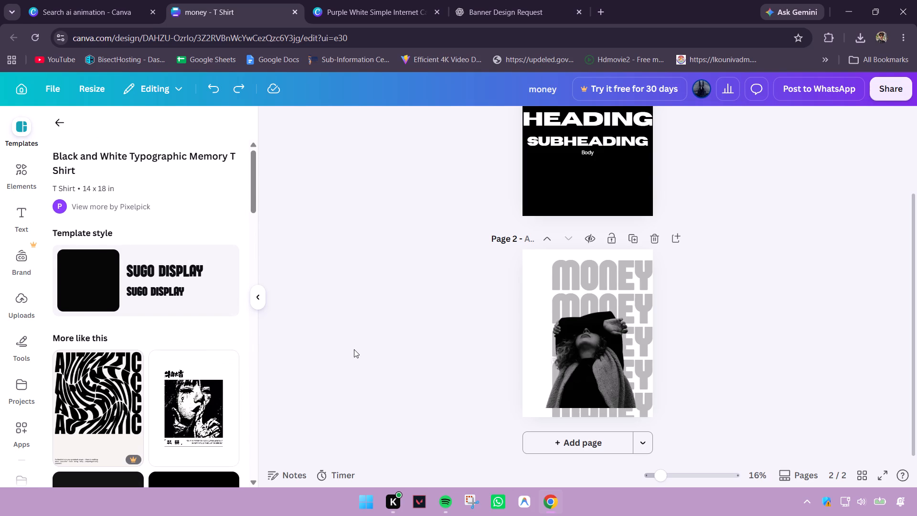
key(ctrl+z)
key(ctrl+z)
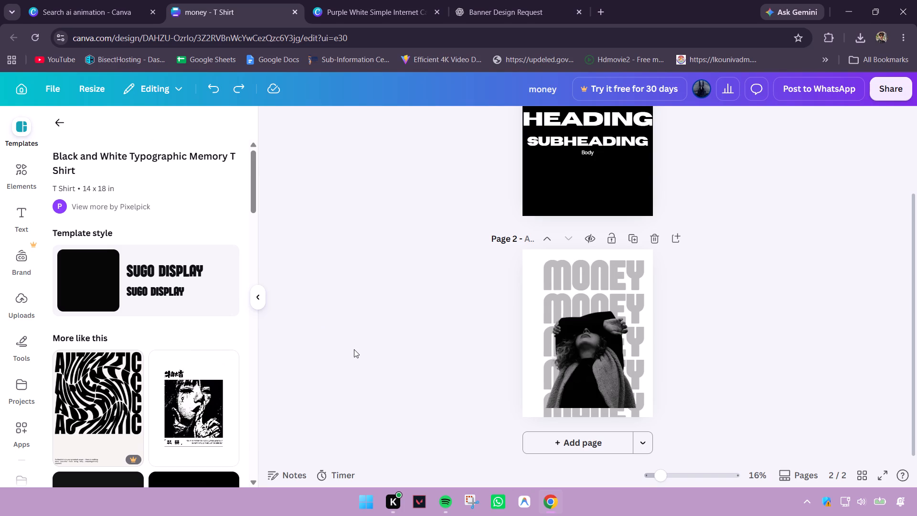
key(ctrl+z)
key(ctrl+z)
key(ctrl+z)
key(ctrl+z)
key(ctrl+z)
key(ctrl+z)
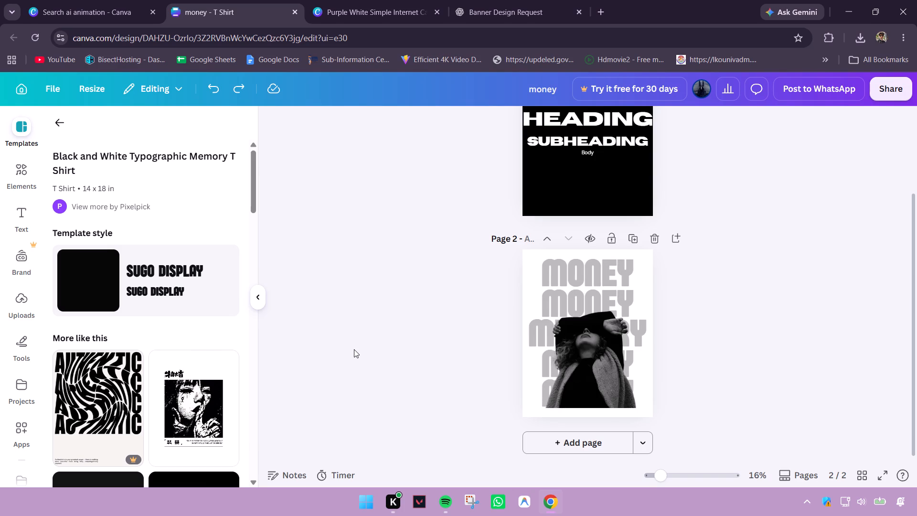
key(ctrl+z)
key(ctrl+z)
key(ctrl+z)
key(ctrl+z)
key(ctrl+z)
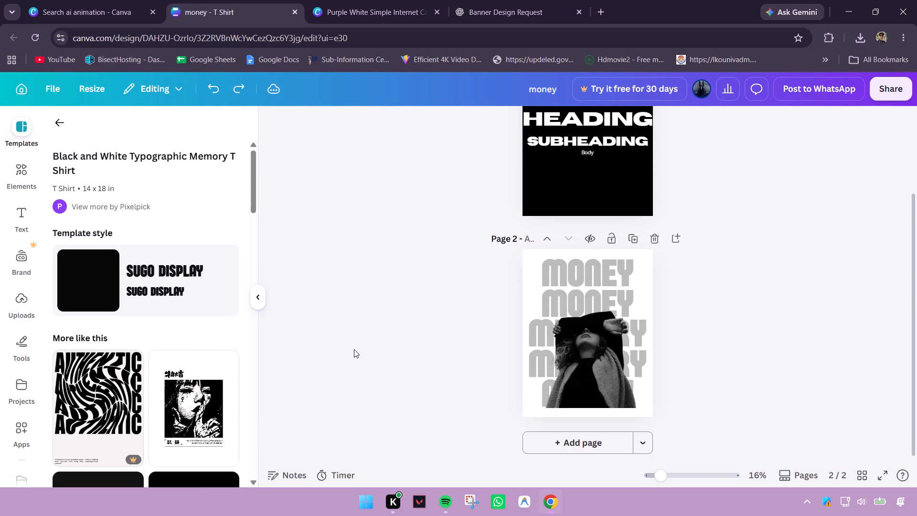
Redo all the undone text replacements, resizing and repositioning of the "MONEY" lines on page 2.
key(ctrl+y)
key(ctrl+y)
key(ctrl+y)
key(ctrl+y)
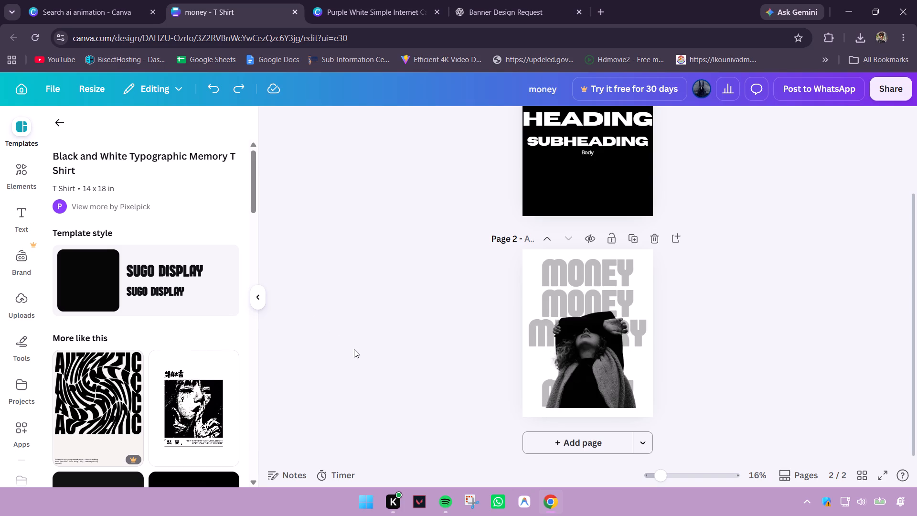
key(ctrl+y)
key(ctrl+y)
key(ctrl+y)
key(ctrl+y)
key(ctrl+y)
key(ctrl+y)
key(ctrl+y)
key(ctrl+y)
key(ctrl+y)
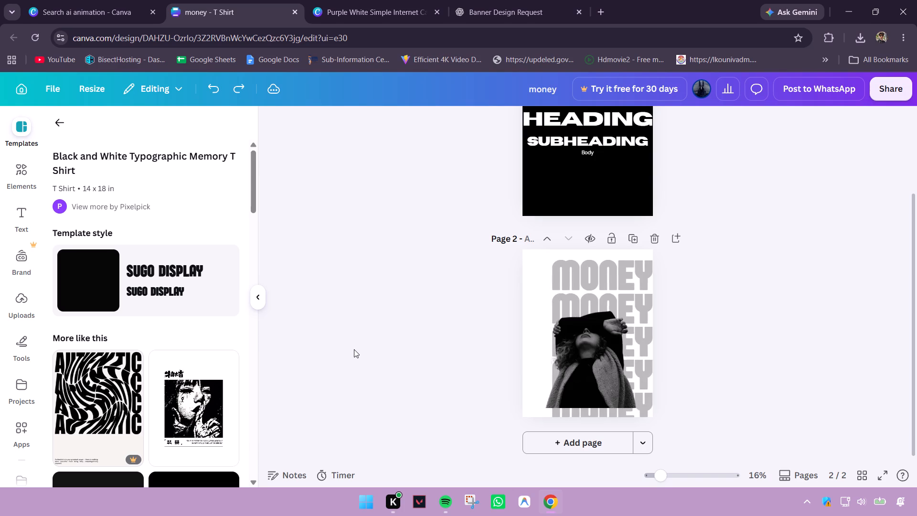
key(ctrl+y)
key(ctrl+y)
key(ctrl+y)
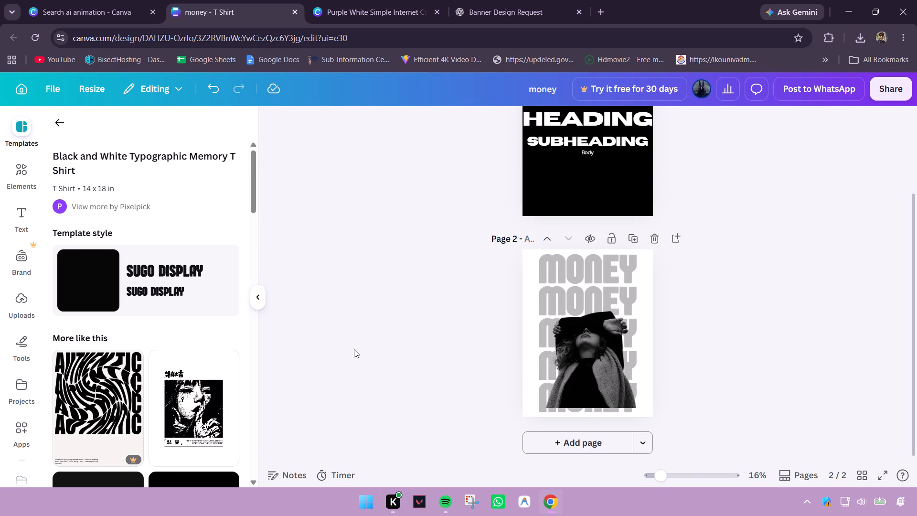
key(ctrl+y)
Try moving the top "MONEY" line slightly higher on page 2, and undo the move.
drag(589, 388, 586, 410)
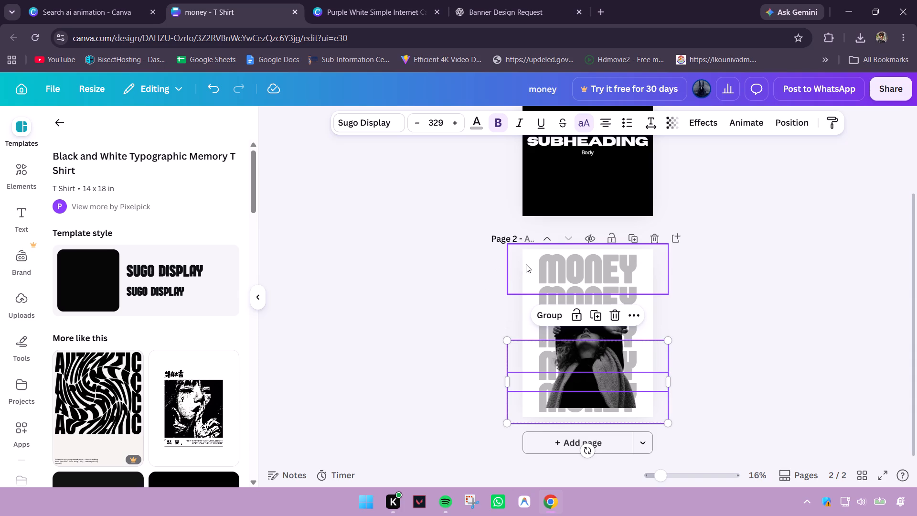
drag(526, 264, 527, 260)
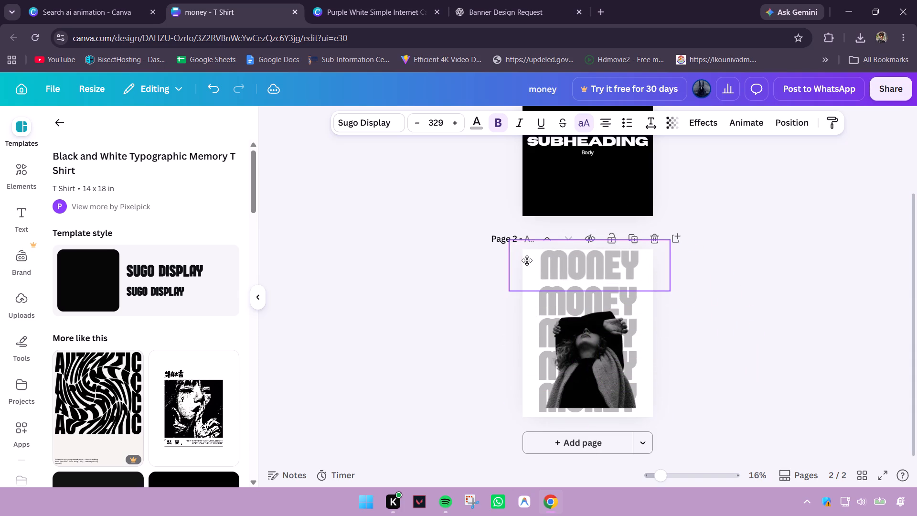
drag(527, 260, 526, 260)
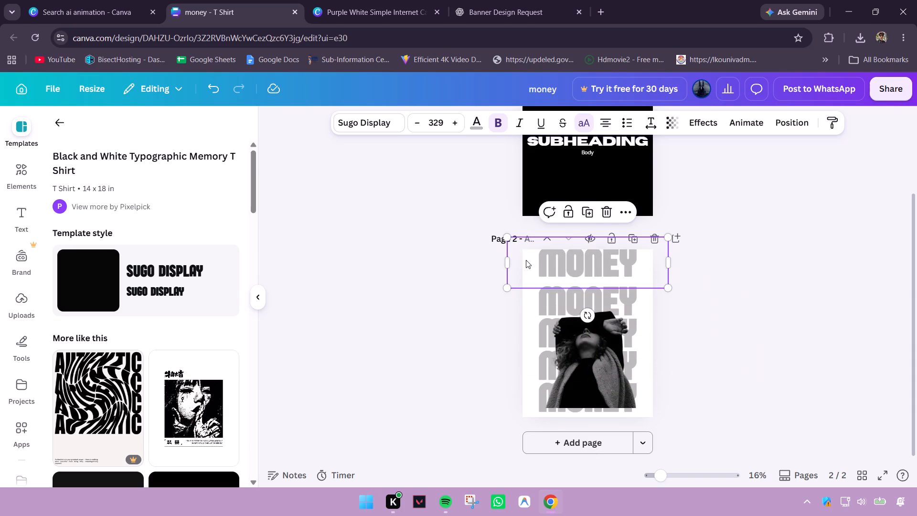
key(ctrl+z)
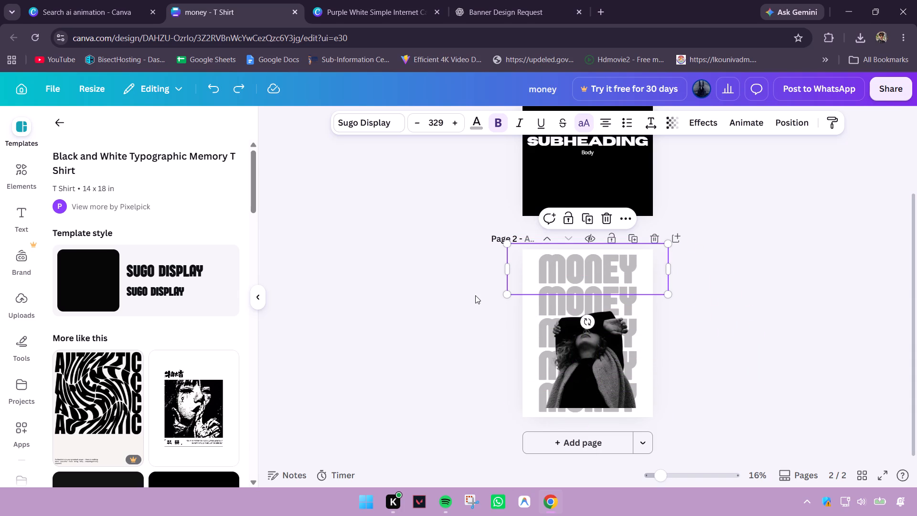
Shift all five "MONEY" lines down together until their text boxes start at page 2's top edge, and lock them.
drag(475, 295, 601, 438)
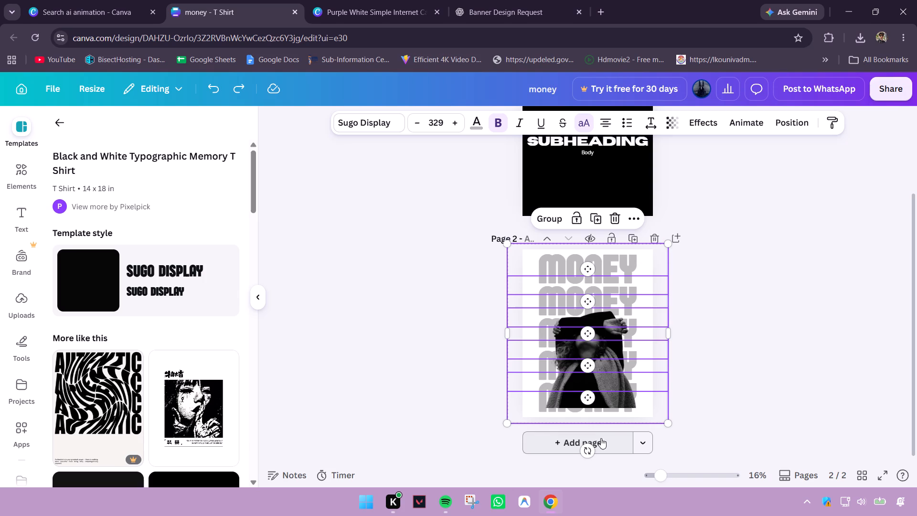
click(523, 309)
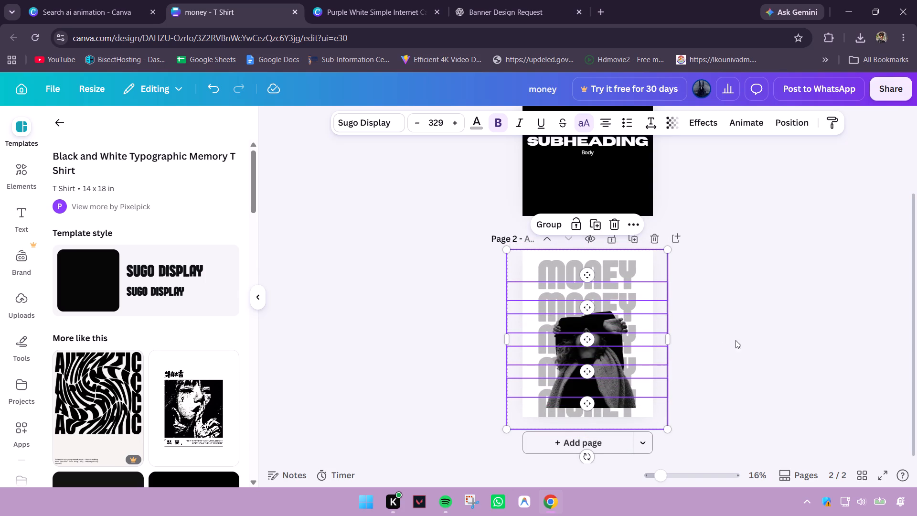
click(570, 221)
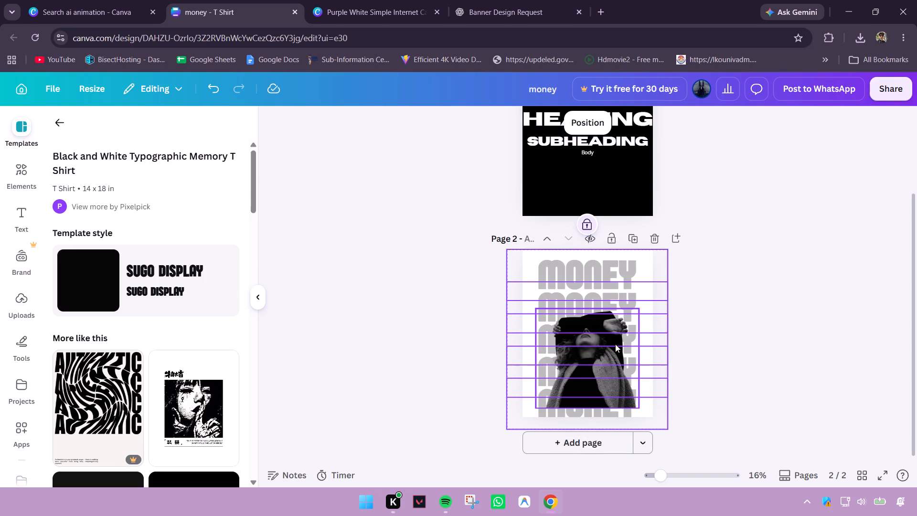
Unlock the woman's photo on page 2 and move it down, centred, until it meets the page's bottom edge.
click(589, 371)
click(590, 282)
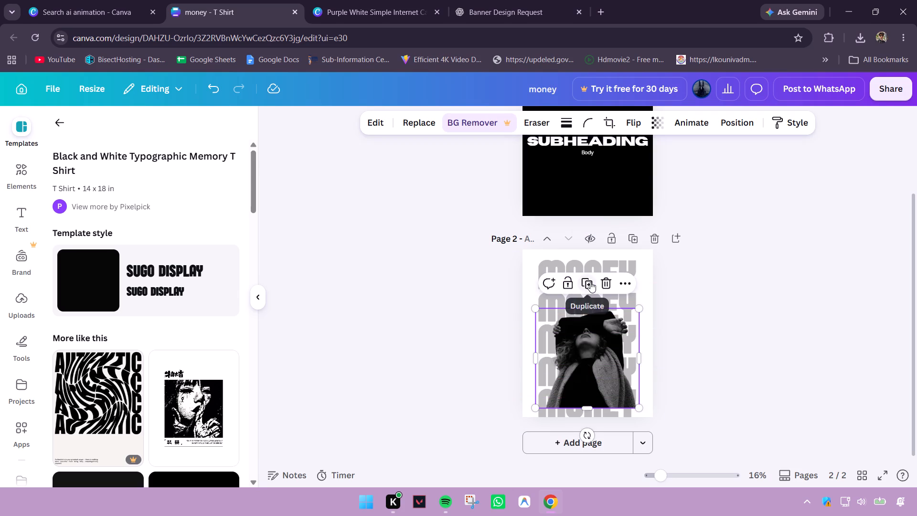
drag(585, 346, 584, 355)
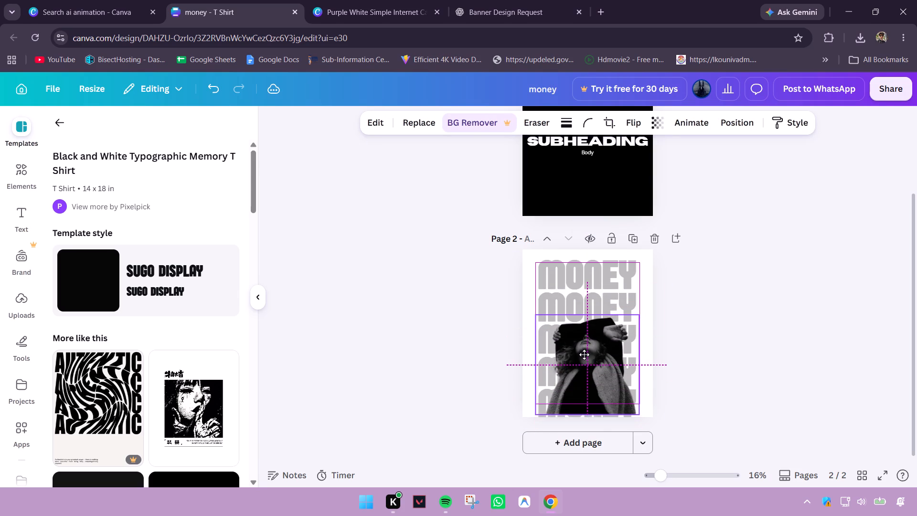
drag(584, 355, 580, 356)
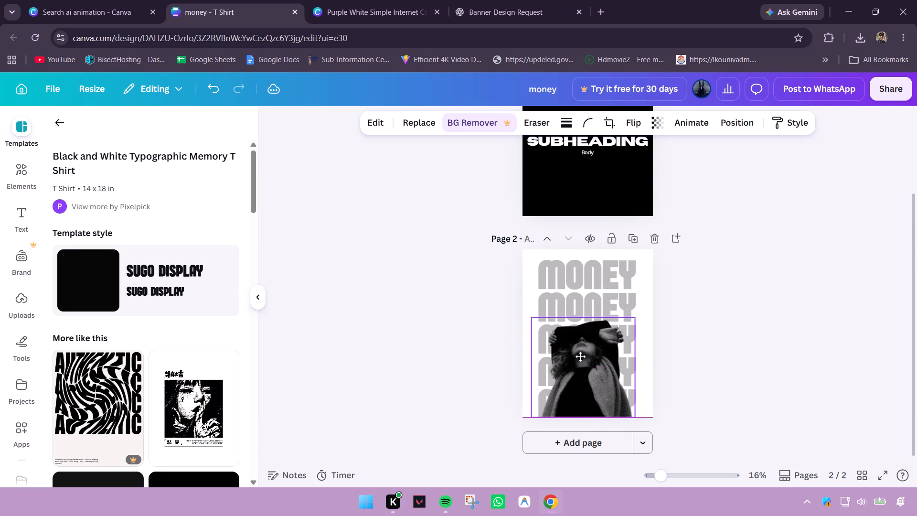
drag(580, 356, 580, 355)
drag(580, 355, 582, 355)
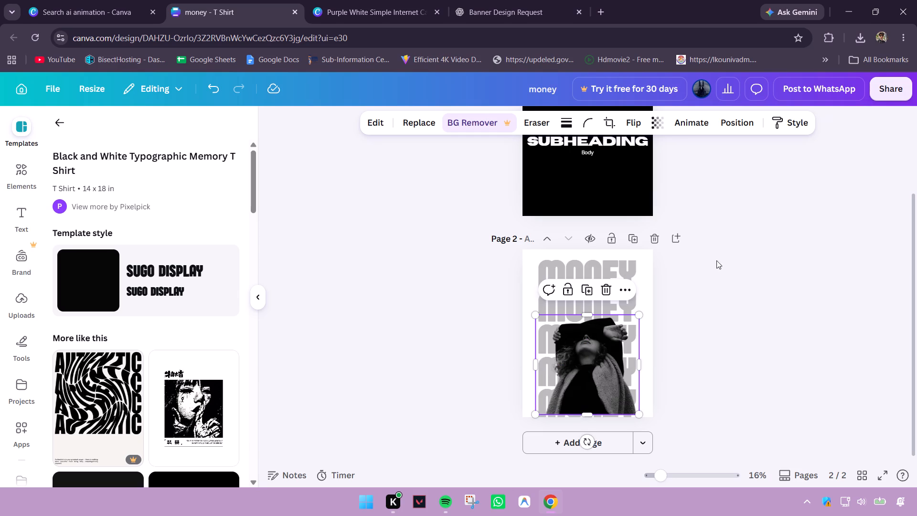
click(722, 258)
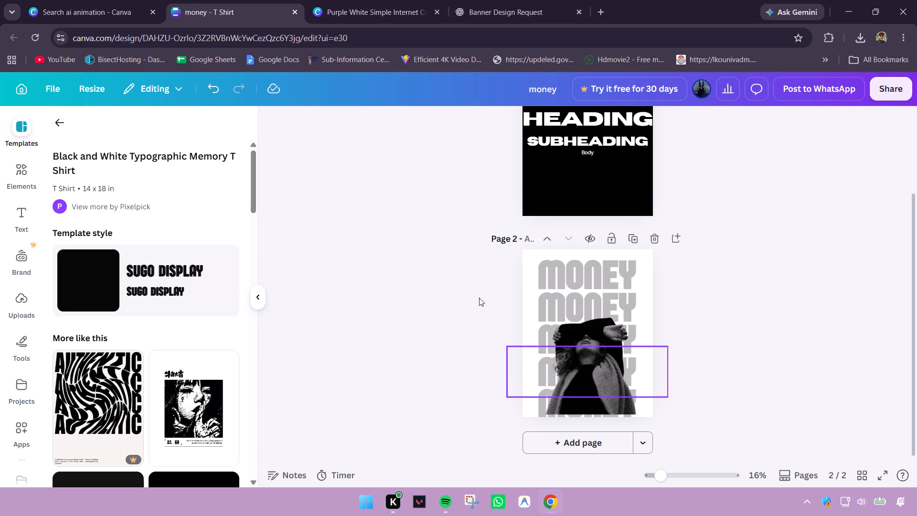
click(586, 363)
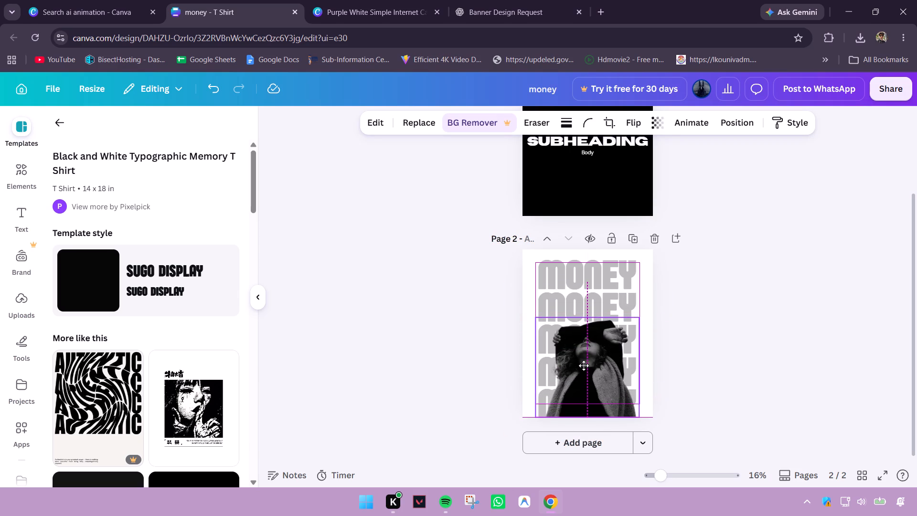
click(700, 333)
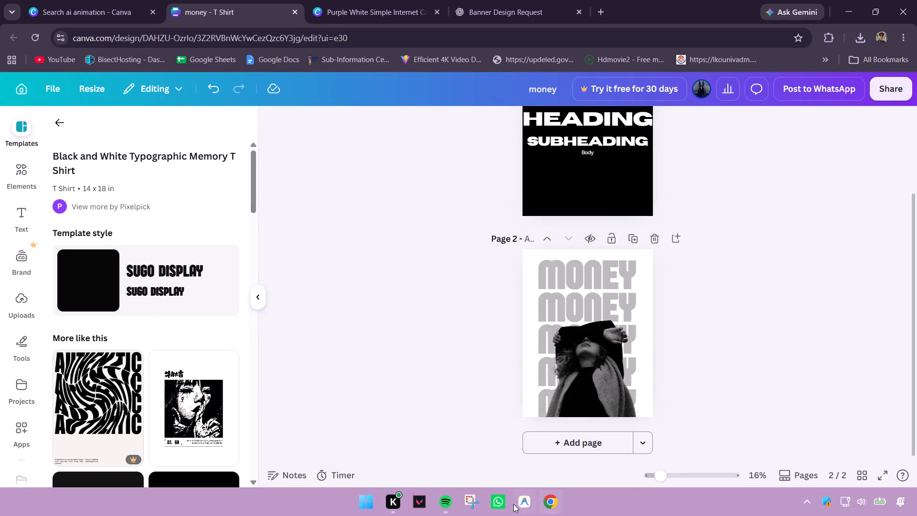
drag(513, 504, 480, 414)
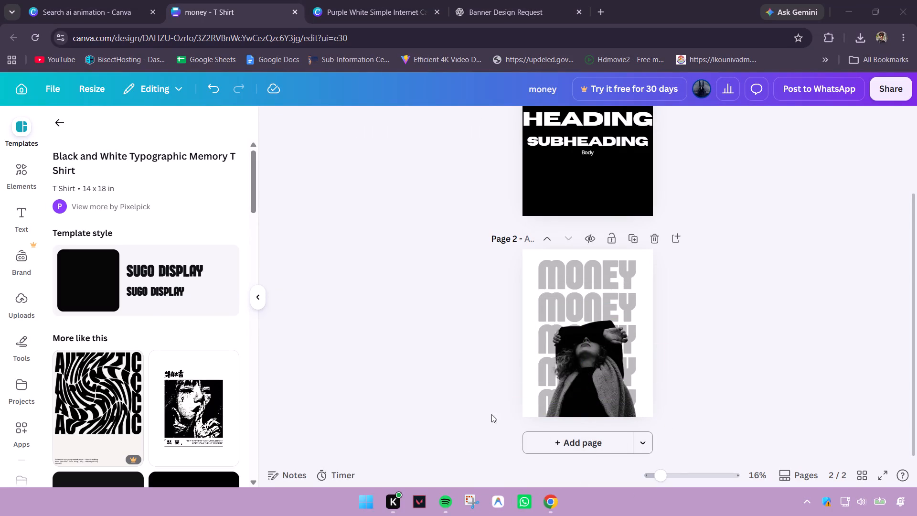
Copy the woman's photo from the "MONEY" design on page 2.
drag(673, 237, 545, 359)
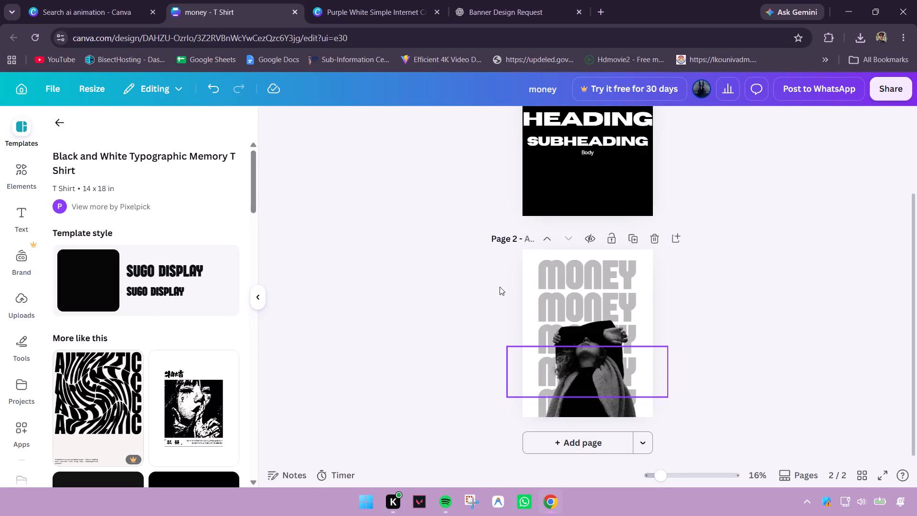
drag(518, 262, 632, 419)
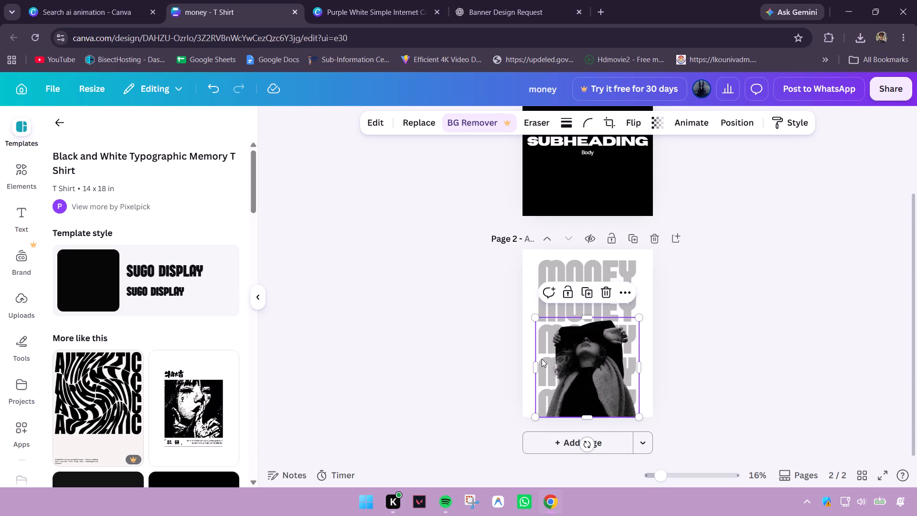
key(ctrl+c)
Delete the black "HEADING / SUBHEADING" design from page 1, leaving the page blank.
scroll(192, 379, down, 5)
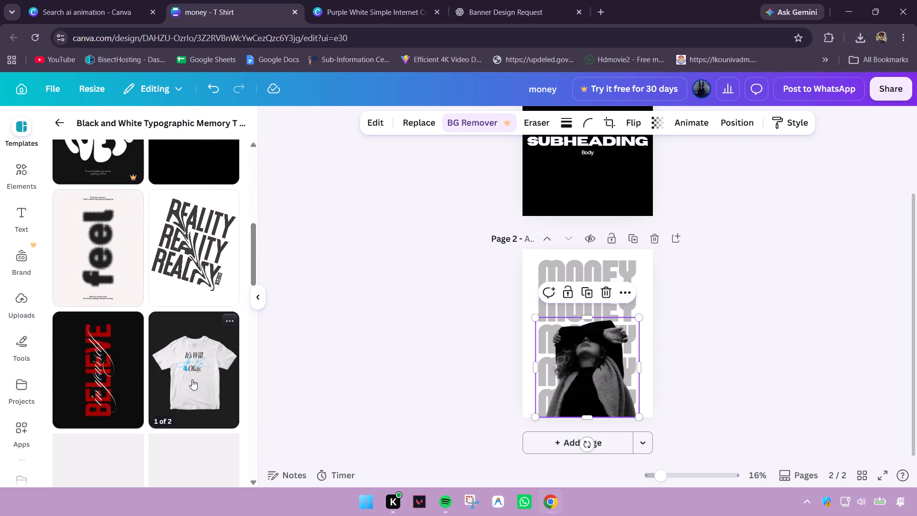
scroll(527, 401, up, 3)
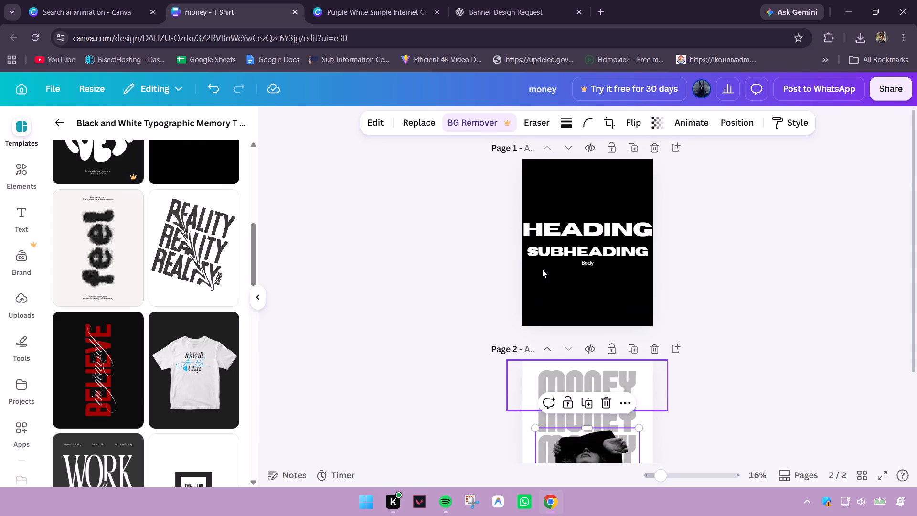
click(543, 269)
key(BackSpace)
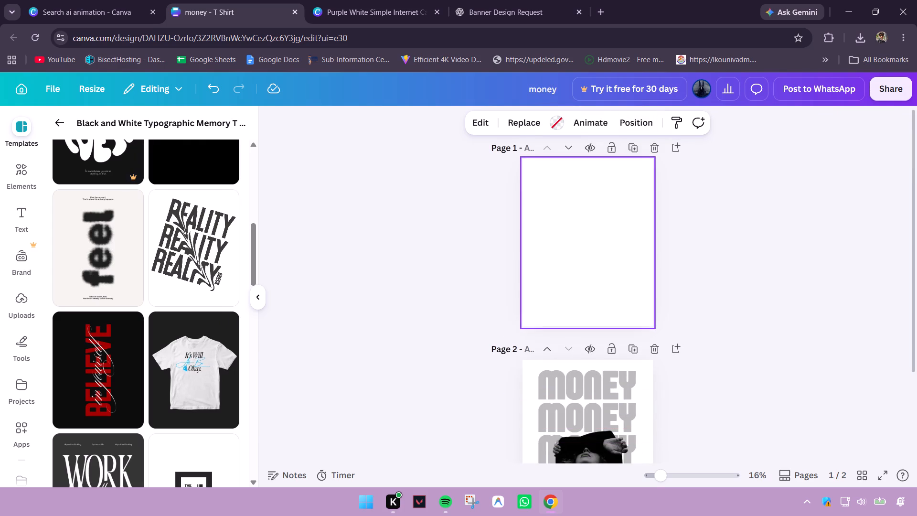
Add the white T-shirt mockup from the "It's Will All Be Okay" template as a new page after page 1.
drag(180, 373, 180, 373)
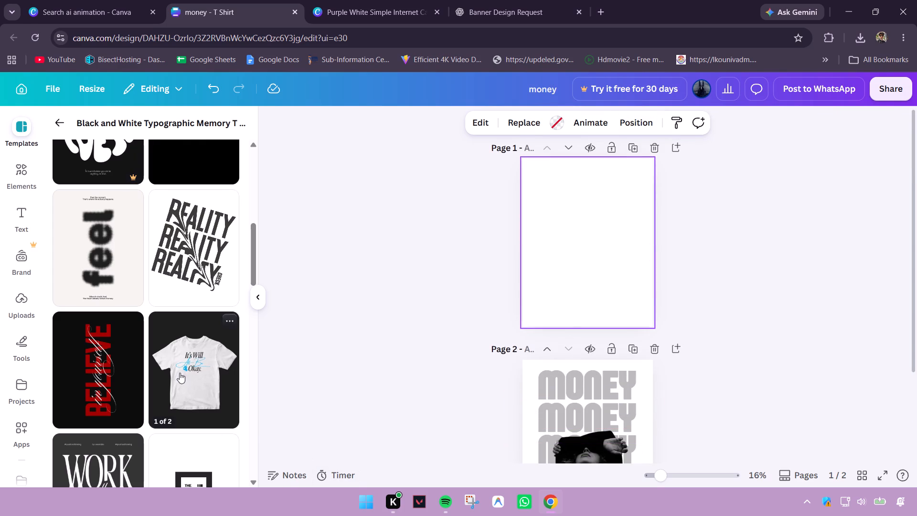
drag(180, 373, 562, 239)
scroll(600, 324, up, 1)
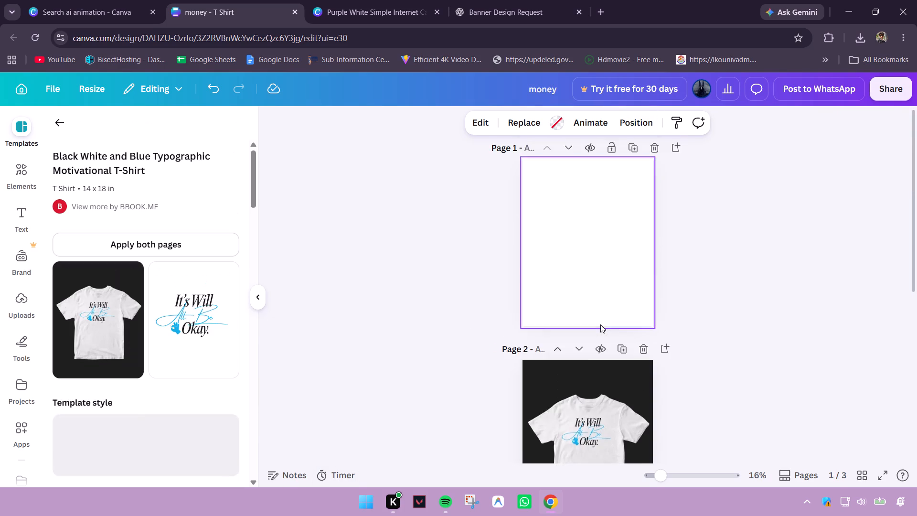
scroll(600, 324, up, 5)
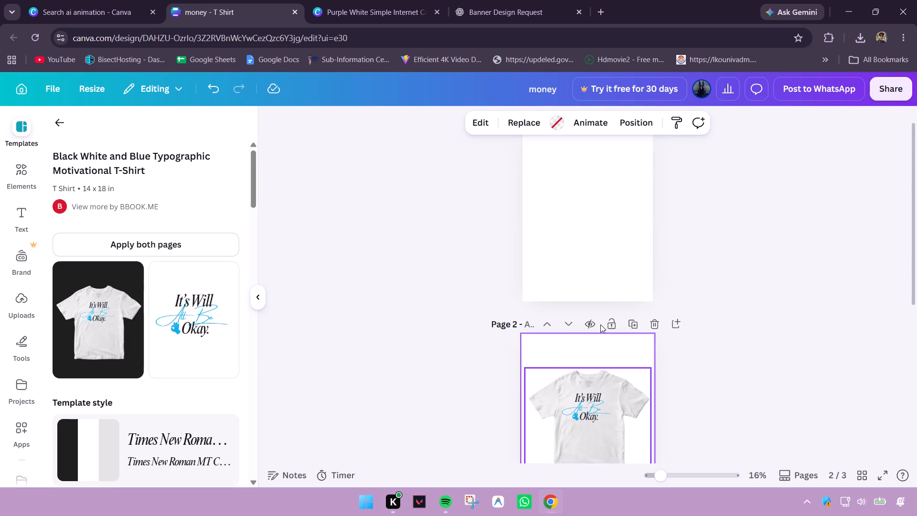
scroll(600, 324, up, 1)
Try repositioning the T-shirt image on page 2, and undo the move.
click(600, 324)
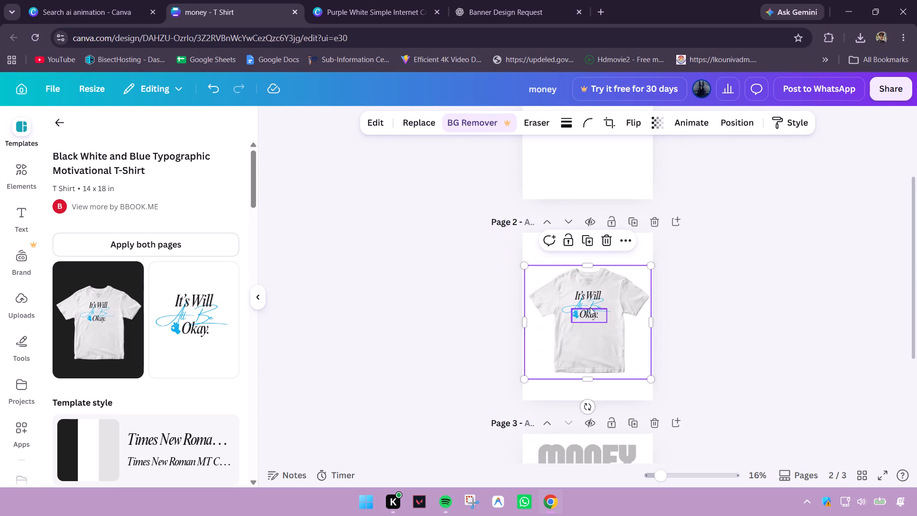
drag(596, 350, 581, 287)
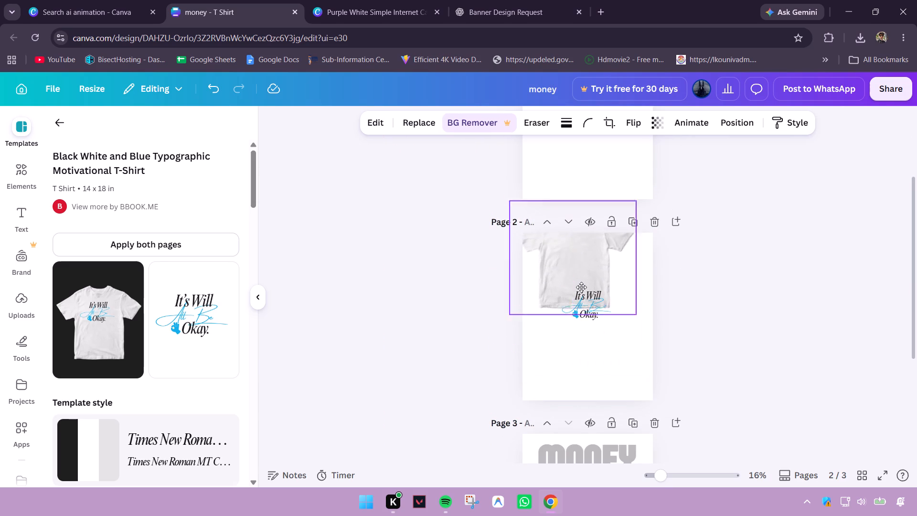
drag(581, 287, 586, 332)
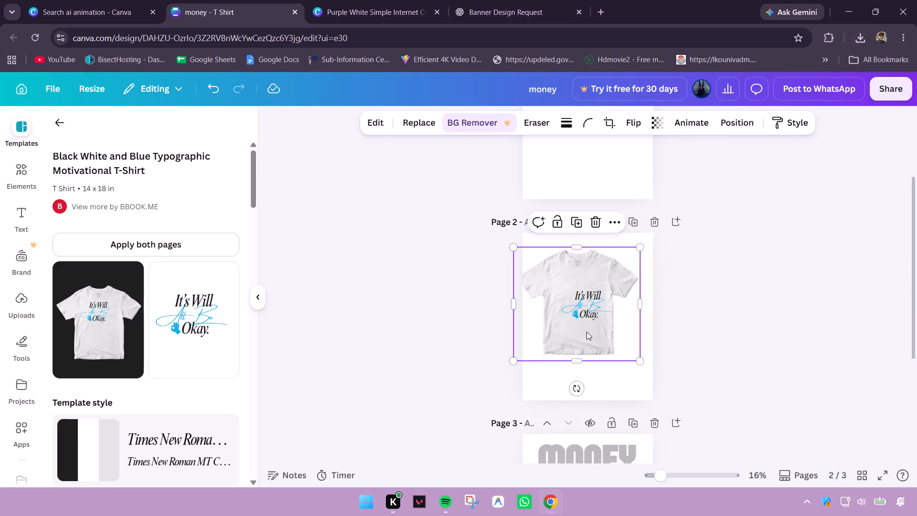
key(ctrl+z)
Lock the T-shirt image on page 2 and delete the "It's Will All Be Okay" lettering from its chest.
click(572, 237)
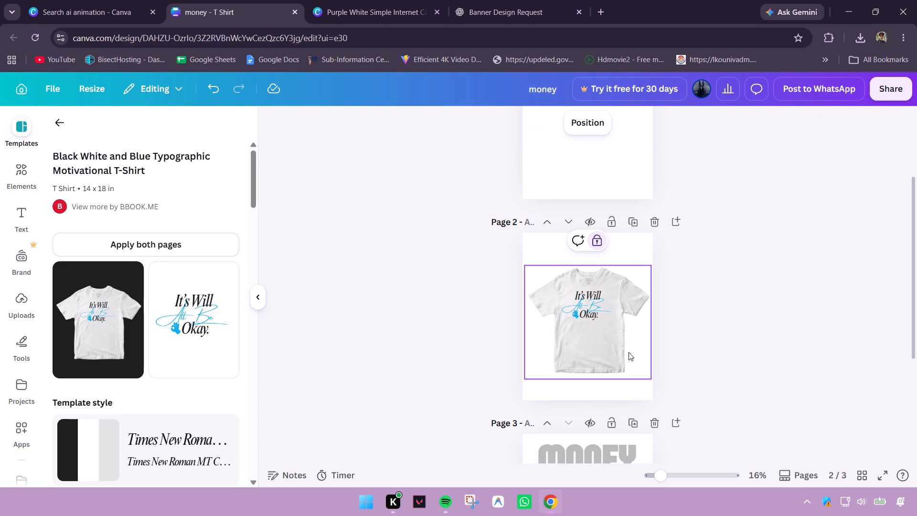
drag(624, 299, 558, 351)
key(BackSpace)
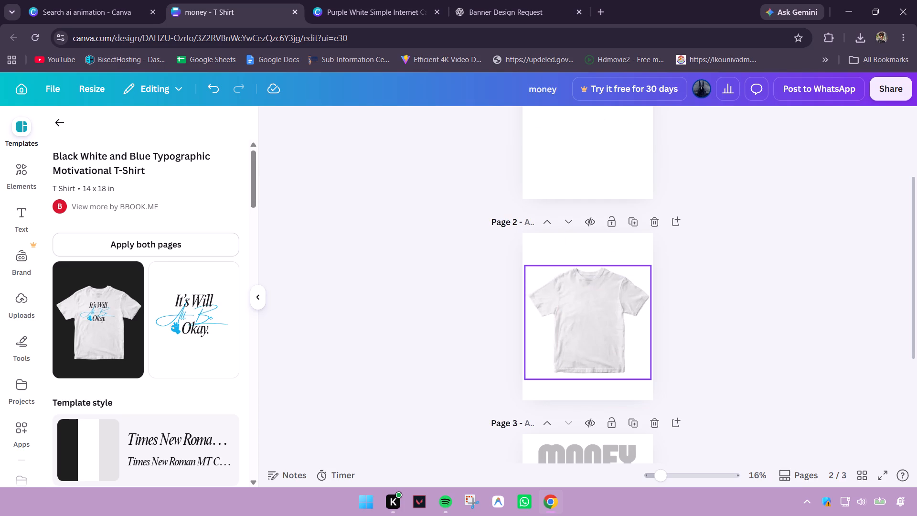
Paste the copied woman's photo onto the blank T-shirt on page 2.
click(604, 310)
key(ctrl+v)
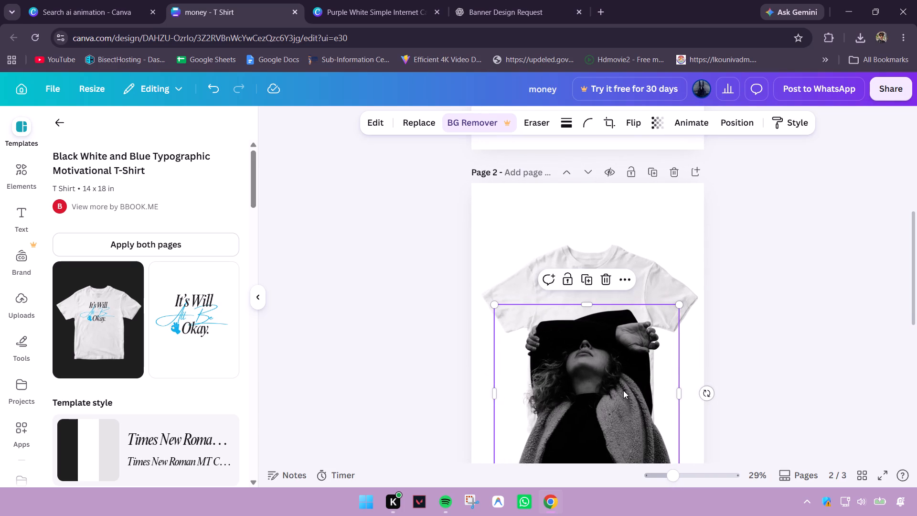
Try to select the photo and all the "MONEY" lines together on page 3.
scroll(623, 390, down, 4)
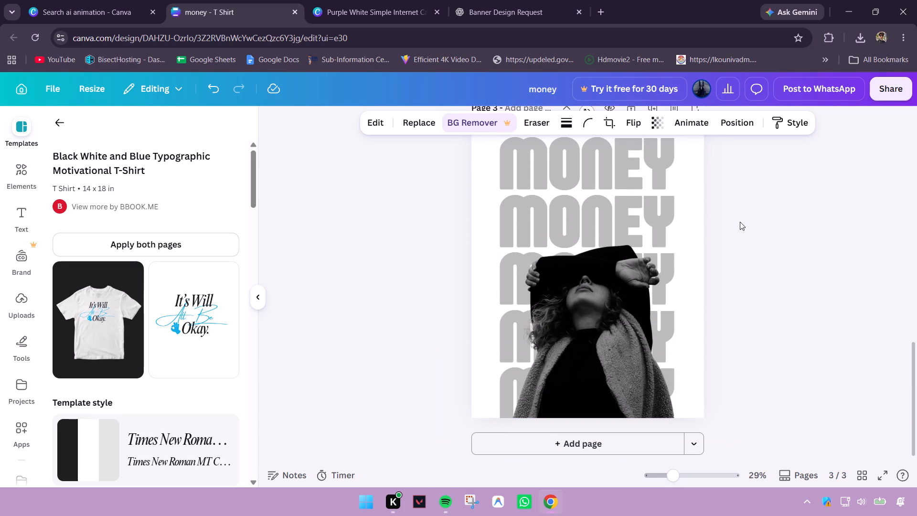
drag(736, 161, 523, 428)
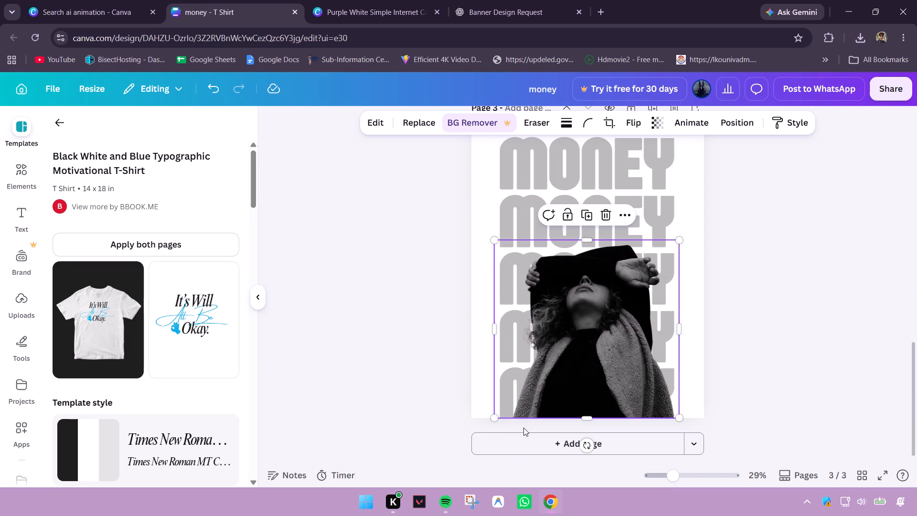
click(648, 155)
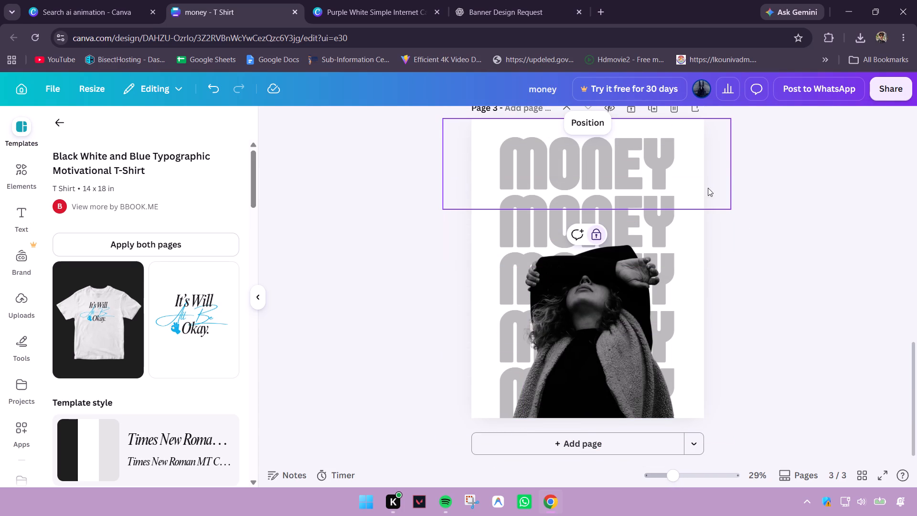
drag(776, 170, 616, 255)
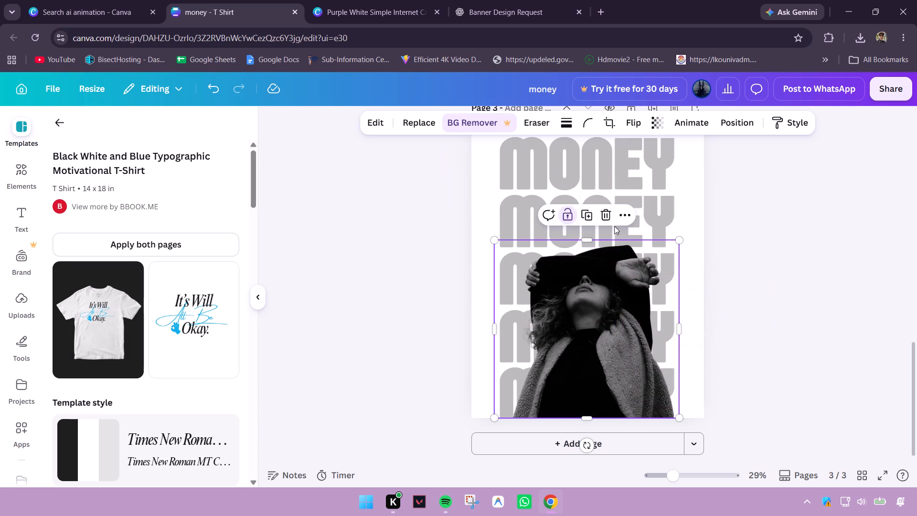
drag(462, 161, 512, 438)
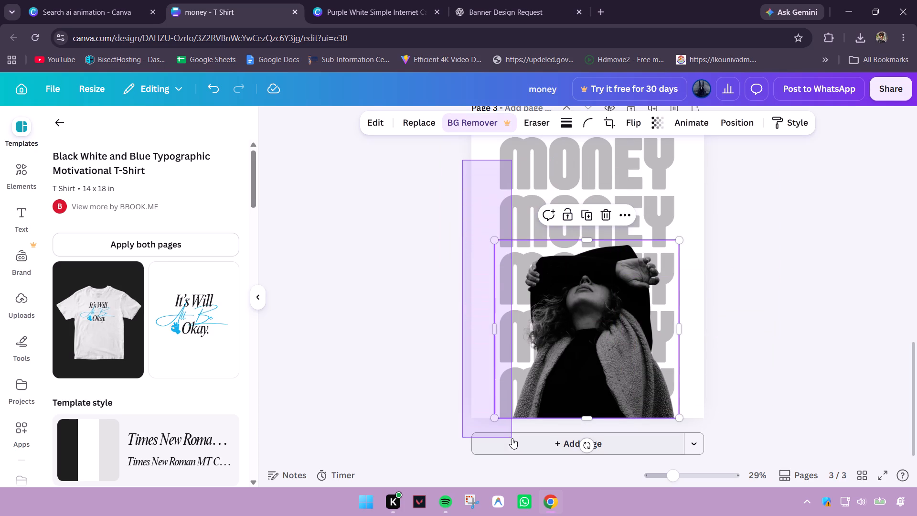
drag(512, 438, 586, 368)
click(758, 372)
Unlock all five "MONEY" text lines on page 3, one after another.
click(626, 165)
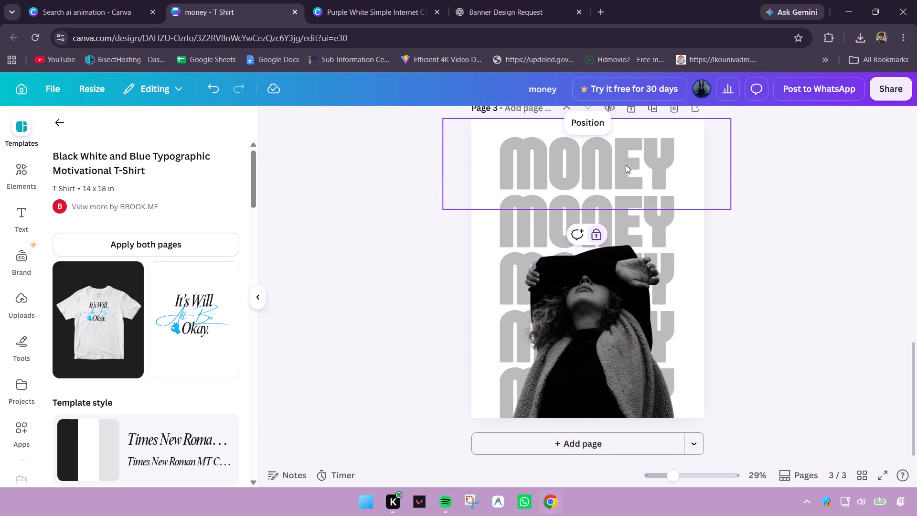
scroll(623, 167, up, 1)
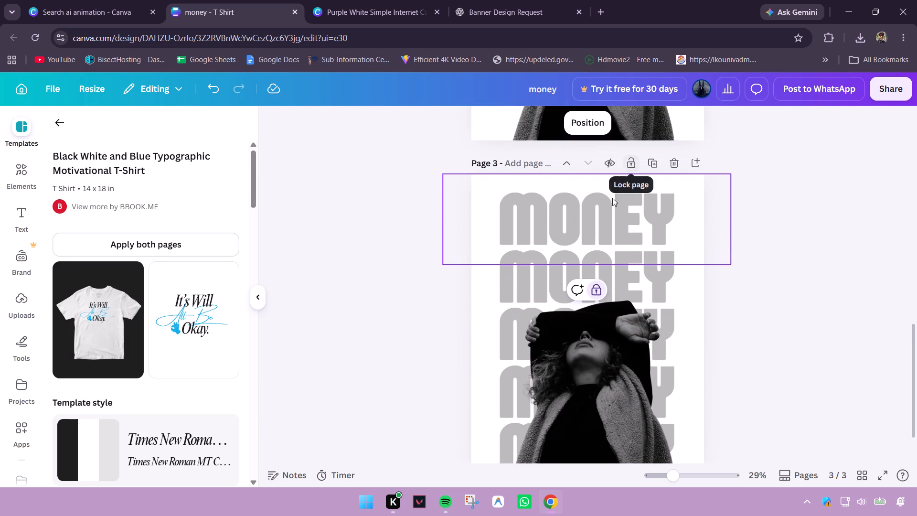
click(595, 292)
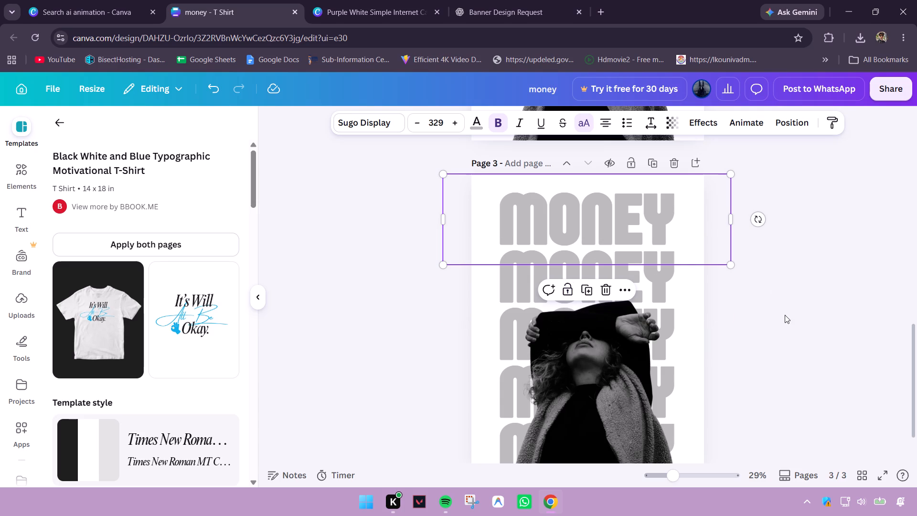
click(674, 285)
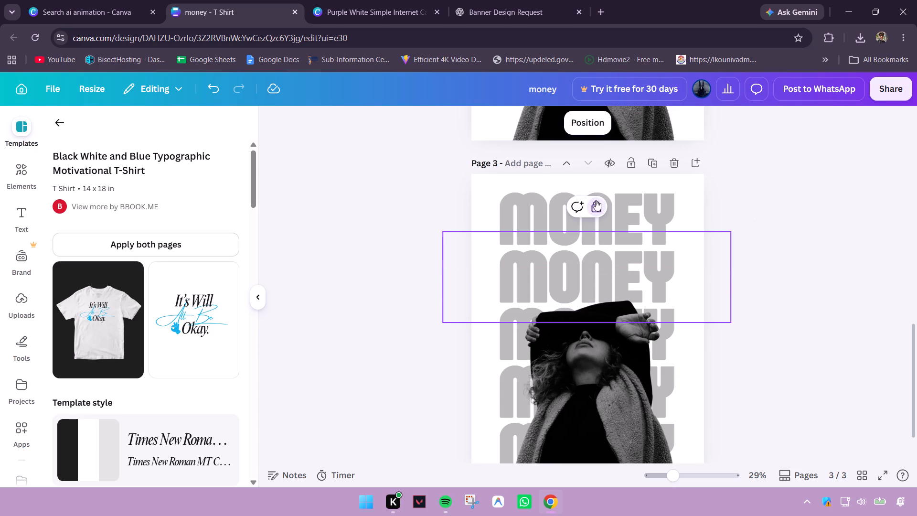
click(603, 210)
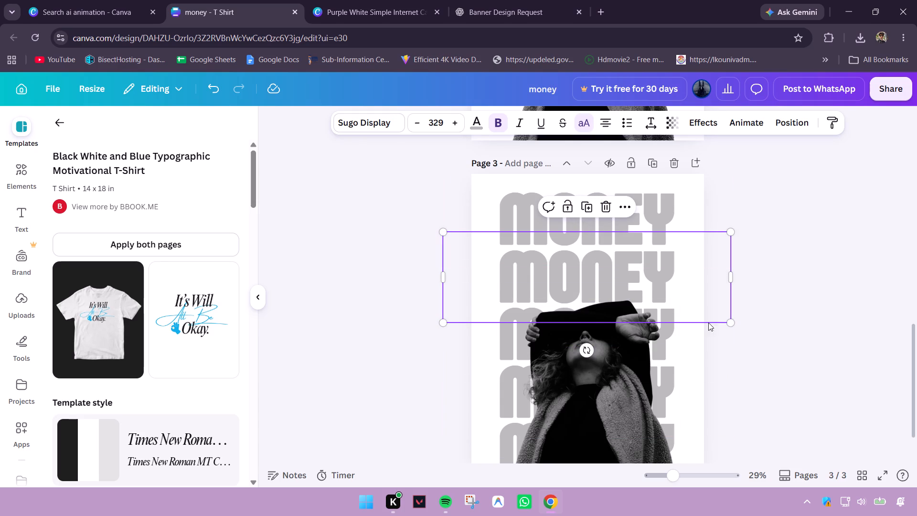
click(701, 333)
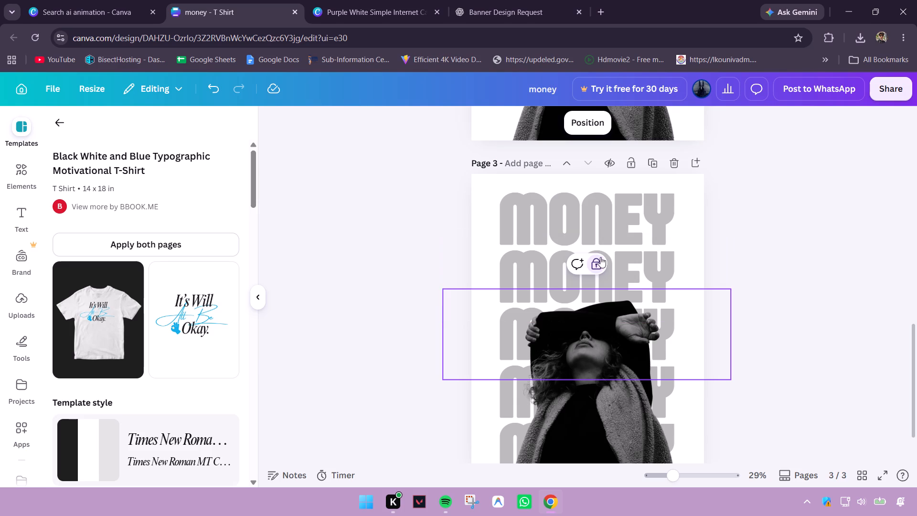
click(598, 262)
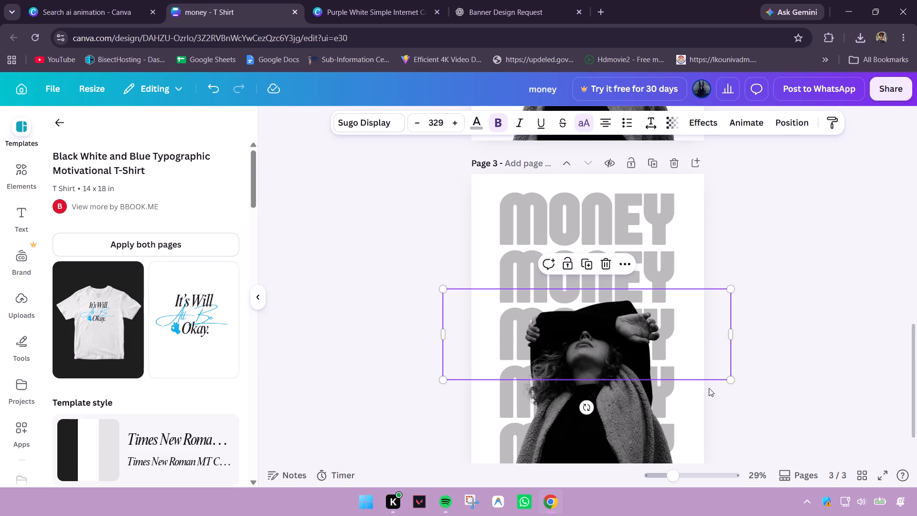
click(704, 399)
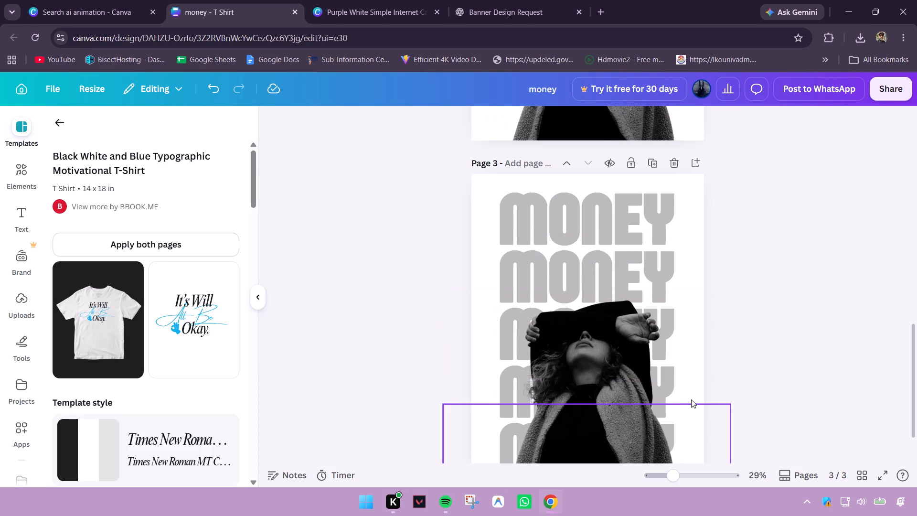
click(691, 399)
click(601, 379)
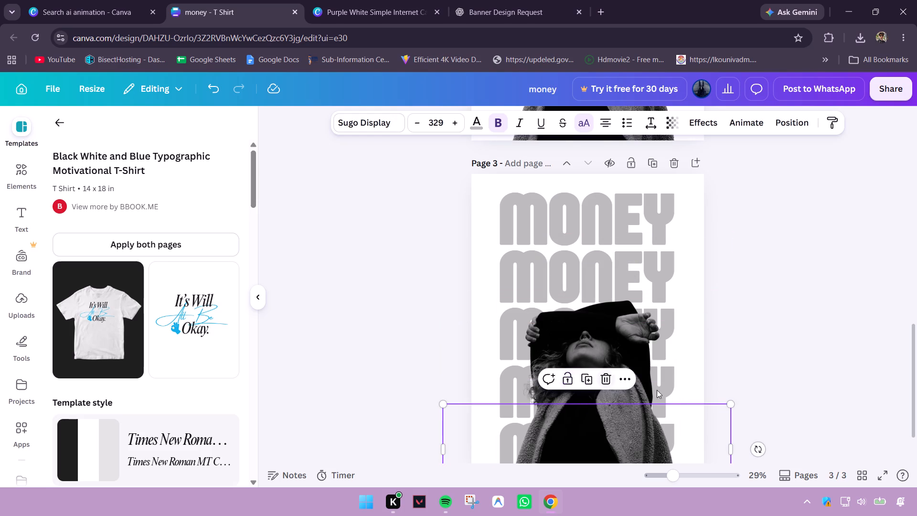
click(682, 384)
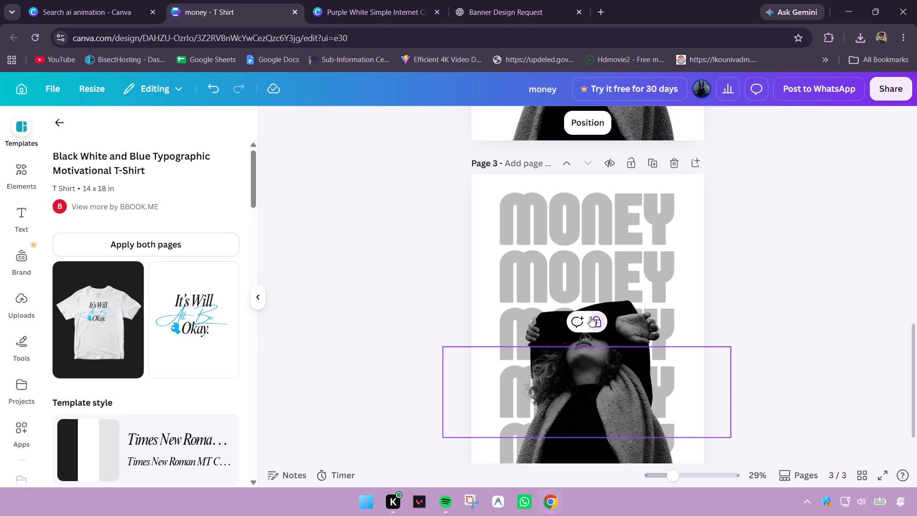
click(599, 324)
Group the woman's photo with all the "MONEY" lines on page 3 and copy the group.
drag(775, 222, 475, 426)
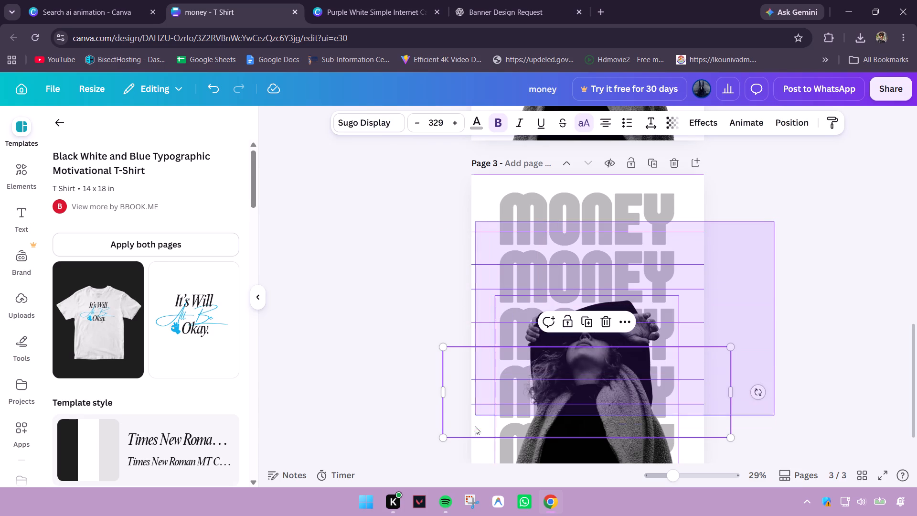
drag(475, 426, 476, 456)
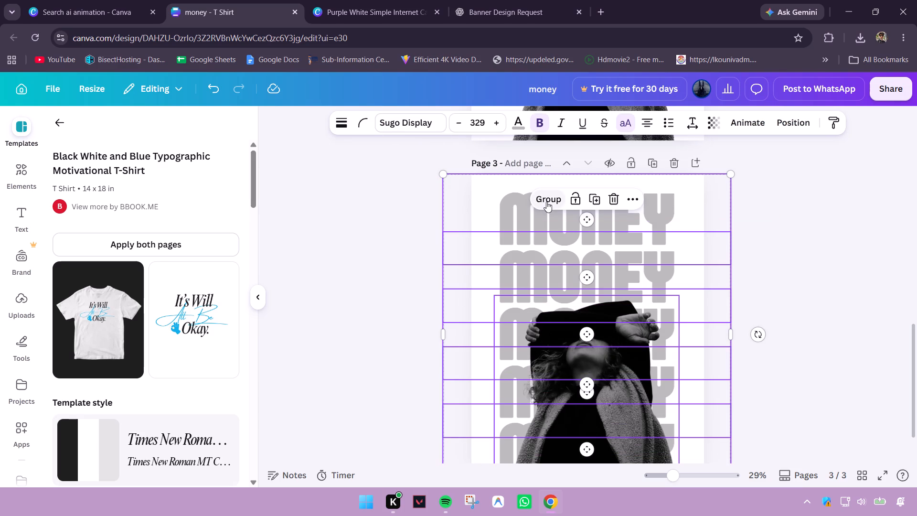
click(546, 200)
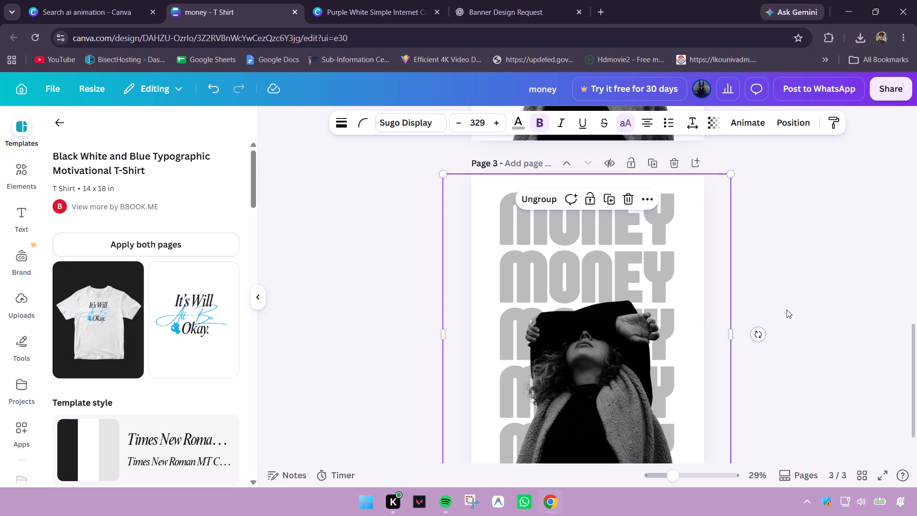
key(ctrl+c)
key(ctrl+c)
key(ctrl+c)
click(590, 193)
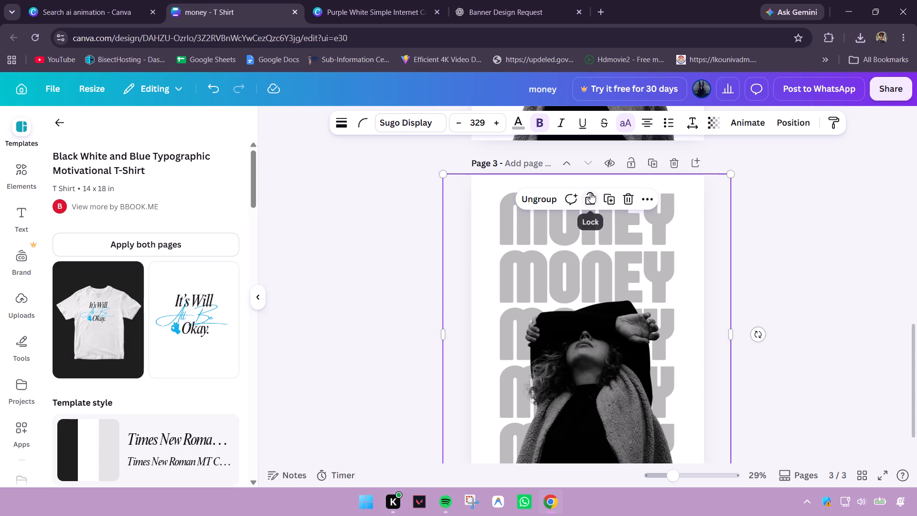
click(379, 0)
click(195, 0)
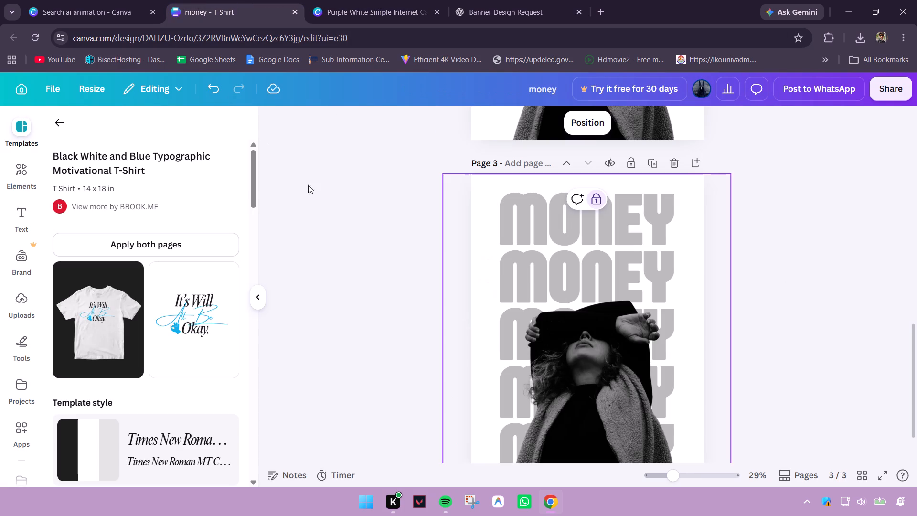
Replace the woman's photo on page 2's T-shirt with the copied "MONEY" artwork group.
scroll(338, 203, up, 5)
scroll(338, 203, down, 2)
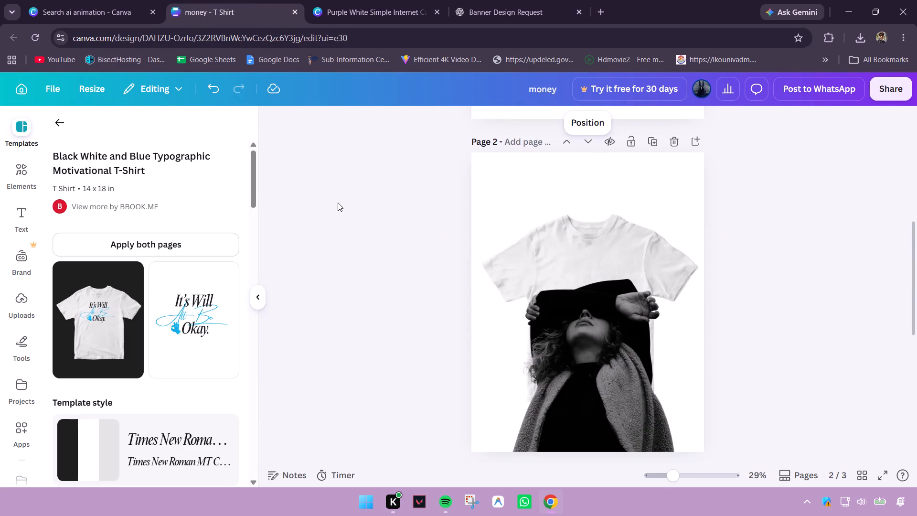
scroll(338, 203, down, 1)
click(595, 265)
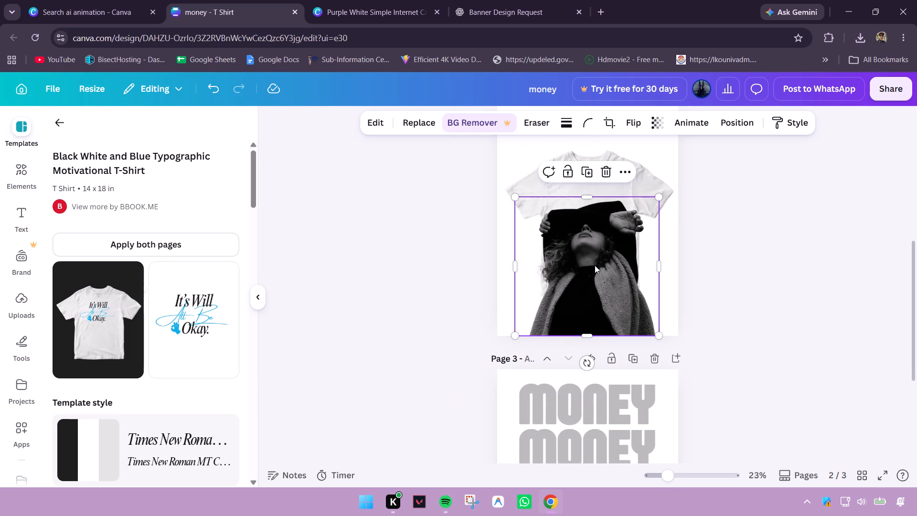
key(BackSpace)
key(ctrl+v)
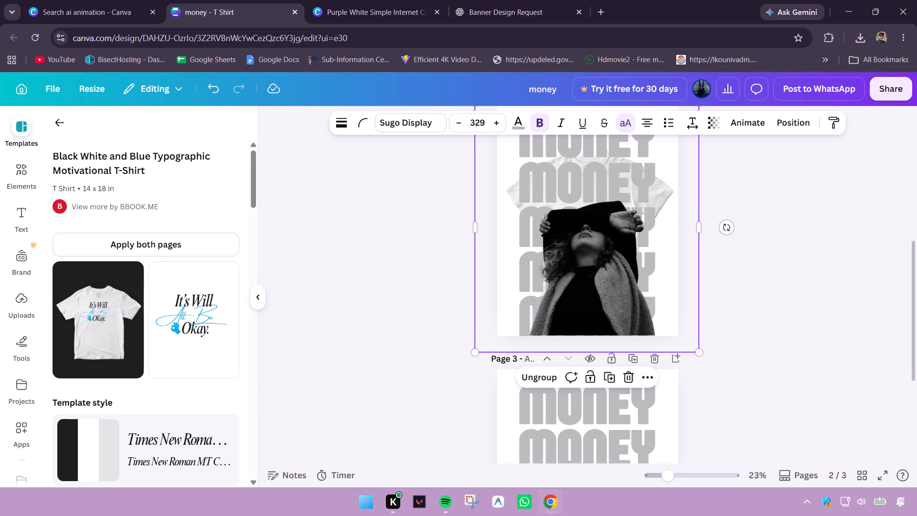
Scale the pasted "MONEY" group down to a text size of about 165 and centre it on the T-shirt.
drag(700, 355, 700, 354)
drag(700, 354, 576, 241)
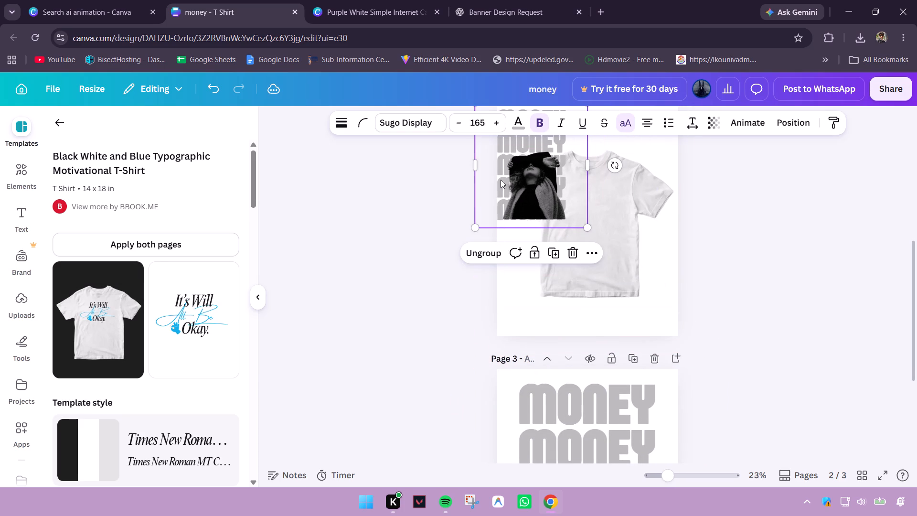
drag(512, 175, 566, 235)
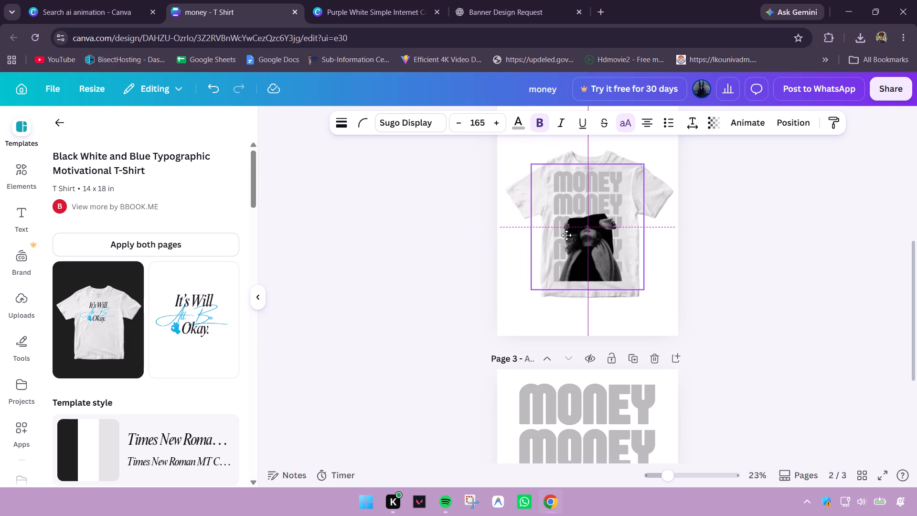
drag(566, 235, 567, 239)
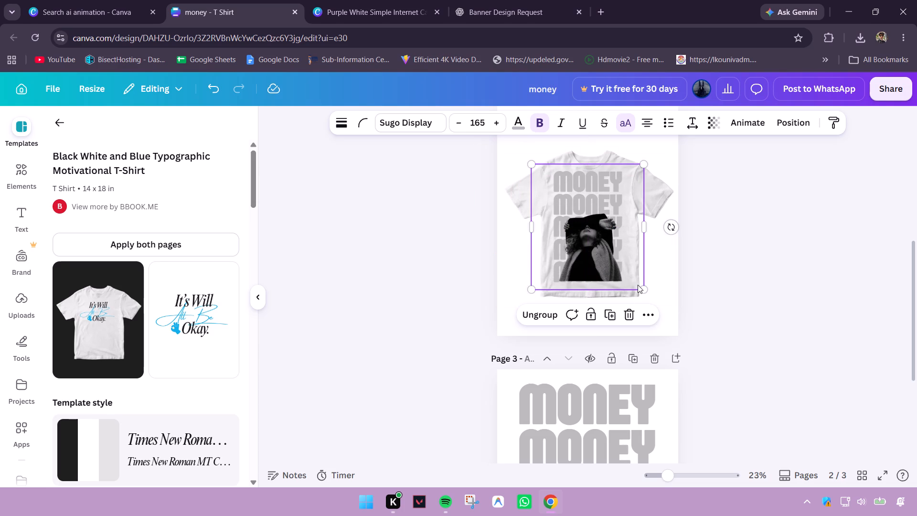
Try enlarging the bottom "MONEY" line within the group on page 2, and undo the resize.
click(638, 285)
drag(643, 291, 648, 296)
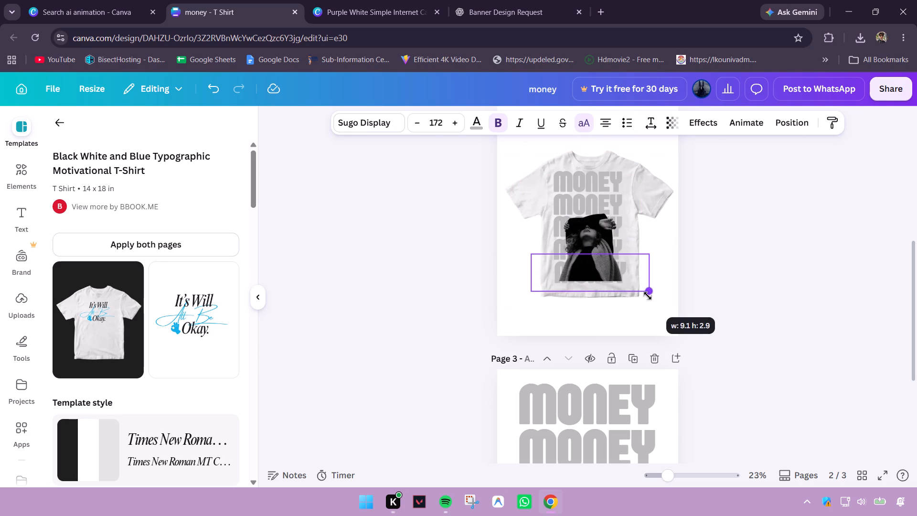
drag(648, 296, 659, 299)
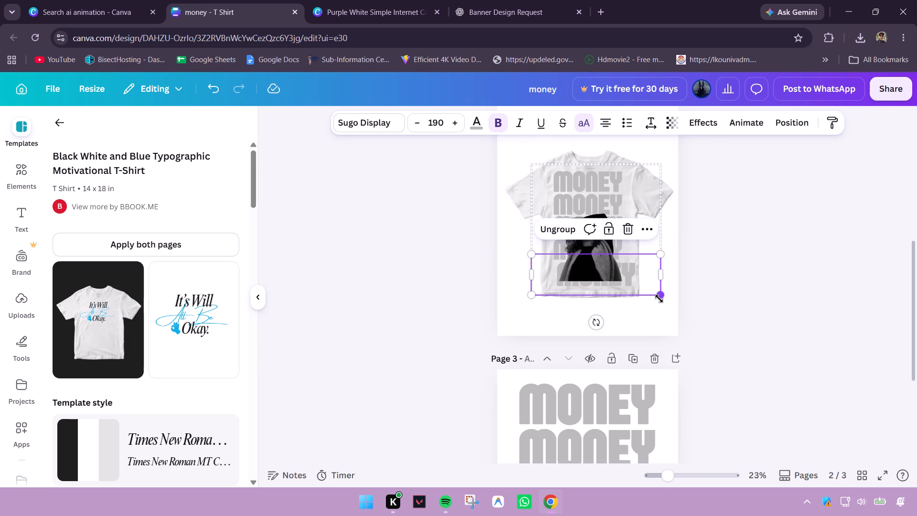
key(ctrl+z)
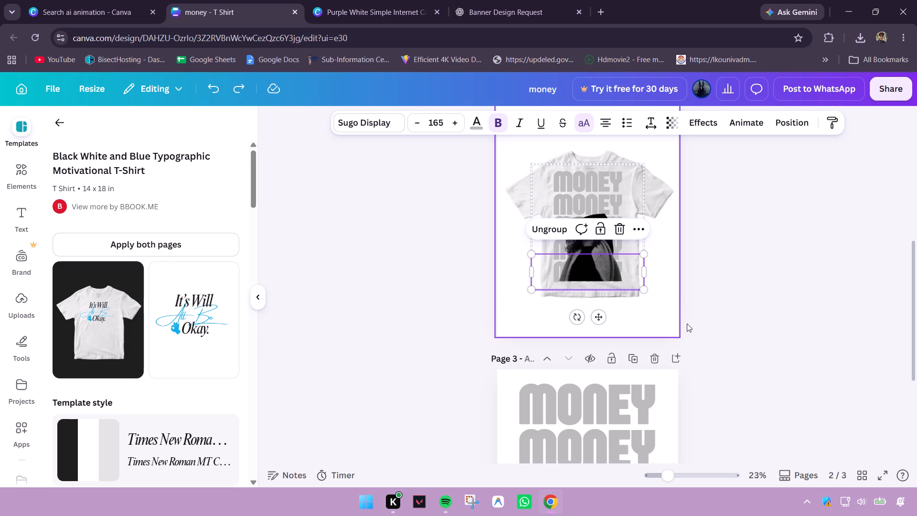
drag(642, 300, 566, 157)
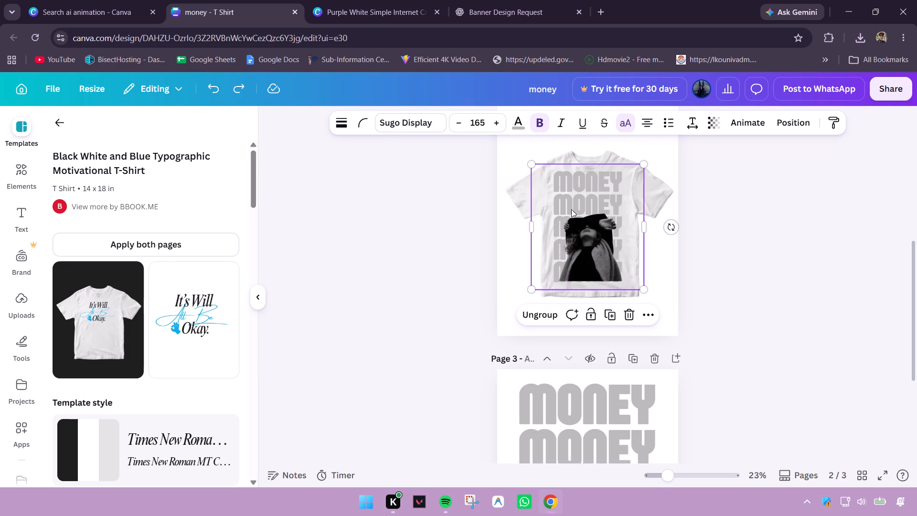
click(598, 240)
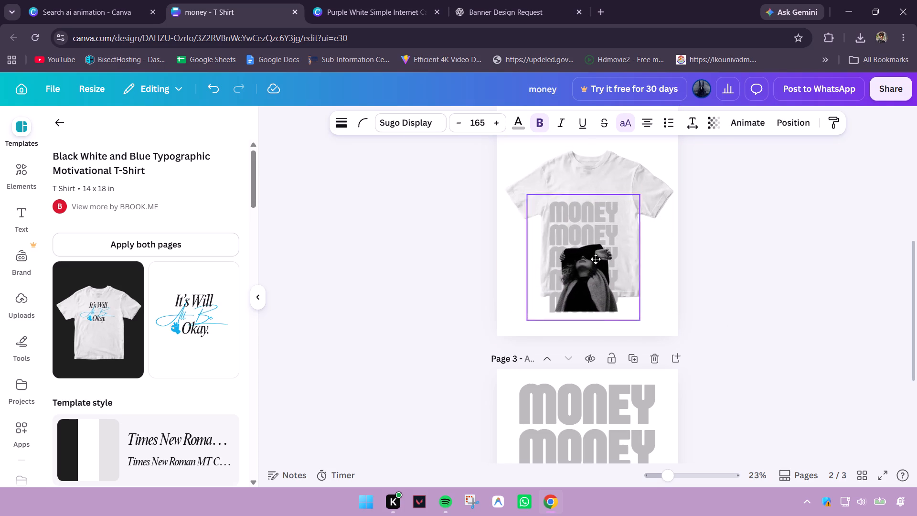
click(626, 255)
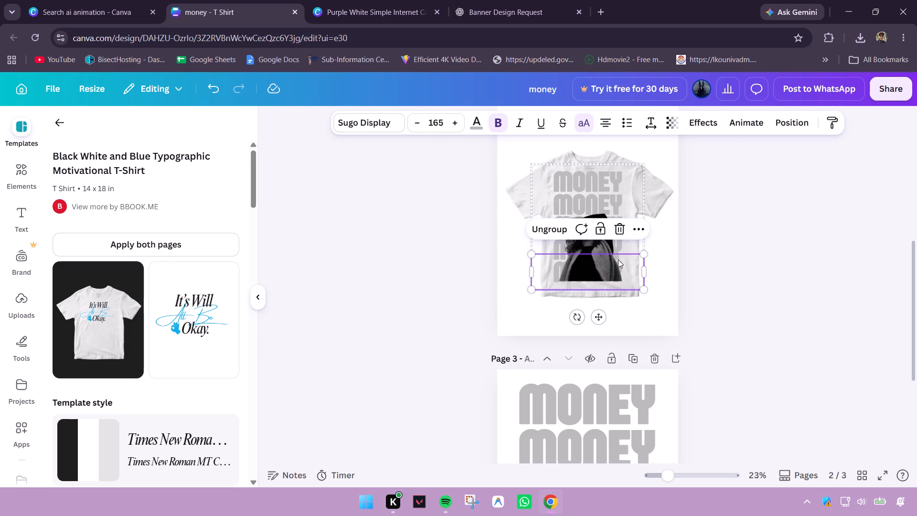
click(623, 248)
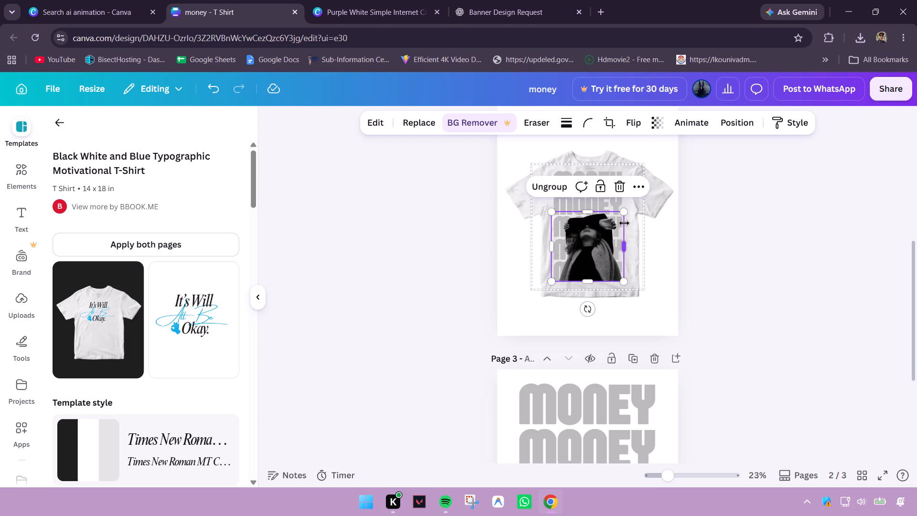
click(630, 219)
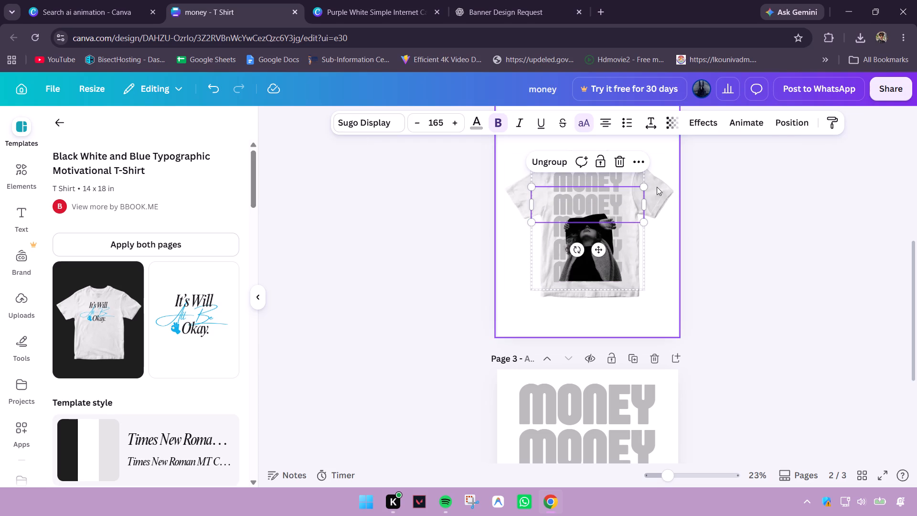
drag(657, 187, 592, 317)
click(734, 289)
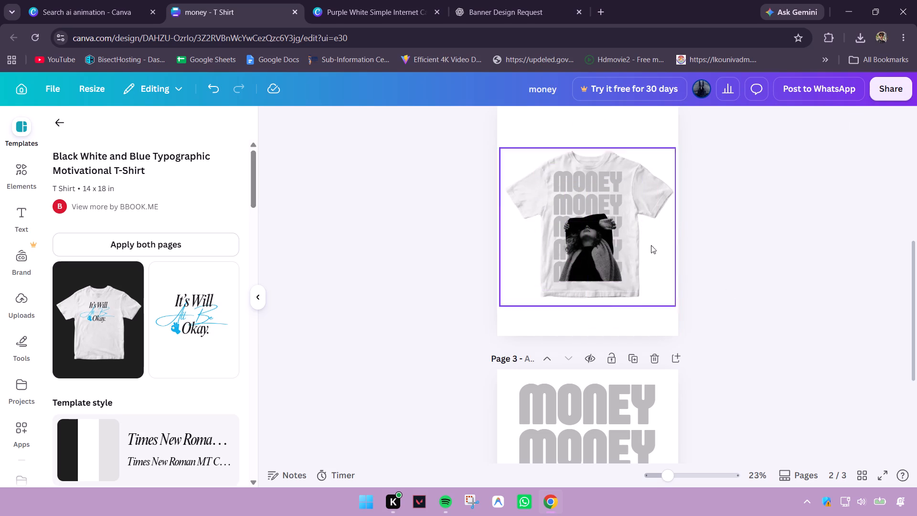
Shrink the "MONEY" group on page 2 to a text size of about 92.6 and centre it on the T-shirt's chest.
drag(616, 165, 613, 185)
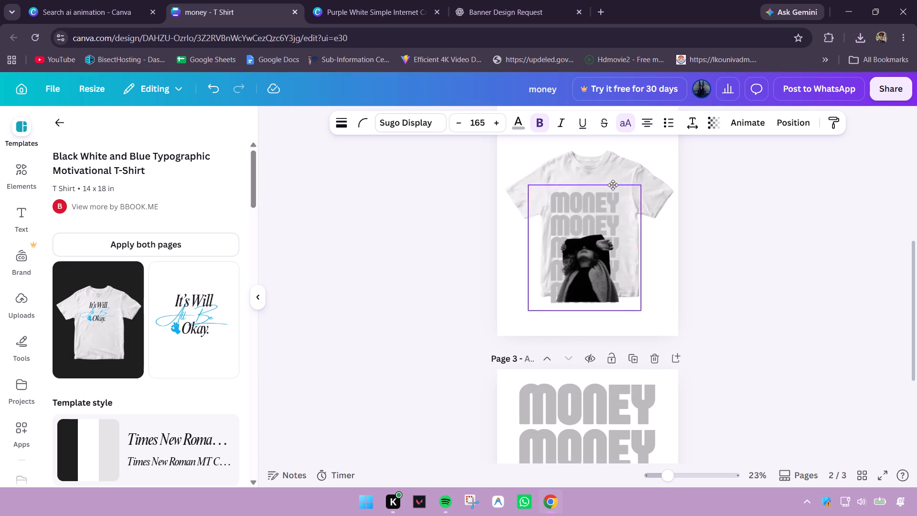
drag(613, 185, 615, 172)
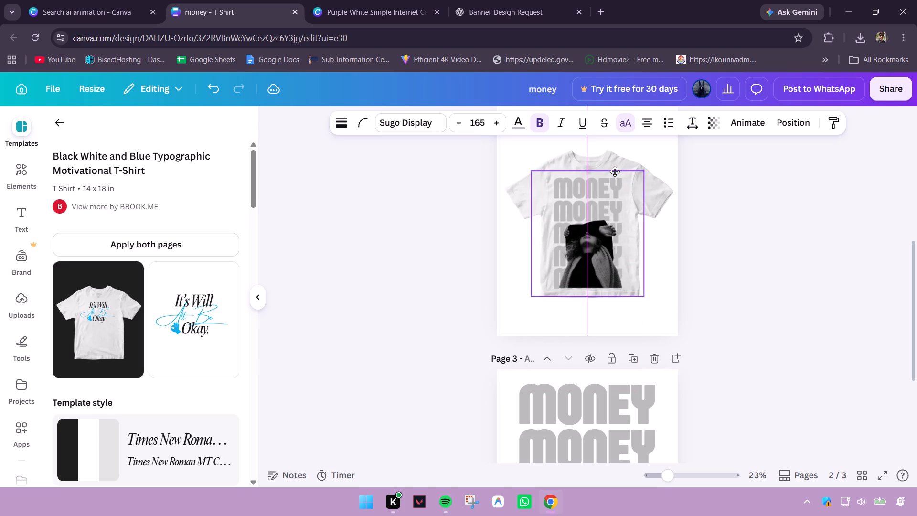
drag(615, 172, 615, 171)
drag(644, 296, 627, 282)
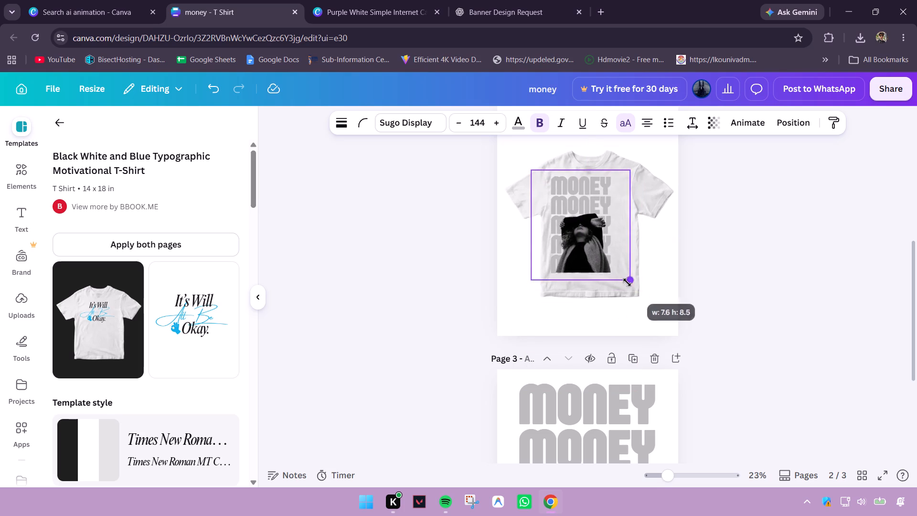
drag(627, 282, 610, 258)
drag(569, 218, 588, 232)
drag(629, 270, 609, 245)
drag(578, 218, 588, 227)
drag(618, 262, 628, 266)
drag(608, 238, 601, 238)
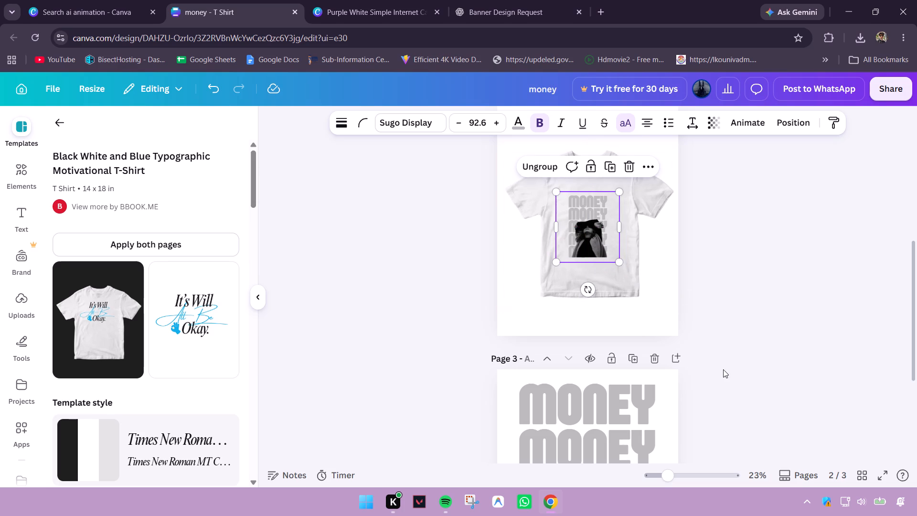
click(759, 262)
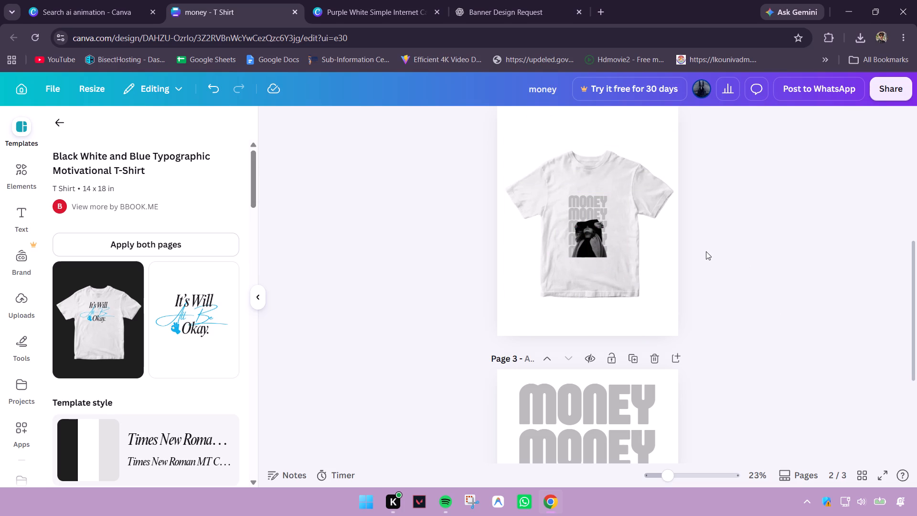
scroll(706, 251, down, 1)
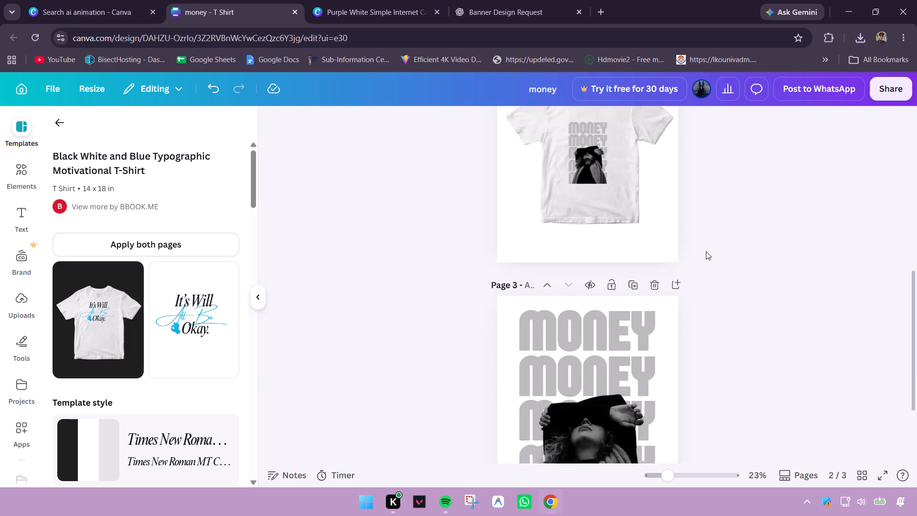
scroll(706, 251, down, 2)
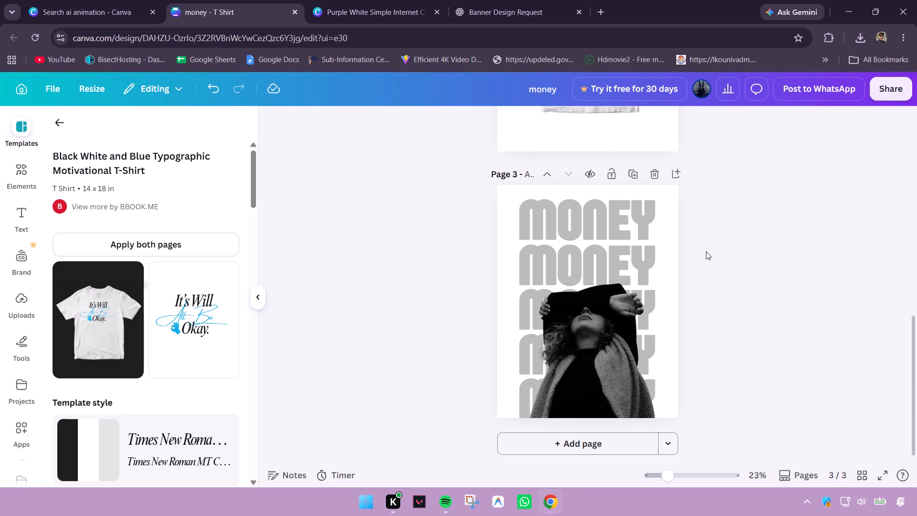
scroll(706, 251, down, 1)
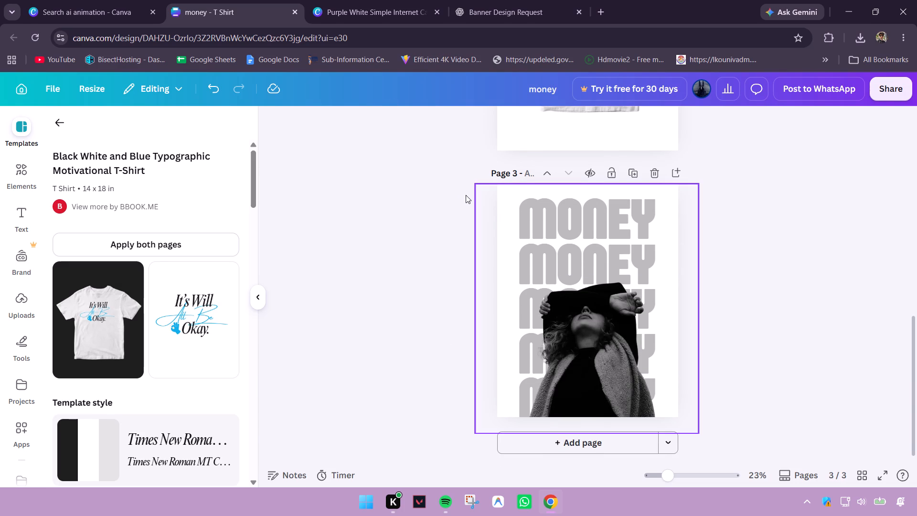
Return to the main T Shirt template list and browse the recently used and suggested designs.
click(62, 129)
scroll(137, 269, up, 1)
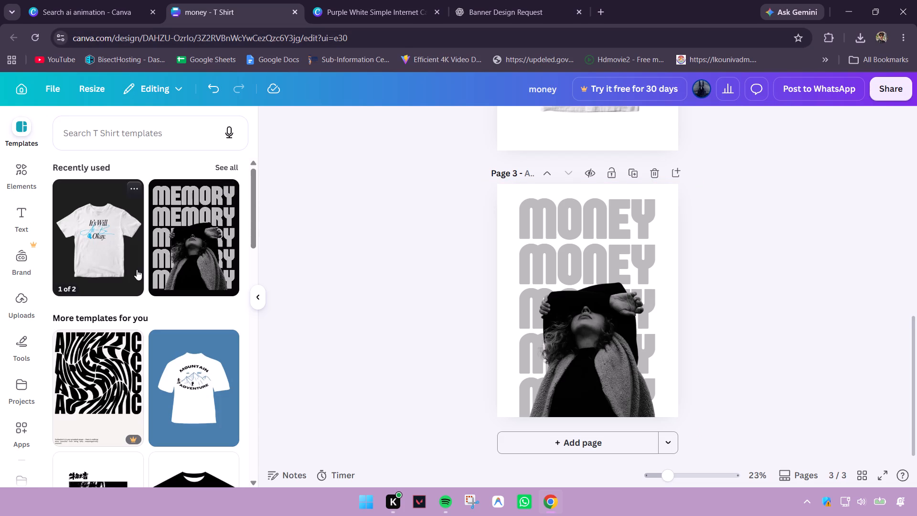
scroll(137, 269, up, 1)
scroll(137, 269, down, 3)
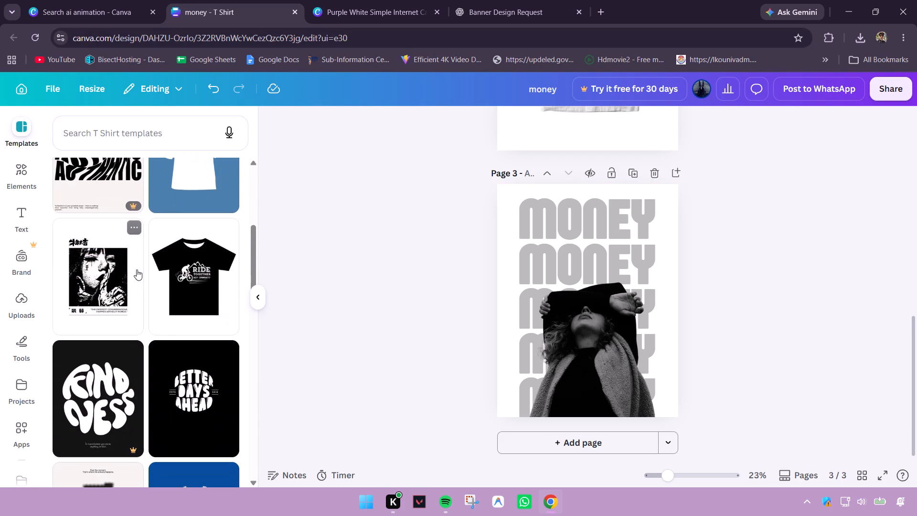
scroll(137, 269, down, 1)
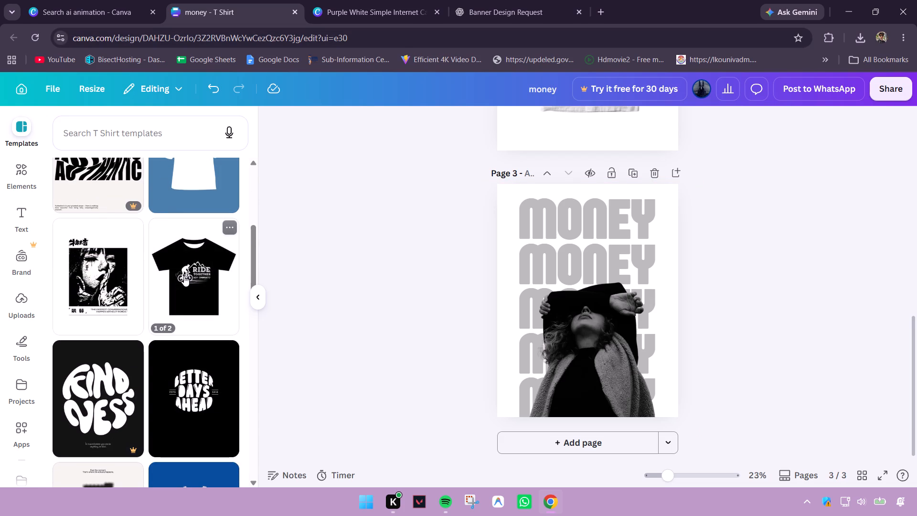
scroll(184, 276, down, 1)
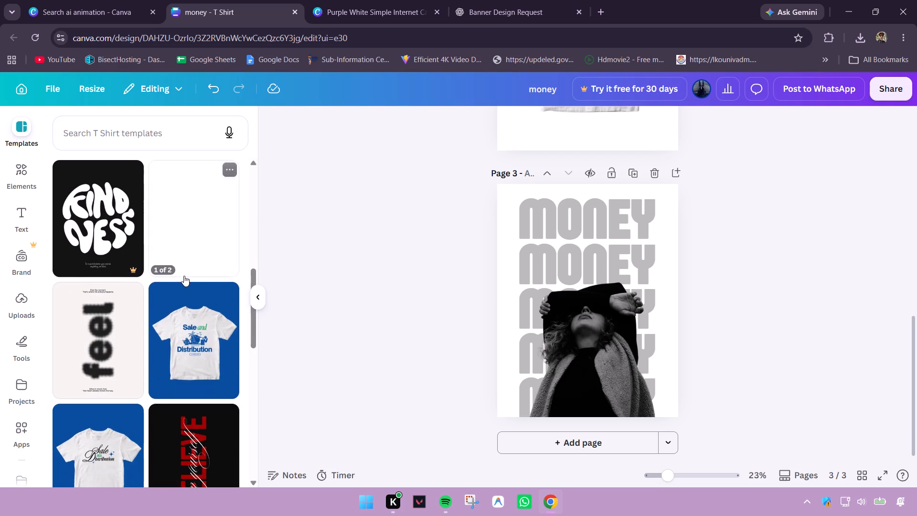
scroll(184, 276, down, 5)
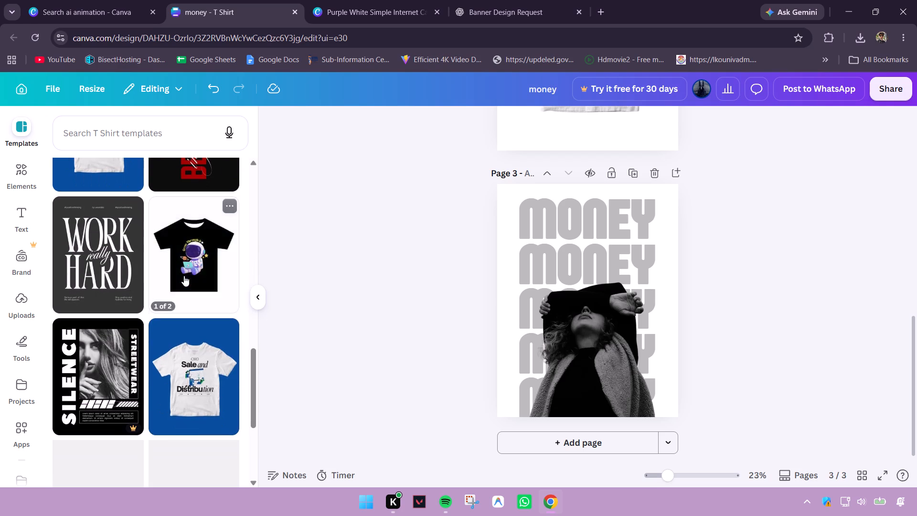
scroll(184, 276, down, 1)
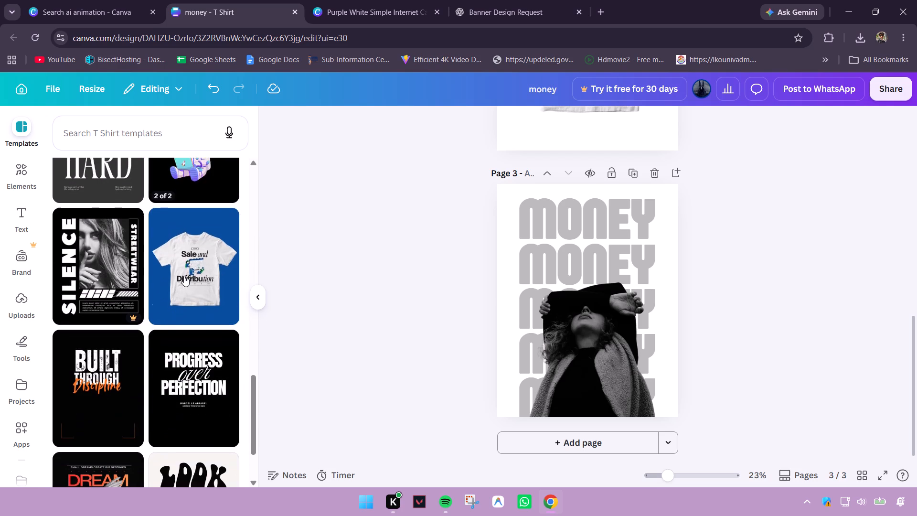
scroll(184, 276, down, 3)
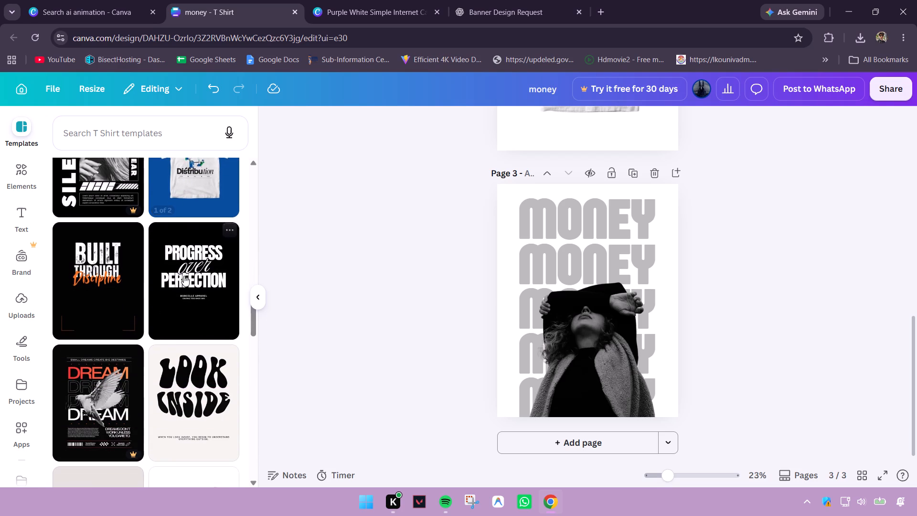
scroll(184, 276, down, 4)
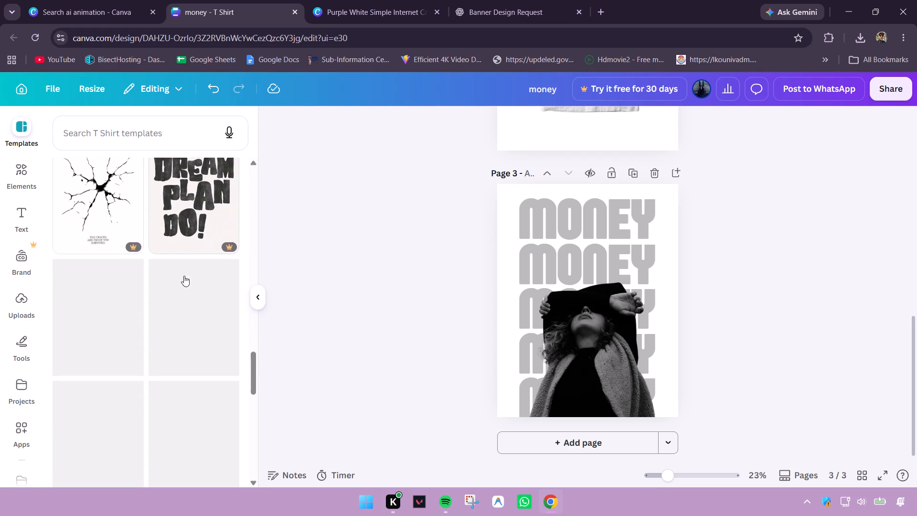
scroll(184, 276, down, 3)
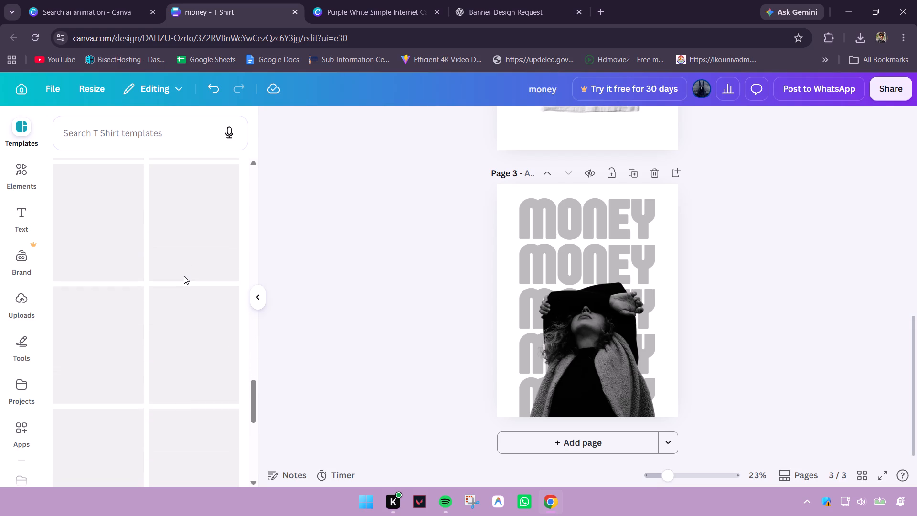
scroll(184, 276, down, 3)
scroll(184, 276, up, 5)
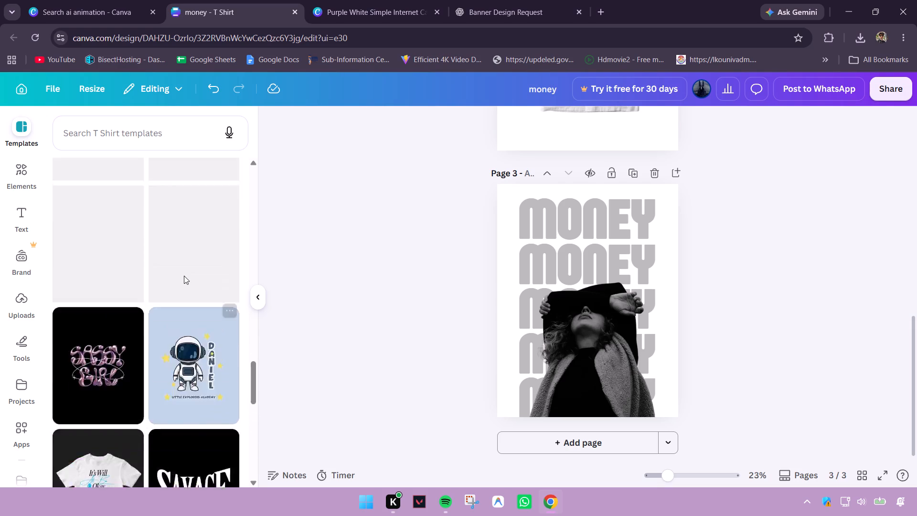
scroll(184, 276, down, 6)
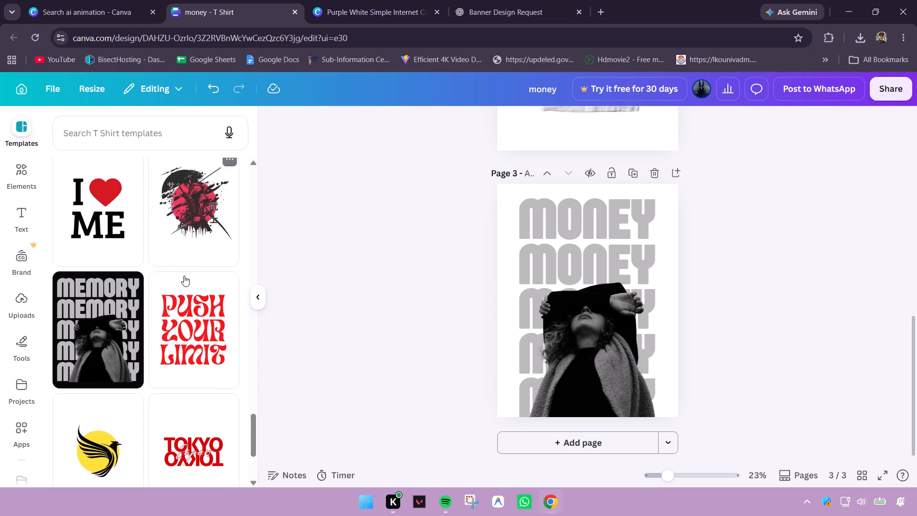
scroll(184, 276, down, 6)
scroll(184, 276, up, 1)
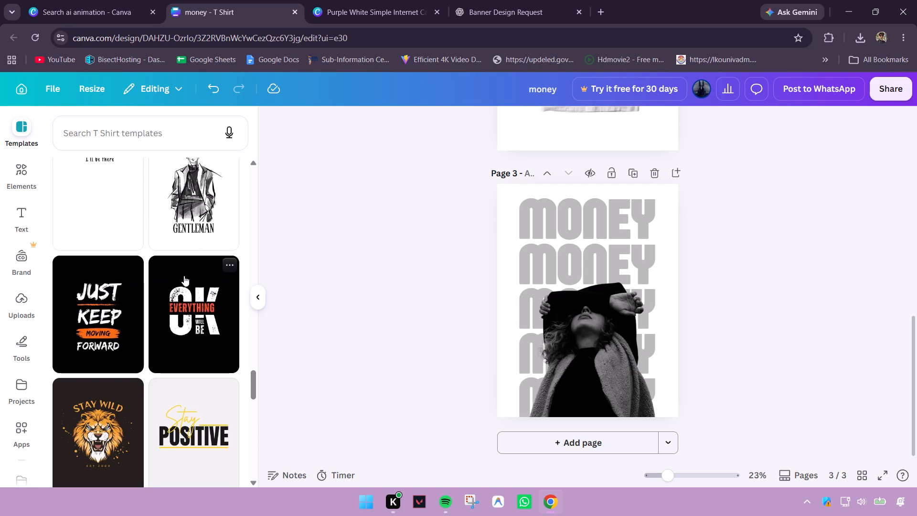
scroll(184, 276, up, 10)
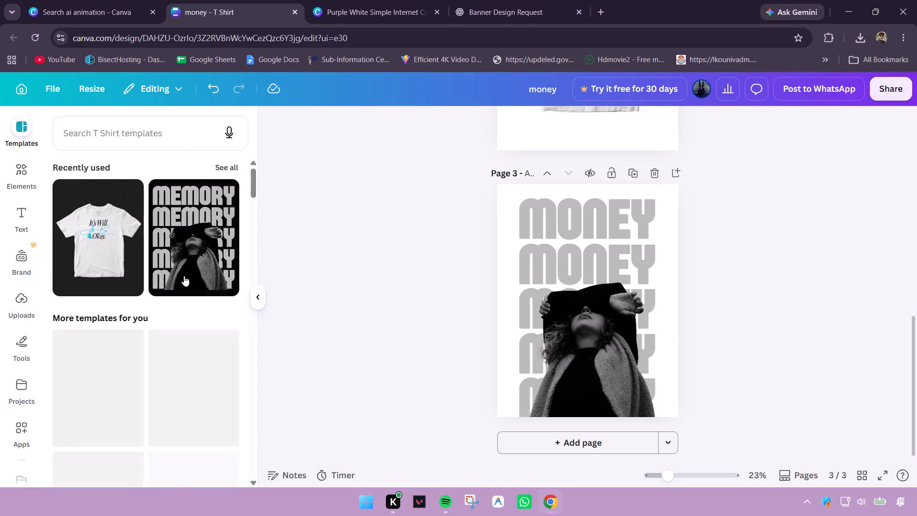
scroll(574, 398, down, 3)
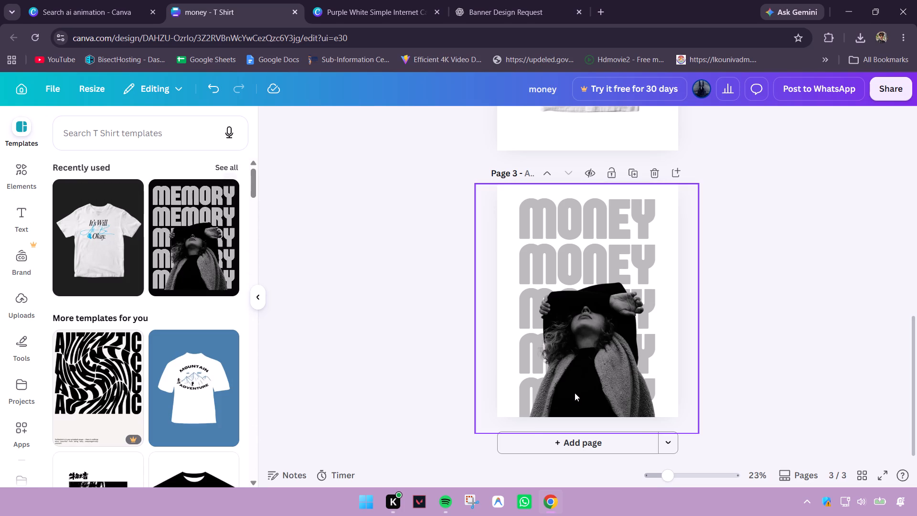
click(344, 363)
scroll(507, 297, down, 2)
scroll(169, 348, down, 1)
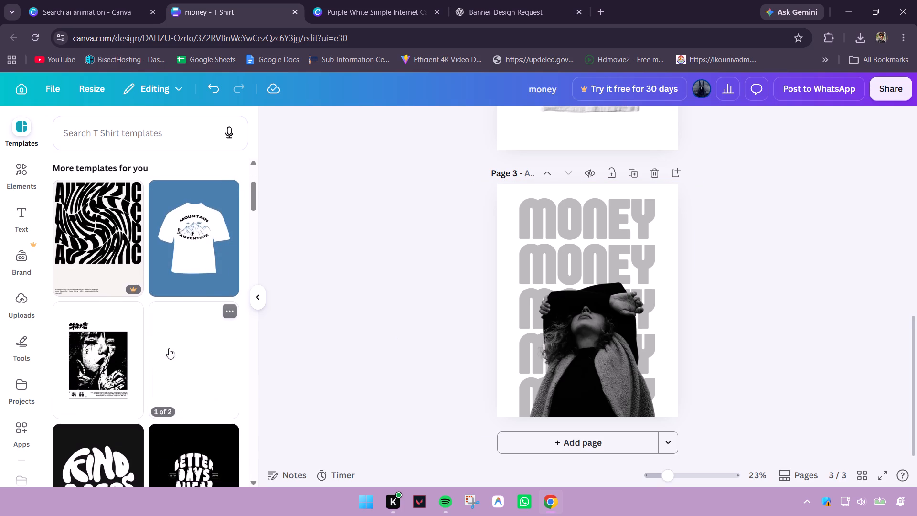
scroll(169, 348, down, 5)
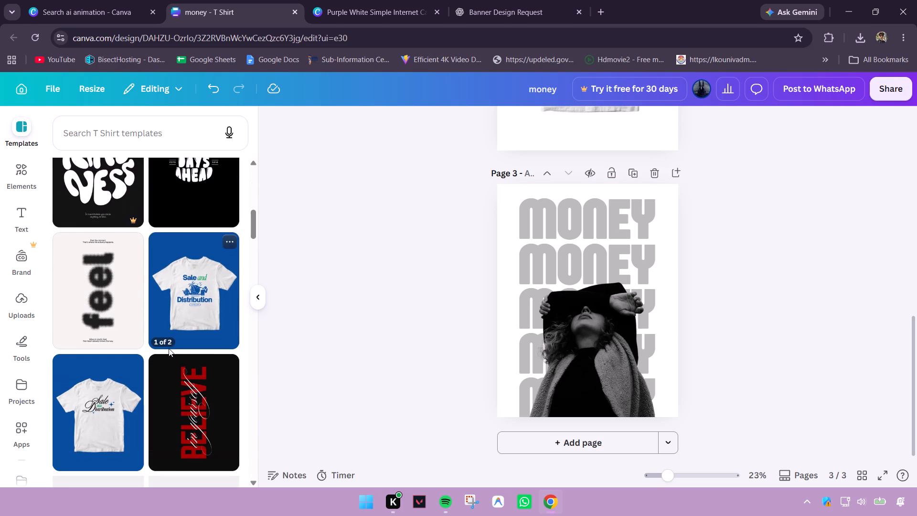
scroll(169, 348, down, 2)
scroll(169, 348, up, 1)
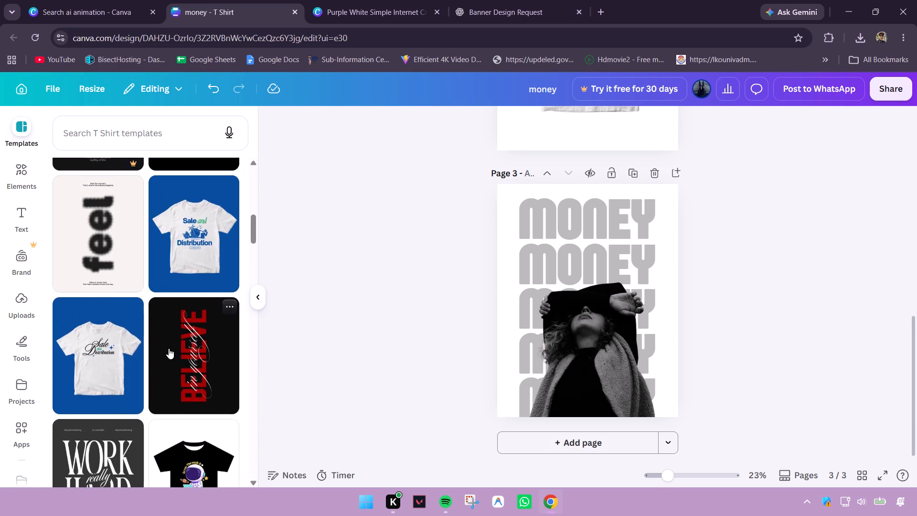
scroll(169, 348, up, 1)
scroll(169, 348, down, 4)
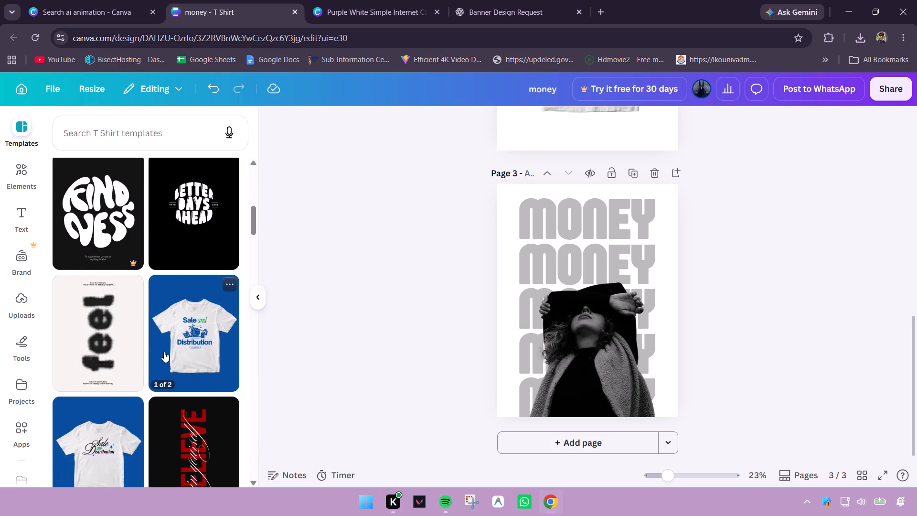
Delete the blank page 1 from the design.
scroll(667, 290, up, 4)
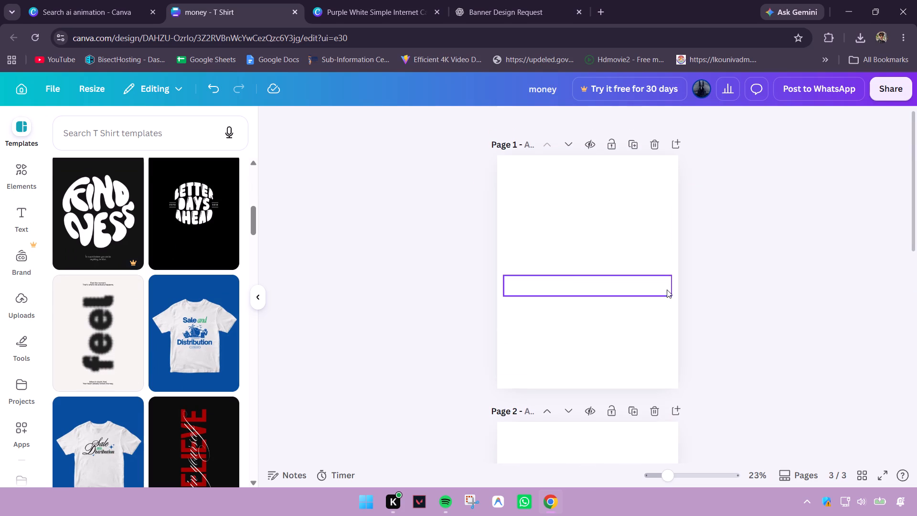
scroll(667, 290, up, 1)
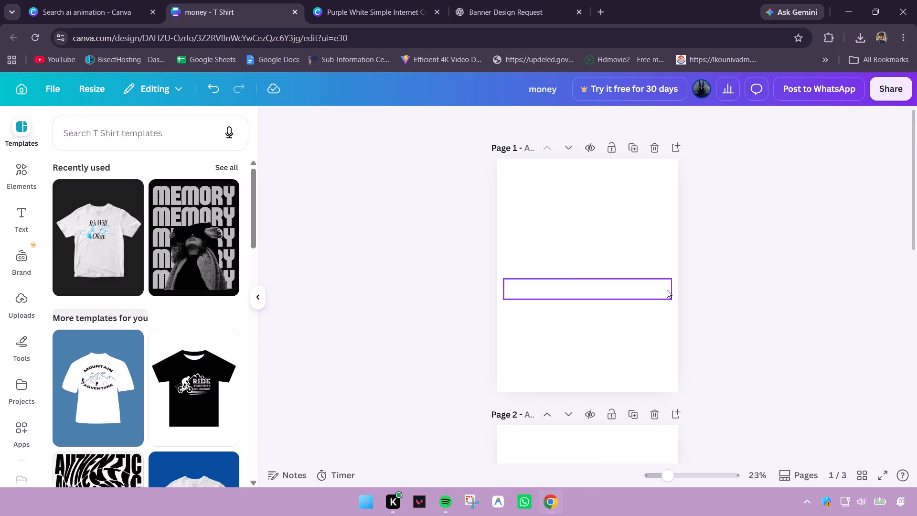
scroll(667, 290, up, 1)
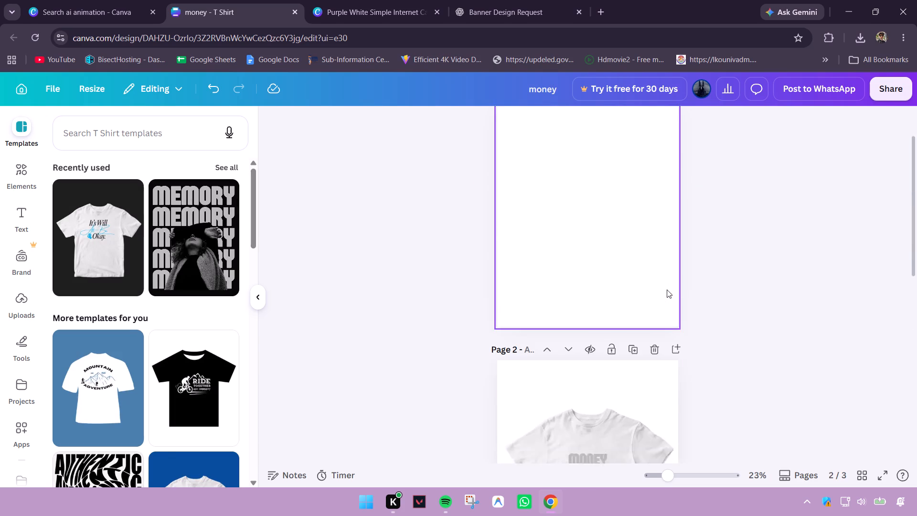
click(654, 111)
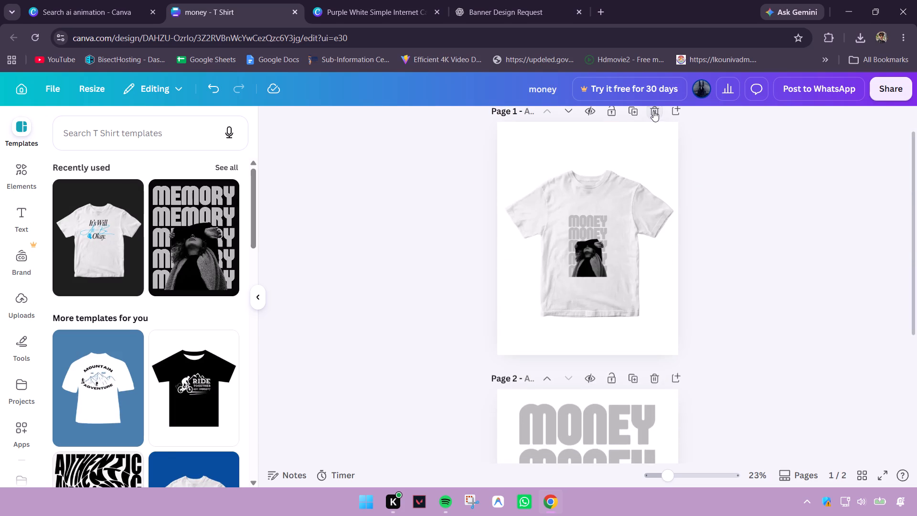
Hide and lock page 2, which holds the full-size "MONEY" artwork.
scroll(604, 370, down, 3)
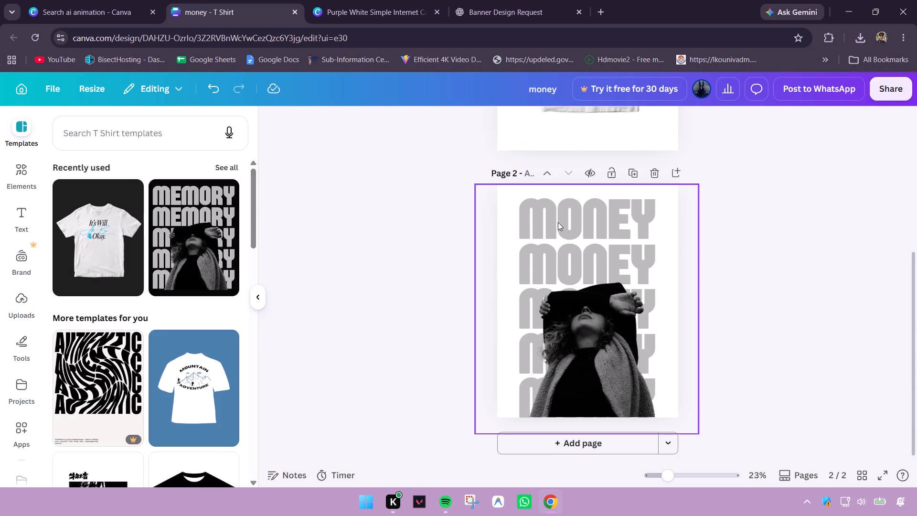
click(588, 173)
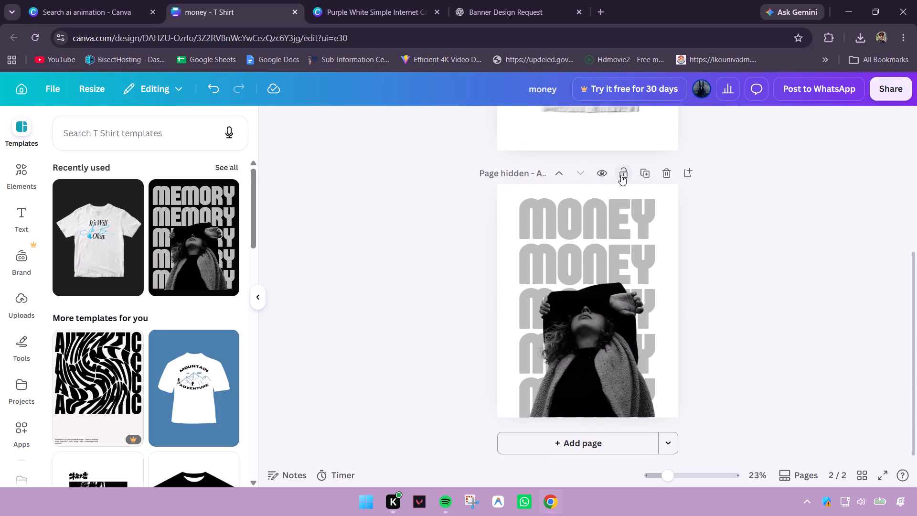
click(621, 175)
scroll(648, 324, down, 3)
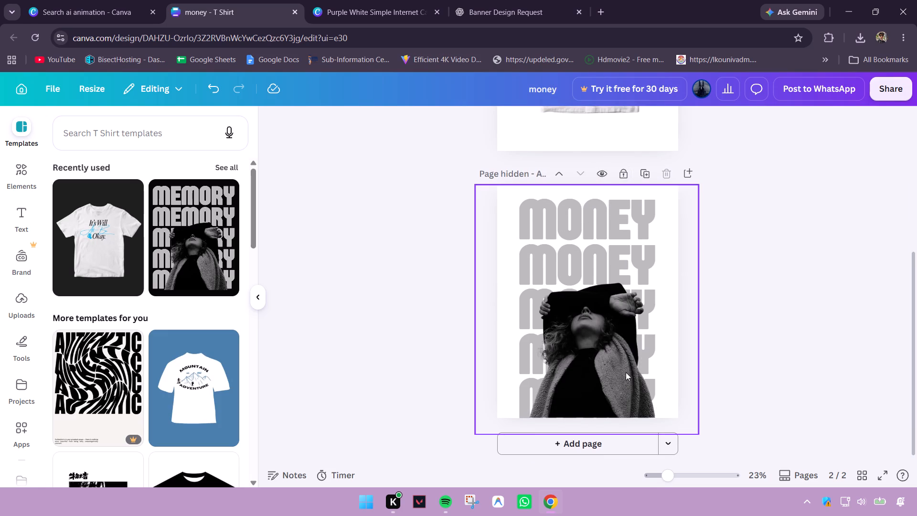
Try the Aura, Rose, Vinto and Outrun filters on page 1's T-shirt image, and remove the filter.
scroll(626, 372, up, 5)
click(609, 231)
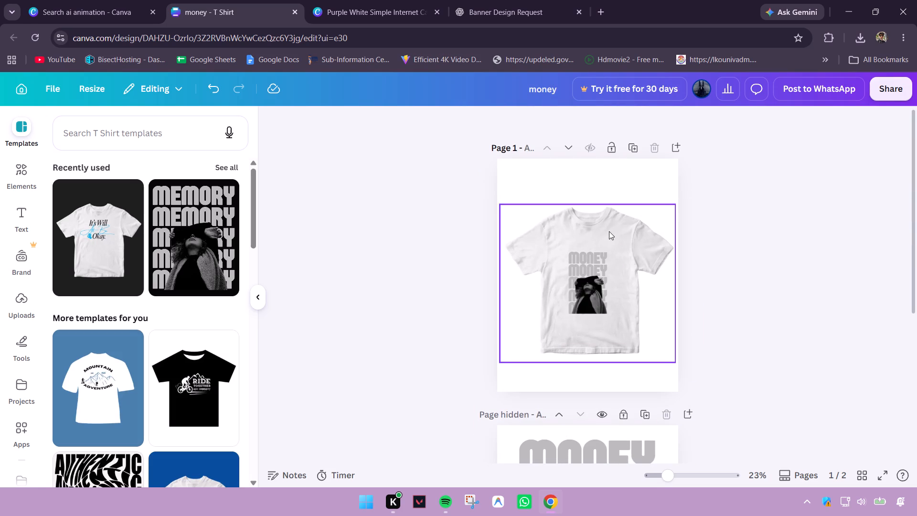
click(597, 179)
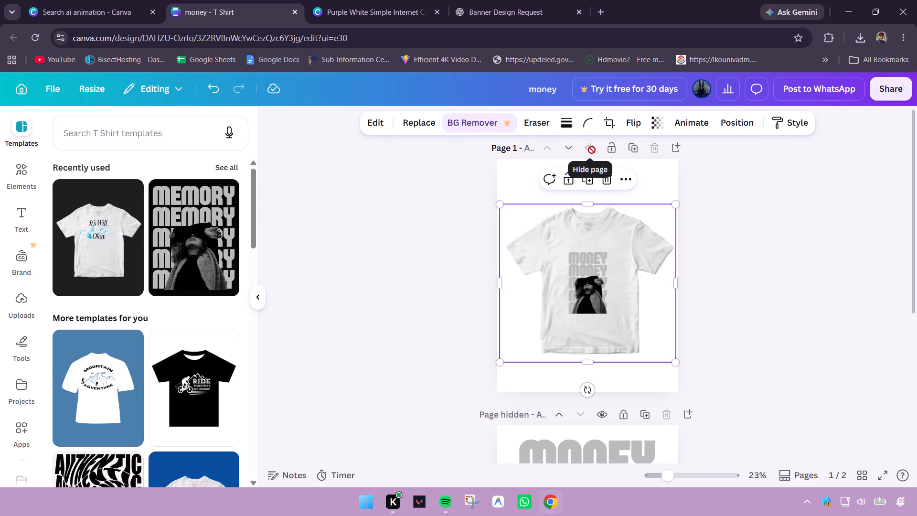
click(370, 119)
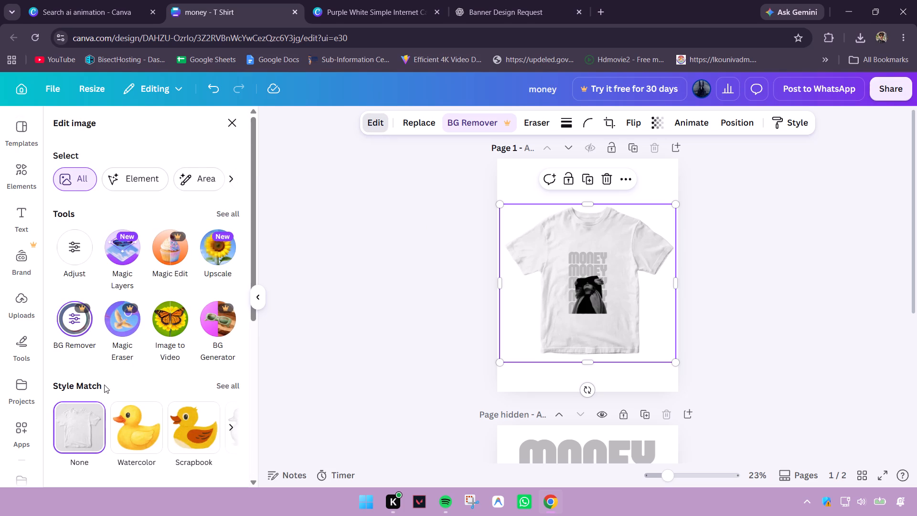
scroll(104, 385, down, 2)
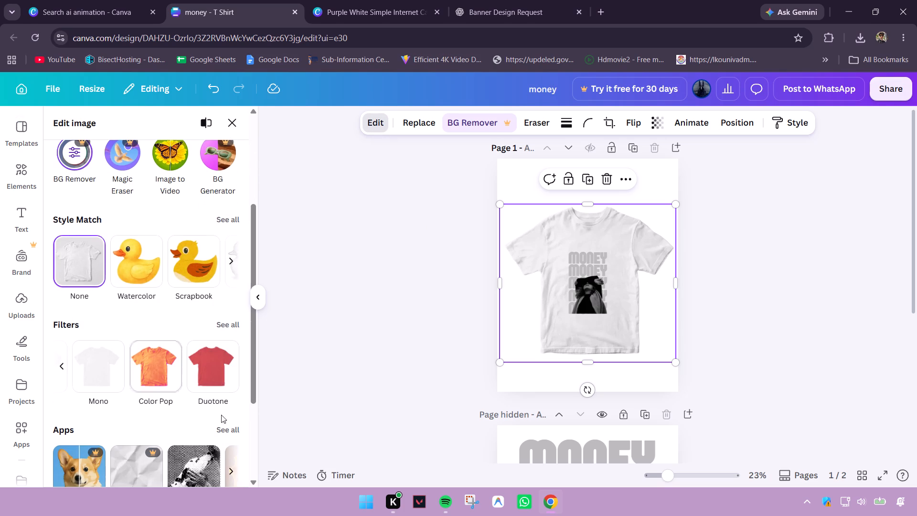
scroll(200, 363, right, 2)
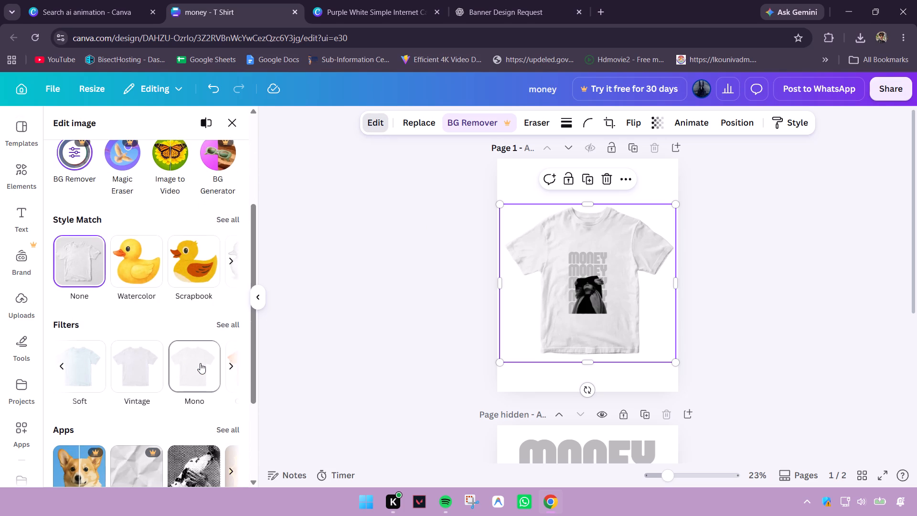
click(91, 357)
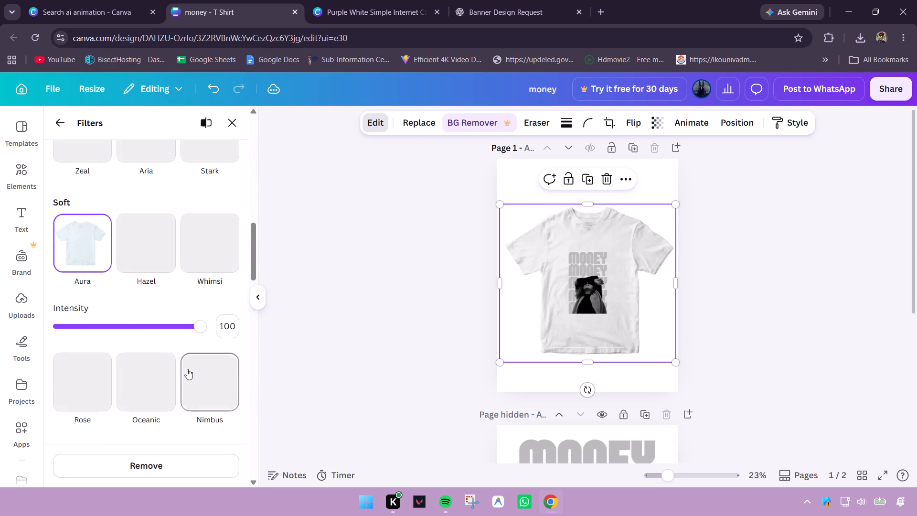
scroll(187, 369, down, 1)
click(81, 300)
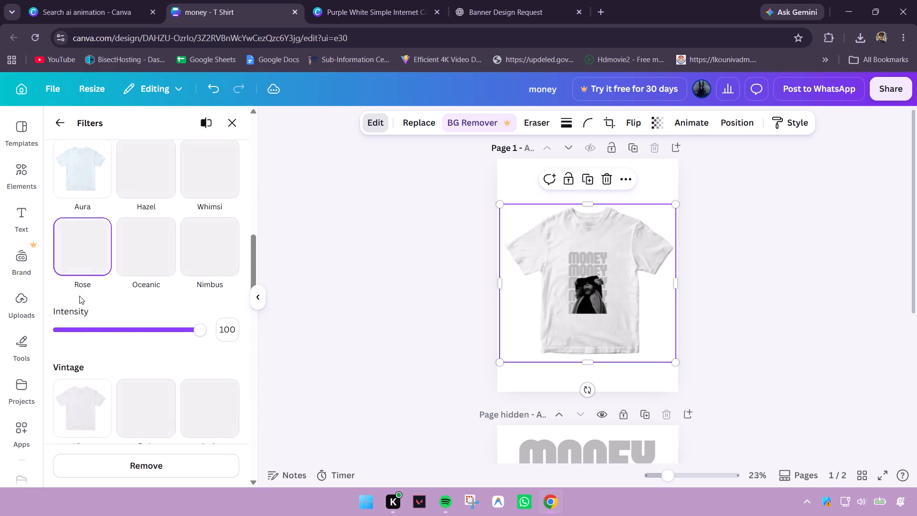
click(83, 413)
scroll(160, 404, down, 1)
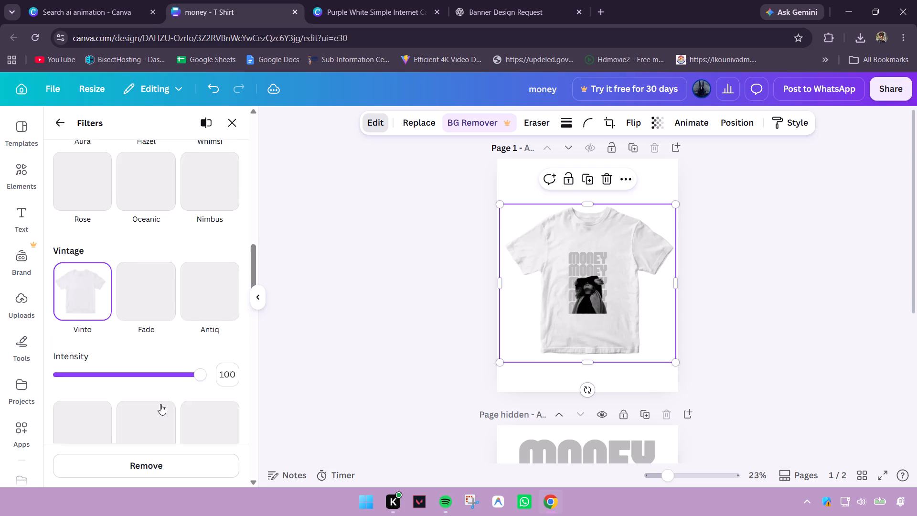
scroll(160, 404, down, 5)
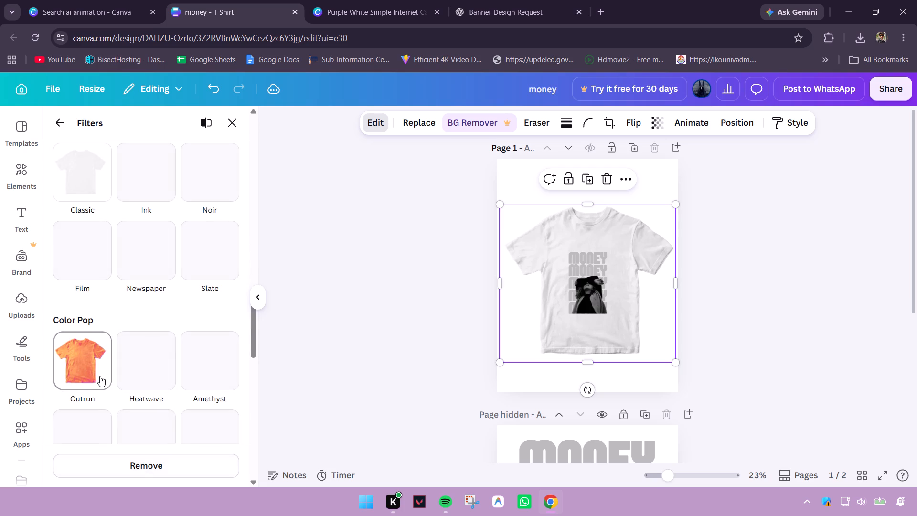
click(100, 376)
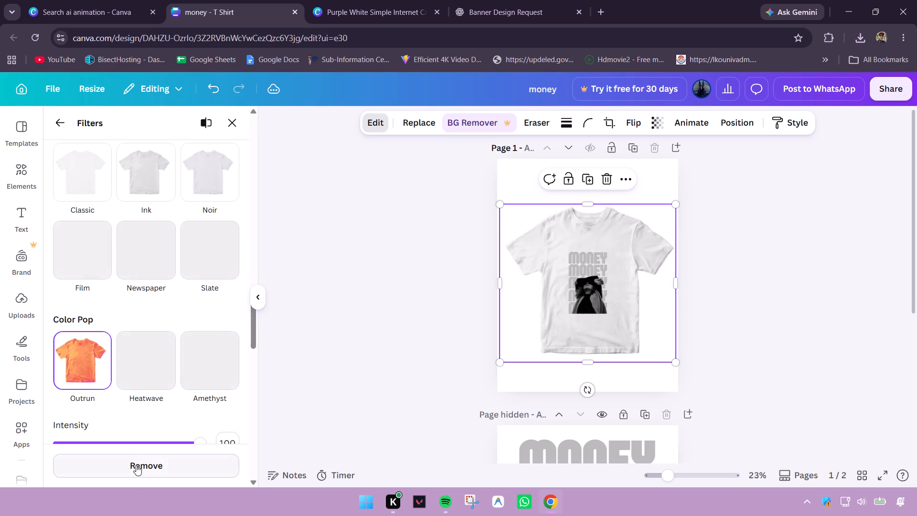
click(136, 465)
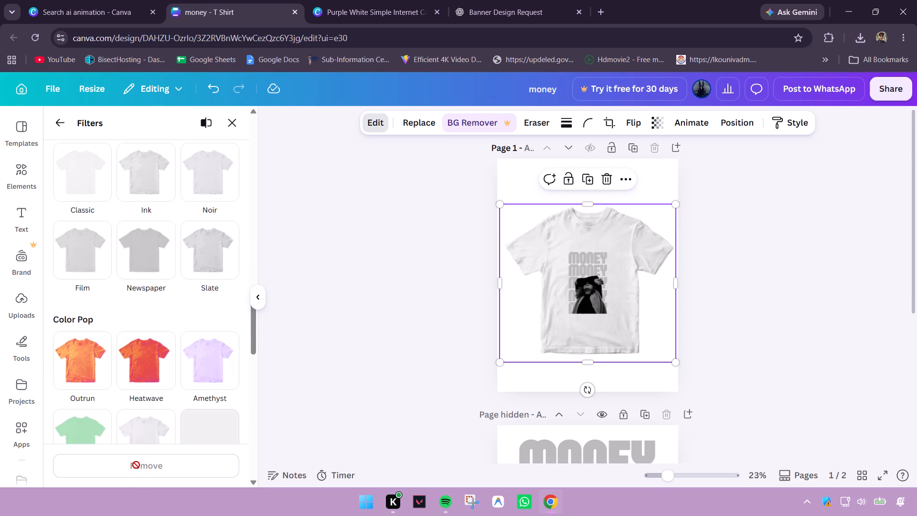
Apply the Amethyst filter from the Color Pop set to the T-shirt image on page 1.
click(187, 375)
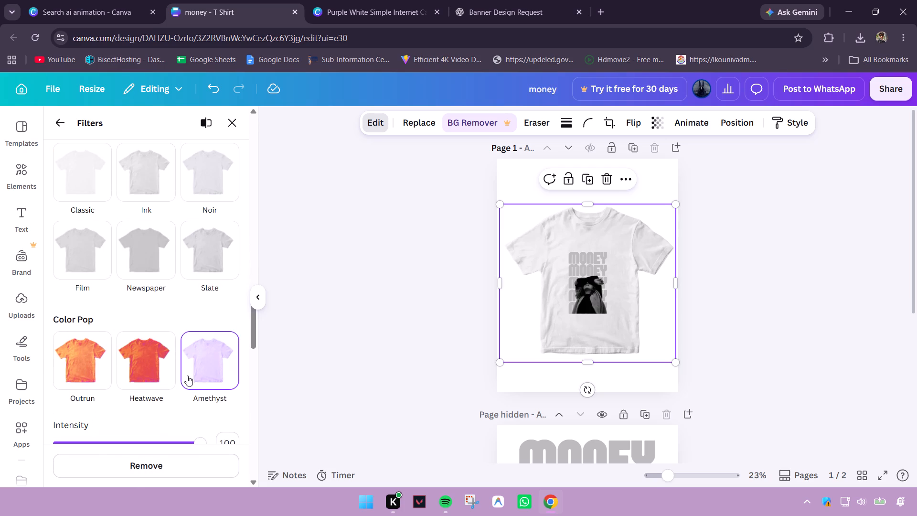
scroll(187, 376, down, 4)
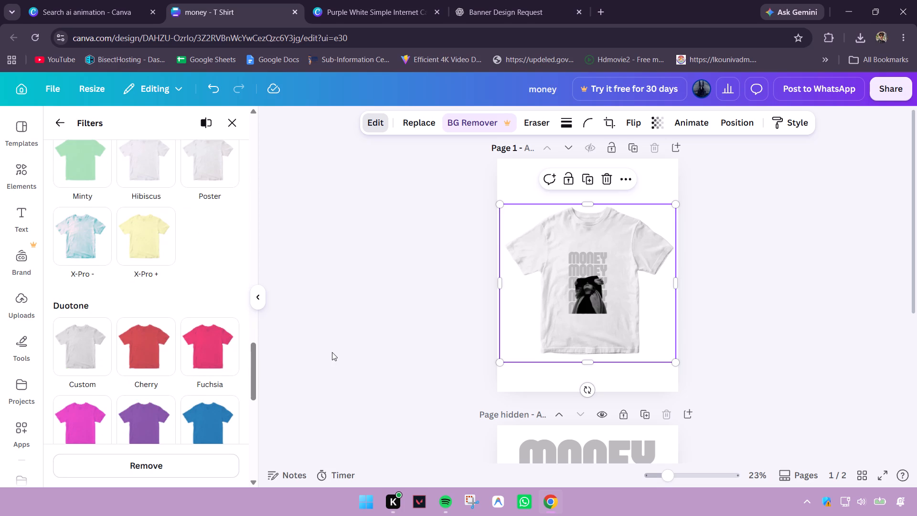
scroll(332, 352, down, 1)
scroll(332, 352, up, 1)
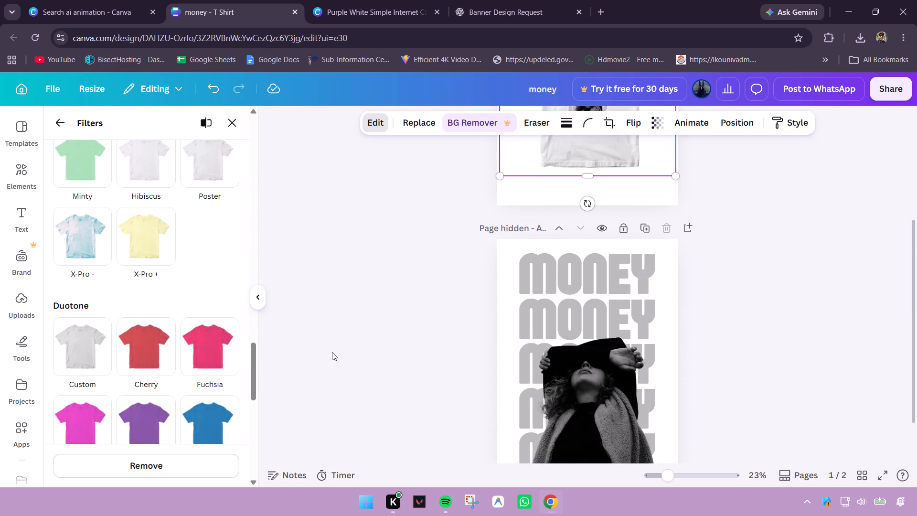
scroll(332, 352, up, 2)
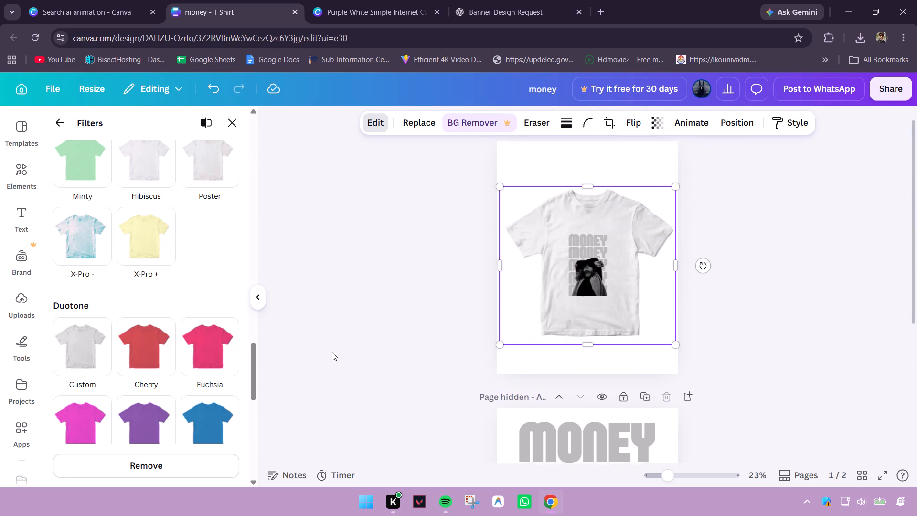
scroll(332, 352, up, 1)
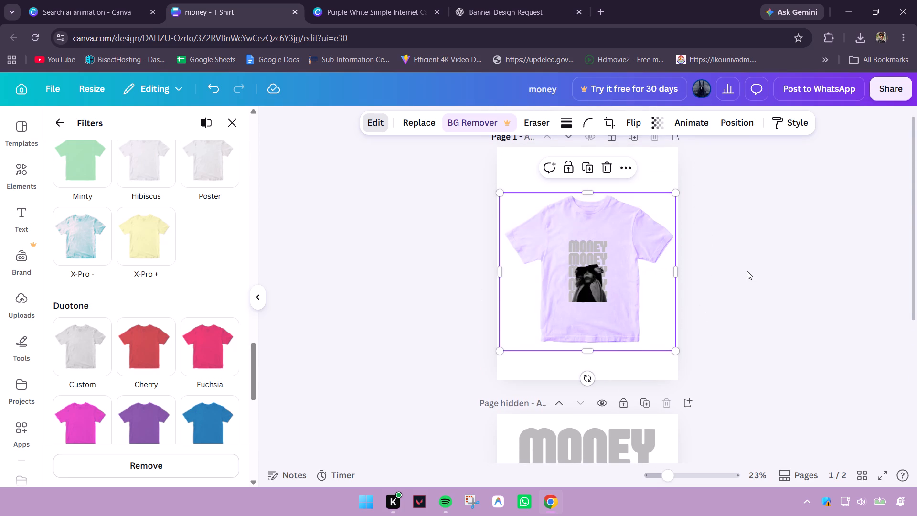
click(747, 271)
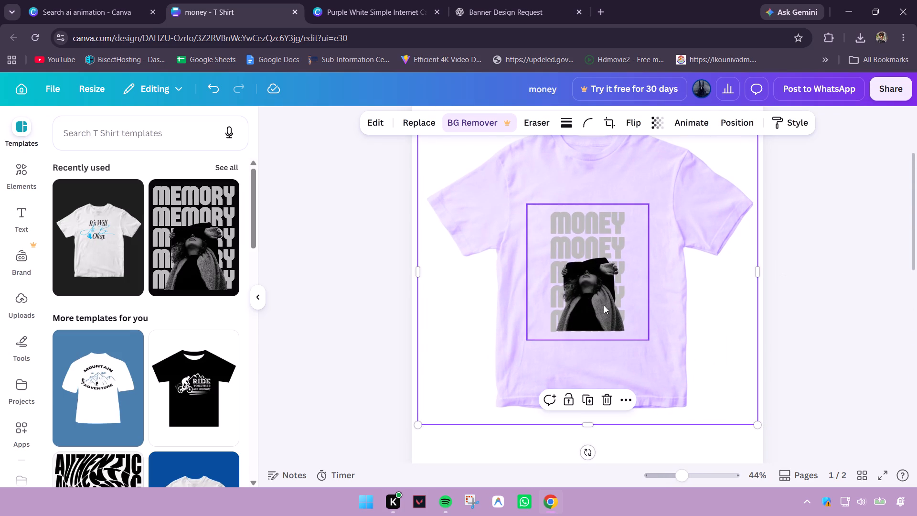
Enlarge the "MONEY" group to a text size of about 101 and centre it slightly higher on the T-shirt's chest.
click(587, 274)
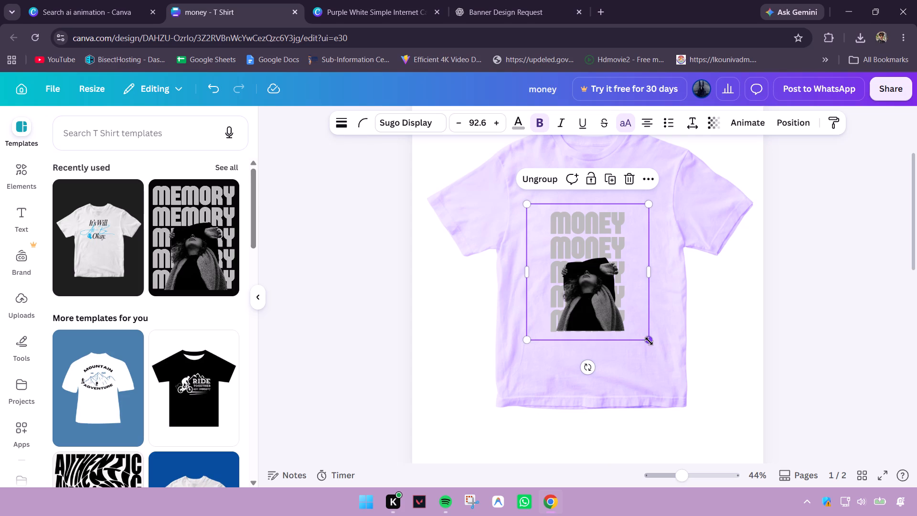
drag(650, 343, 659, 355)
drag(580, 277, 563, 262)
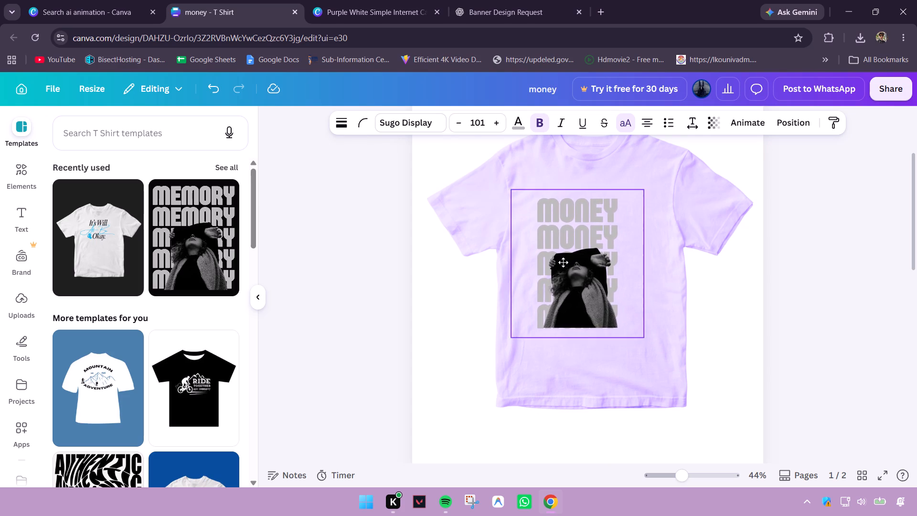
drag(563, 262, 564, 253)
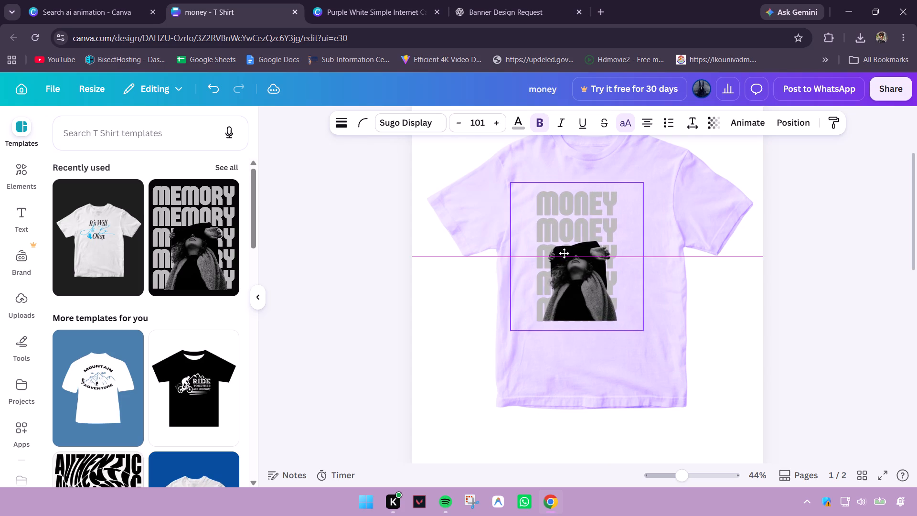
drag(564, 253, 577, 253)
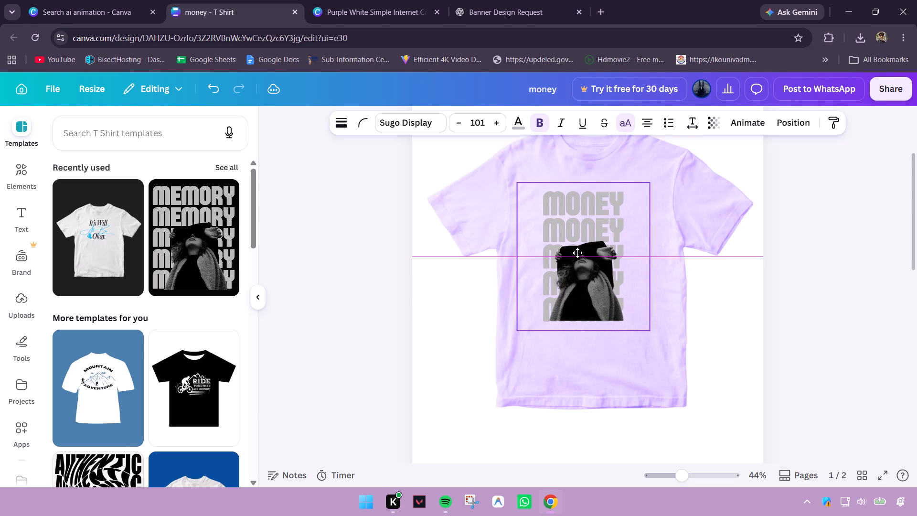
drag(577, 253, 577, 253)
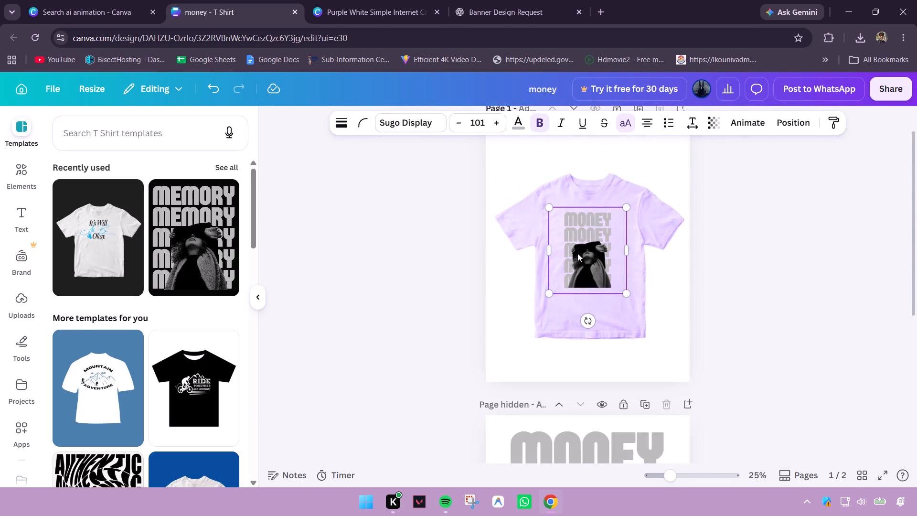
Lock the "MONEY" group in place on the page 1 T-shirt.
scroll(543, 229, up, 3)
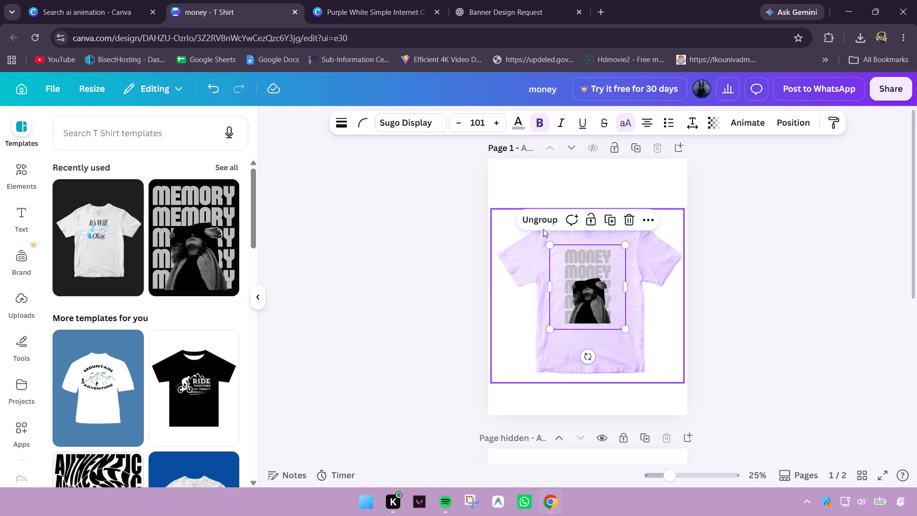
scroll(543, 229, up, 2)
click(592, 213)
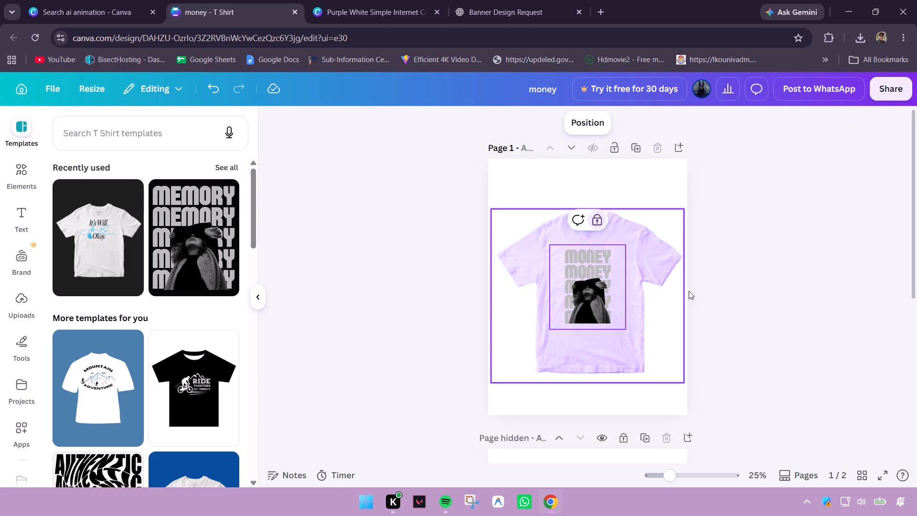
drag(820, 326, 498, 290)
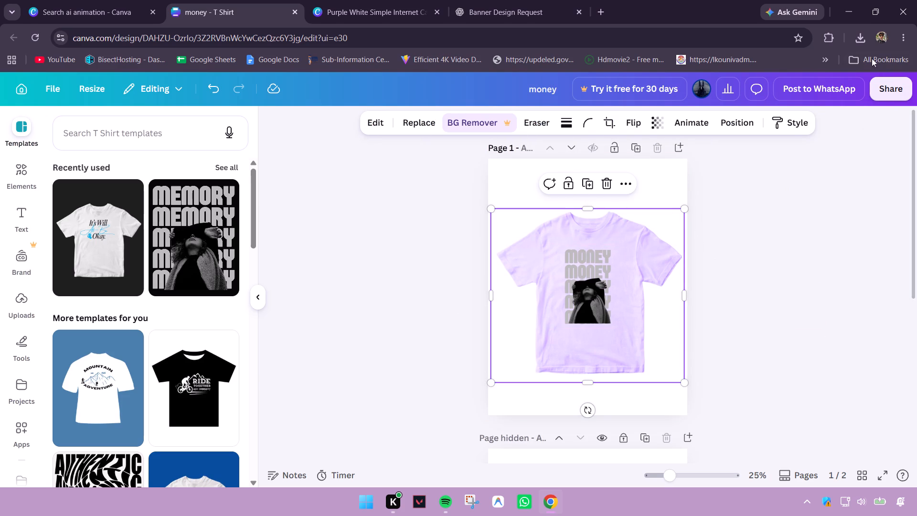
Download only page 1, the T-shirt mockup, as a high-quality PNG.
click(885, 89)
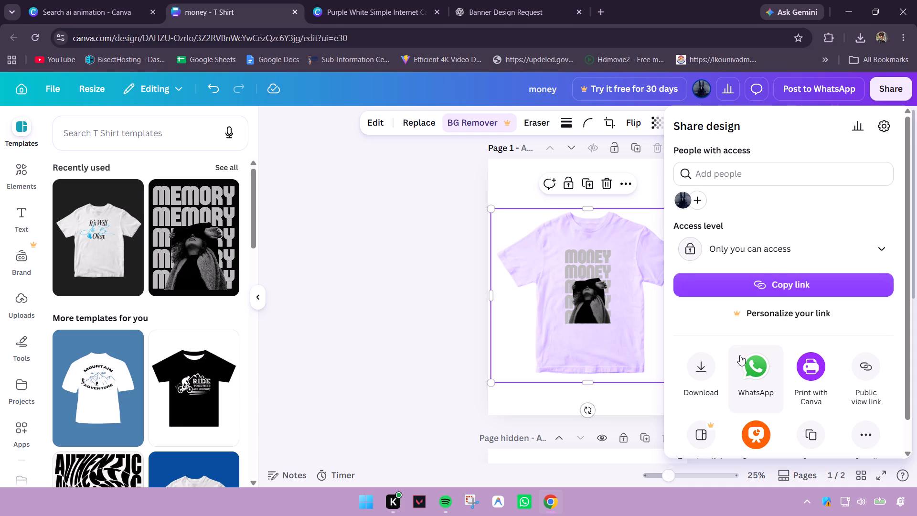
click(696, 375)
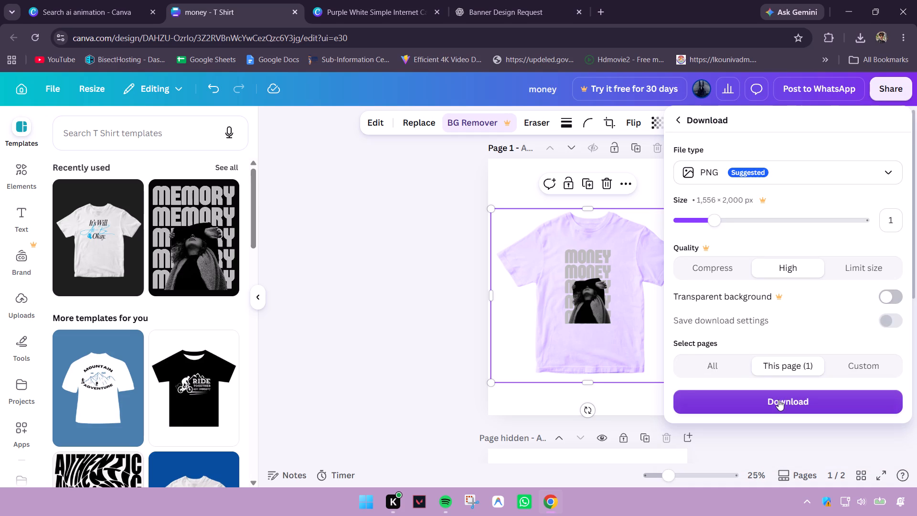
click(778, 400)
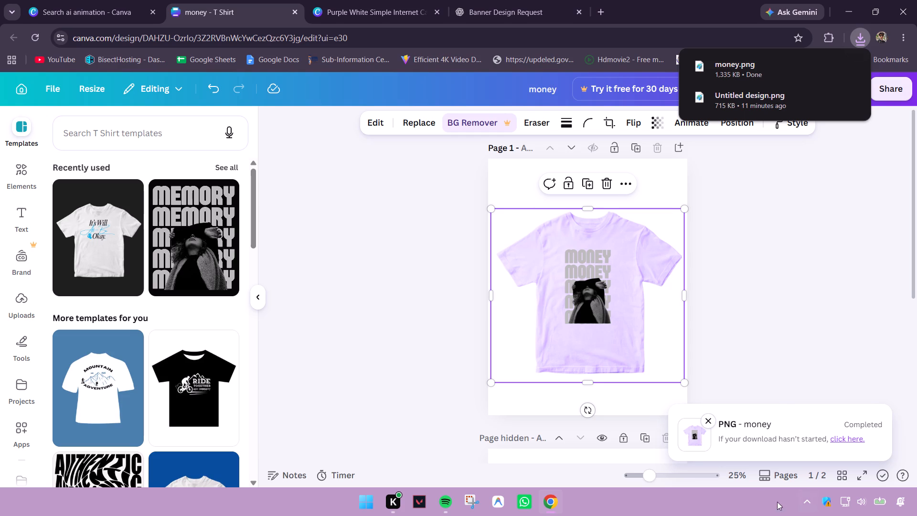
Browse the suggested T-shirt templates for further design ideas.
scroll(181, 401, down, 1)
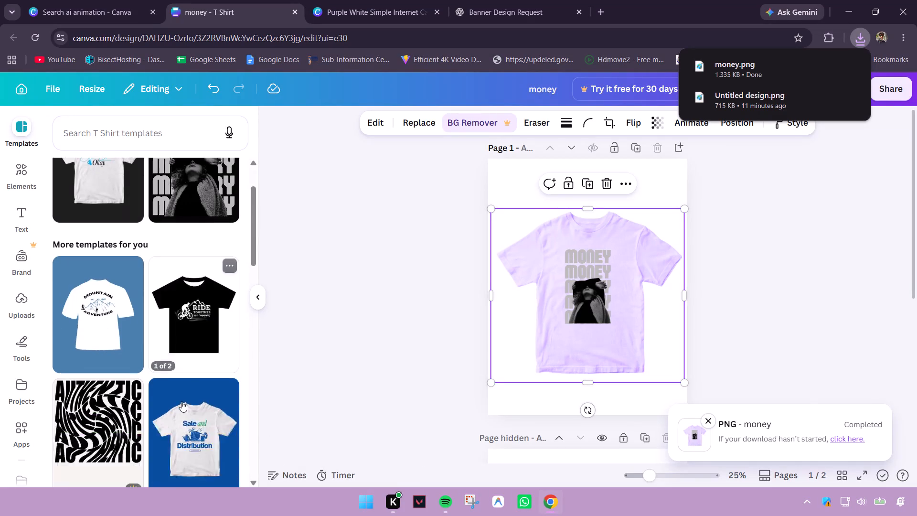
scroll(181, 401, down, 5)
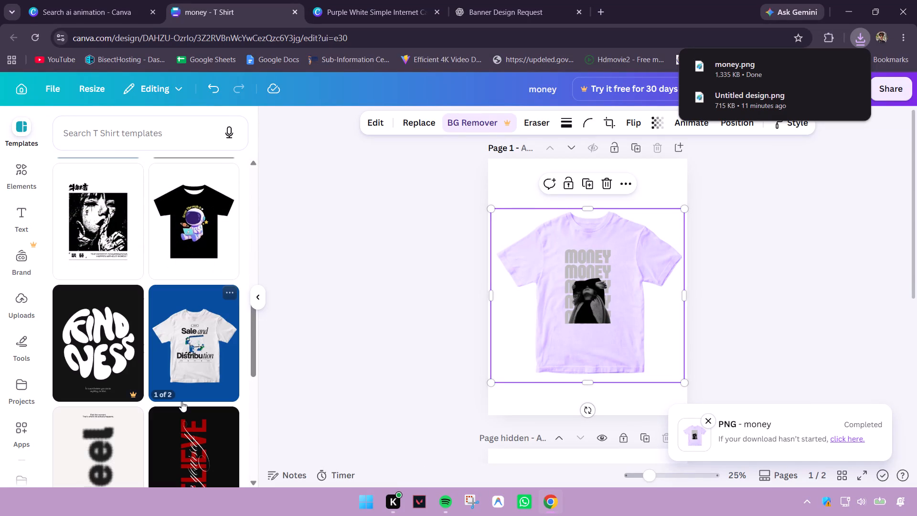
scroll(181, 401, down, 4)
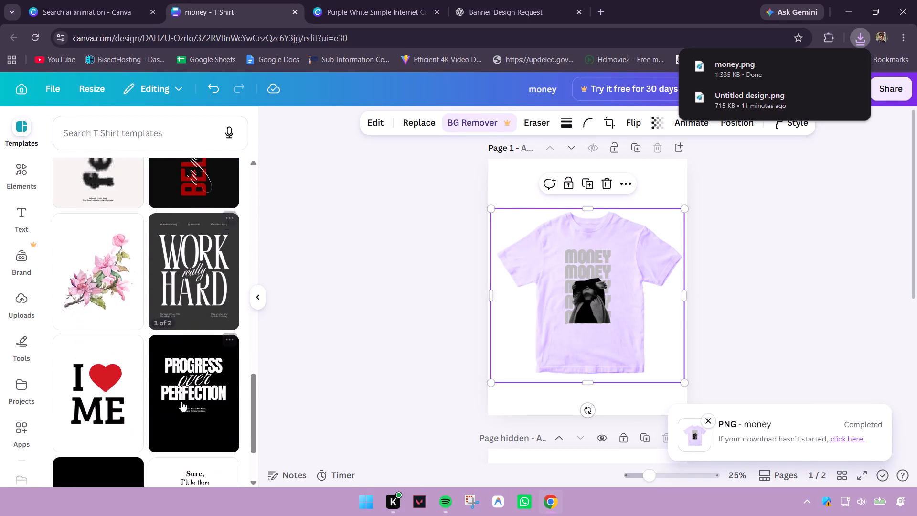
scroll(181, 401, down, 4)
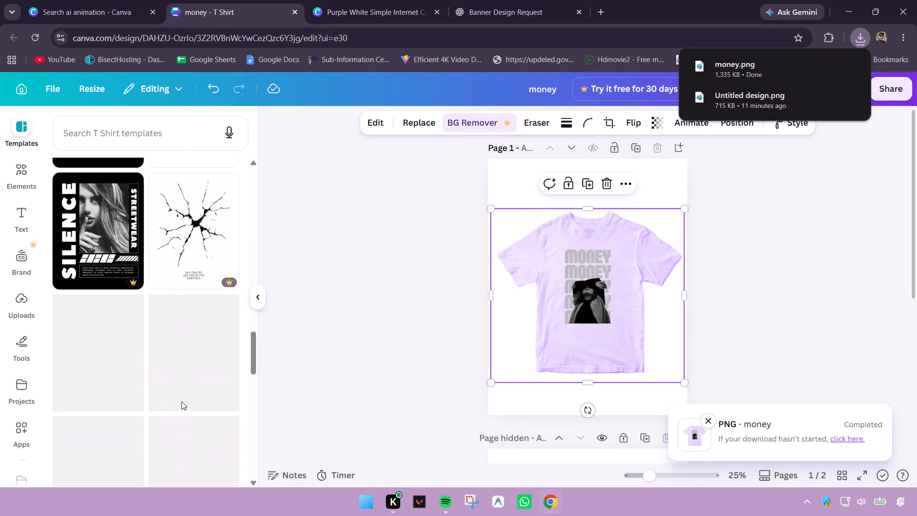
scroll(181, 401, down, 2)
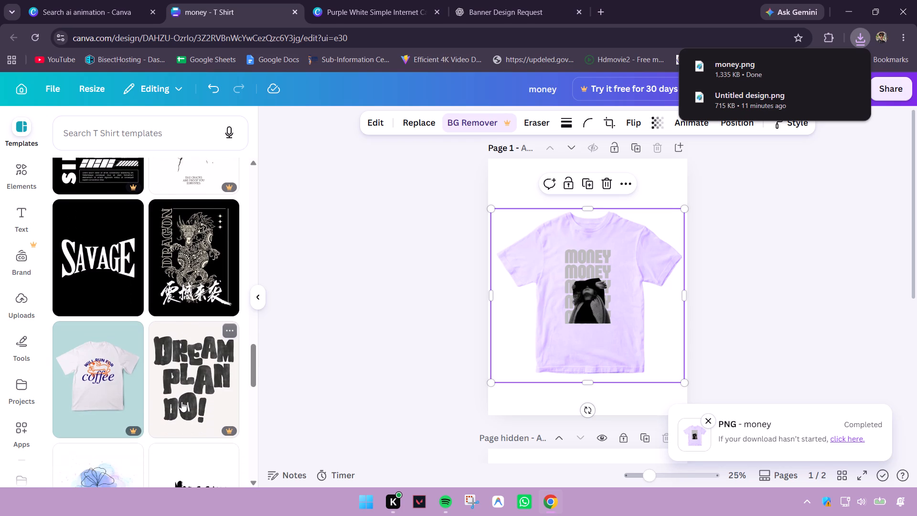
scroll(181, 401, down, 2)
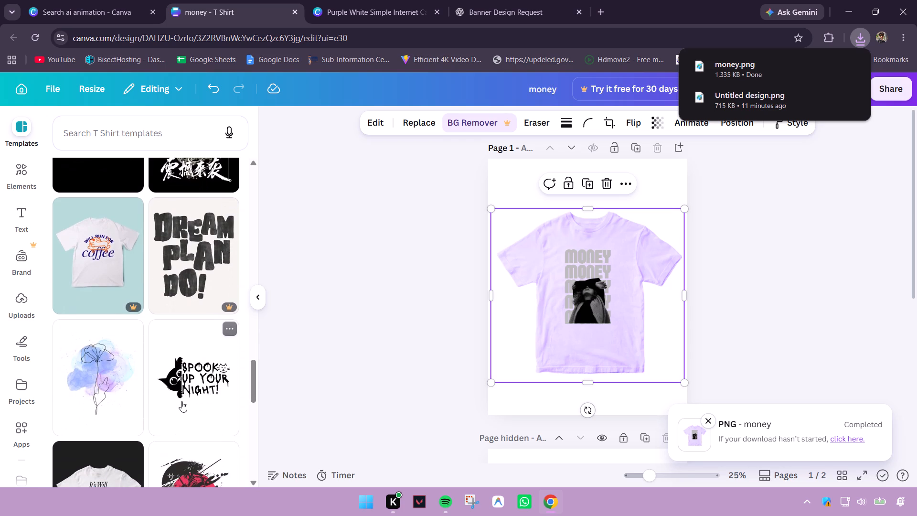
scroll(181, 401, down, 3)
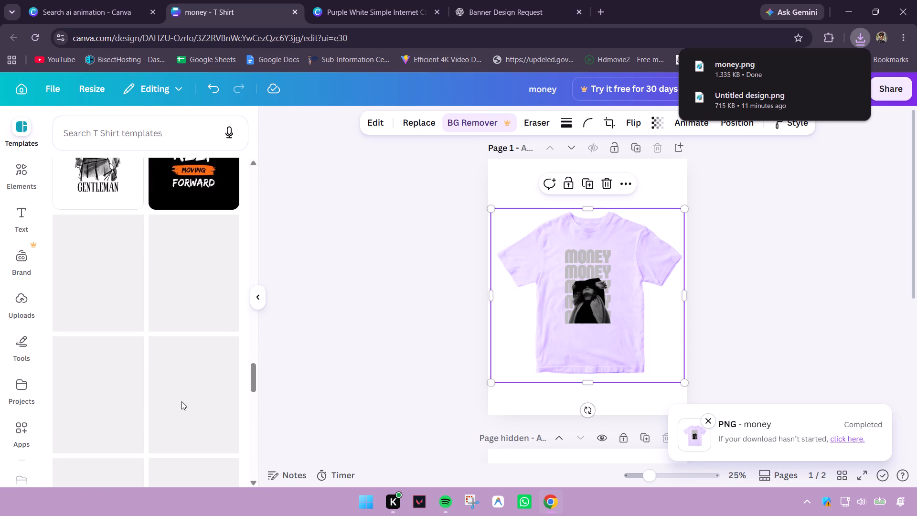
scroll(181, 401, down, 1)
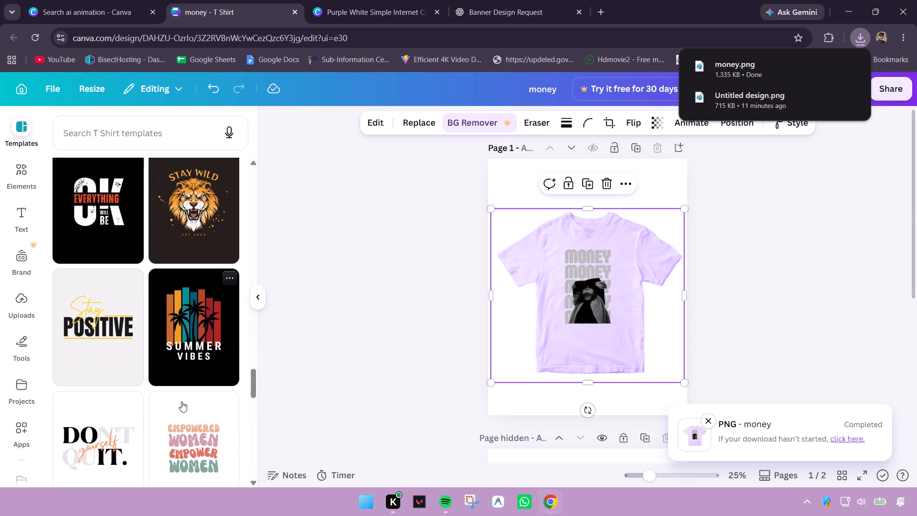
scroll(181, 401, down, 3)
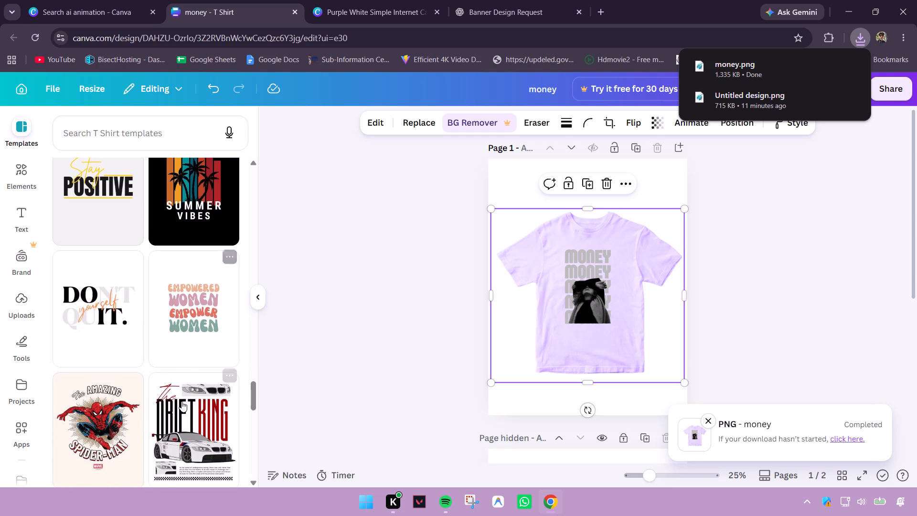
scroll(181, 401, down, 2)
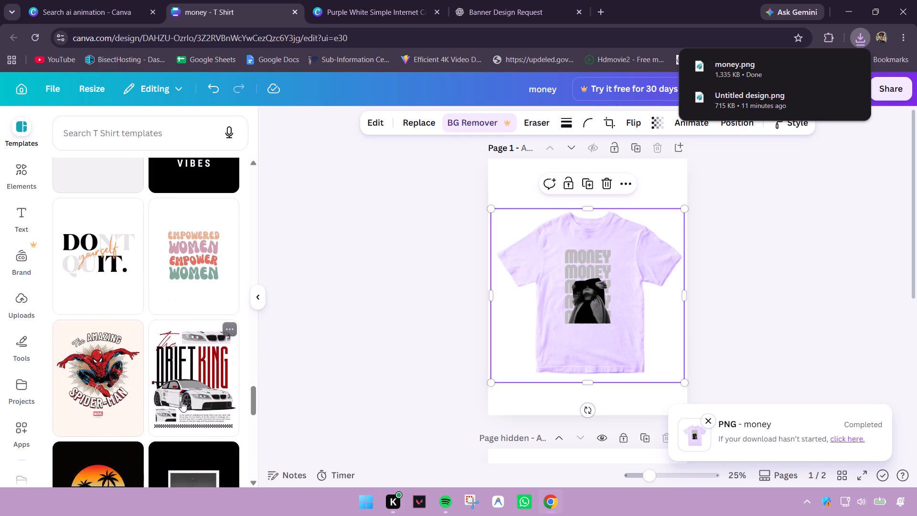
scroll(181, 401, down, 3)
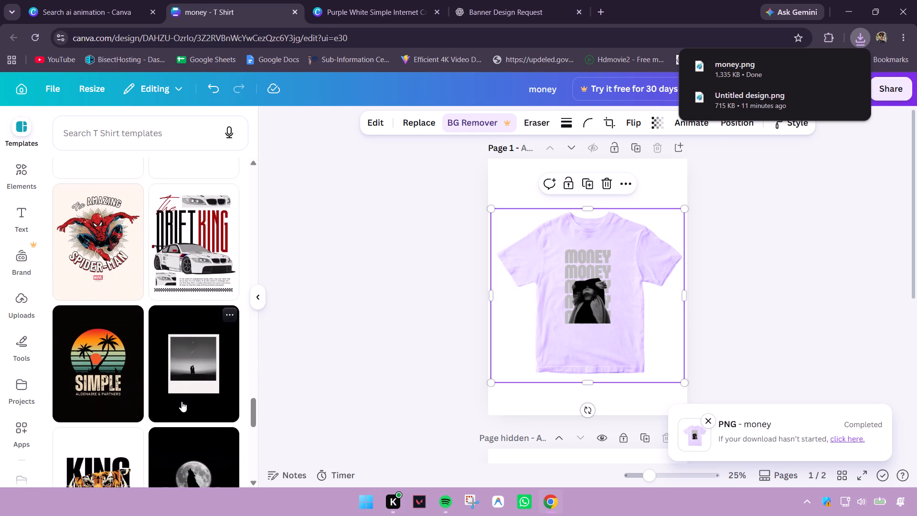
scroll(181, 401, down, 2)
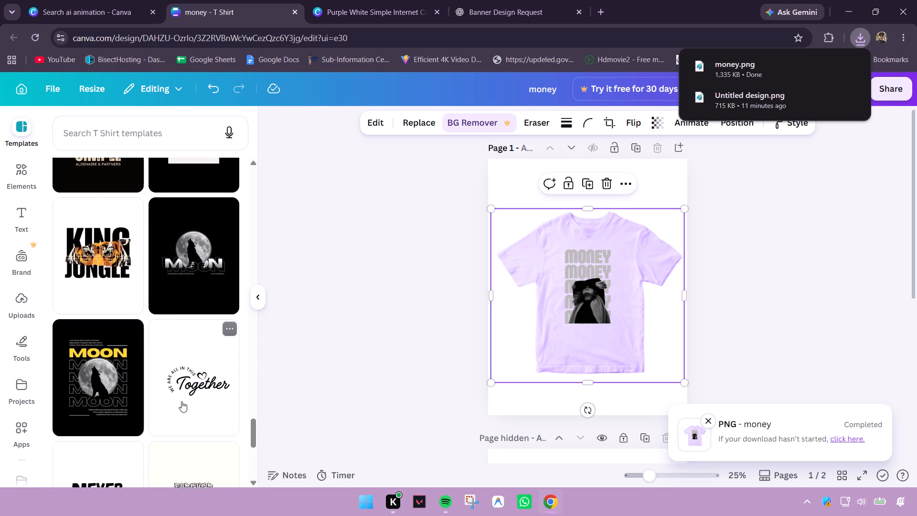
scroll(181, 401, down, 1)
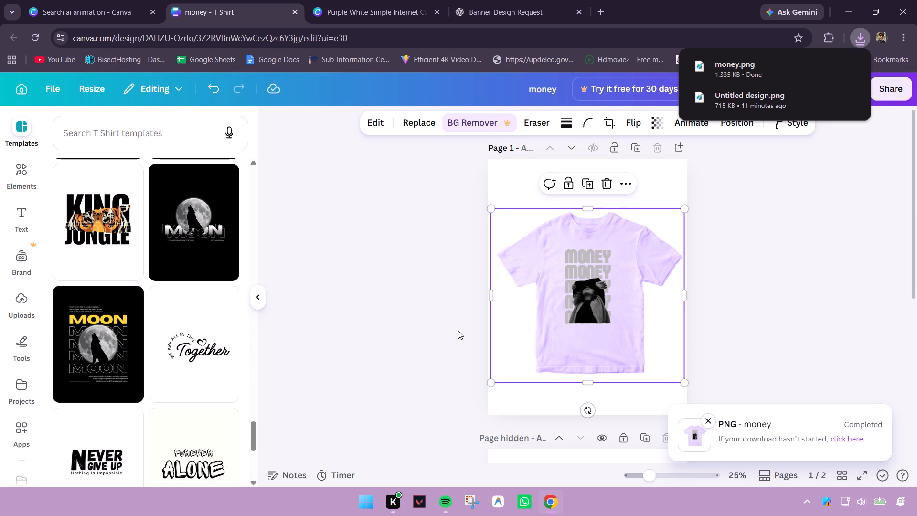
Unlock the "MONEY" group on the page 1 T-shirt and delete it.
scroll(599, 347, down, 1)
click(581, 214)
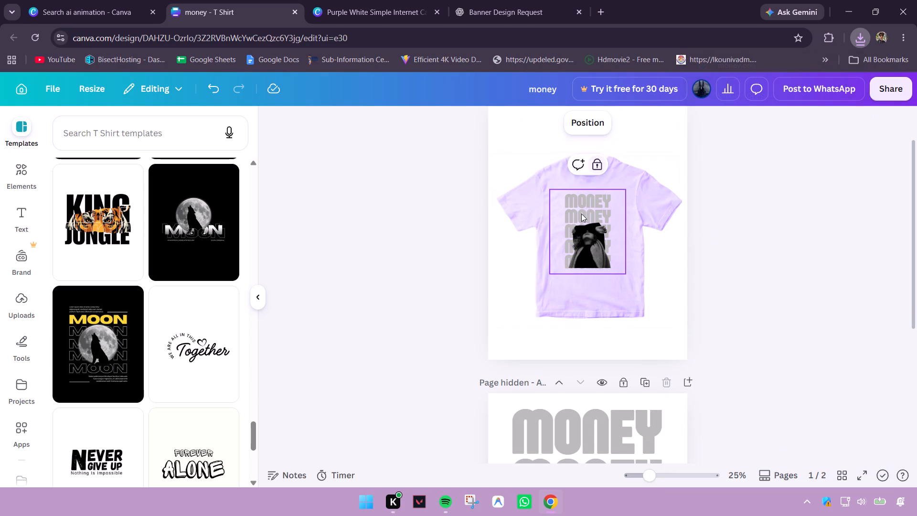
click(601, 161)
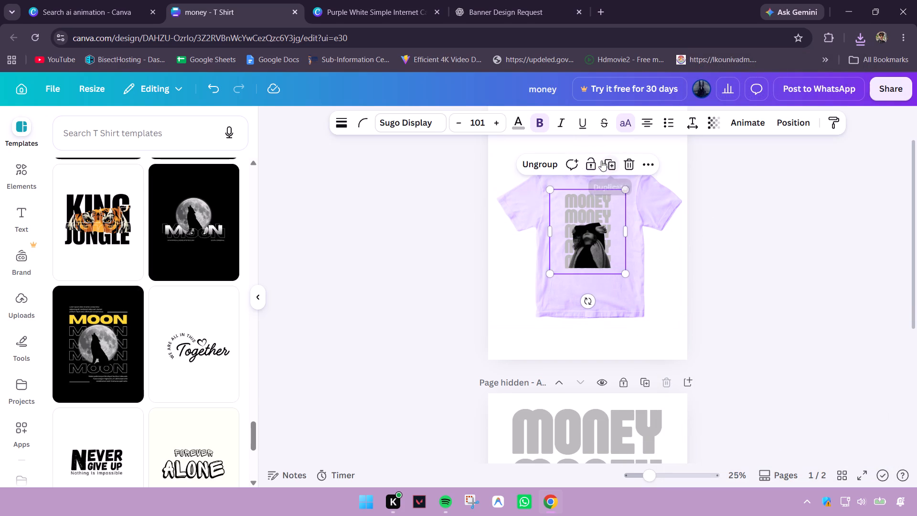
click(630, 170)
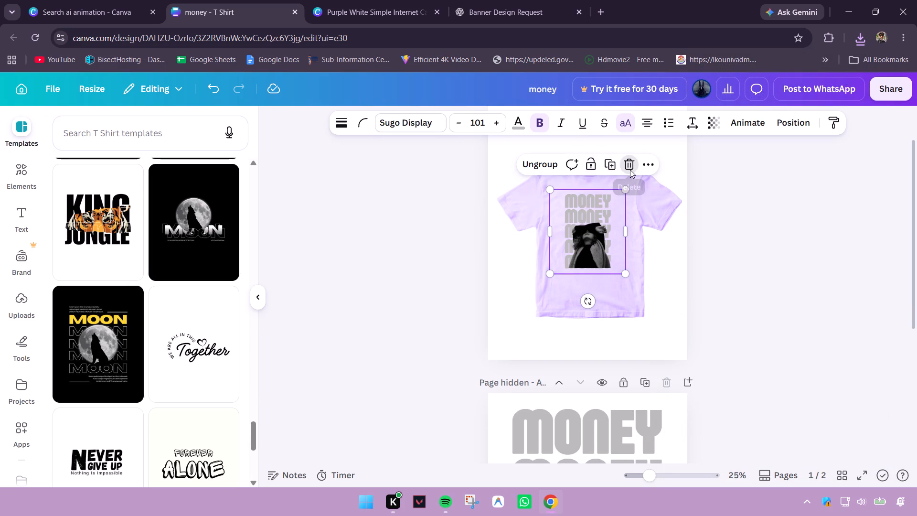
Look through the suggested T-shirt templates for another design to use on the shirt.
scroll(596, 310, down, 3)
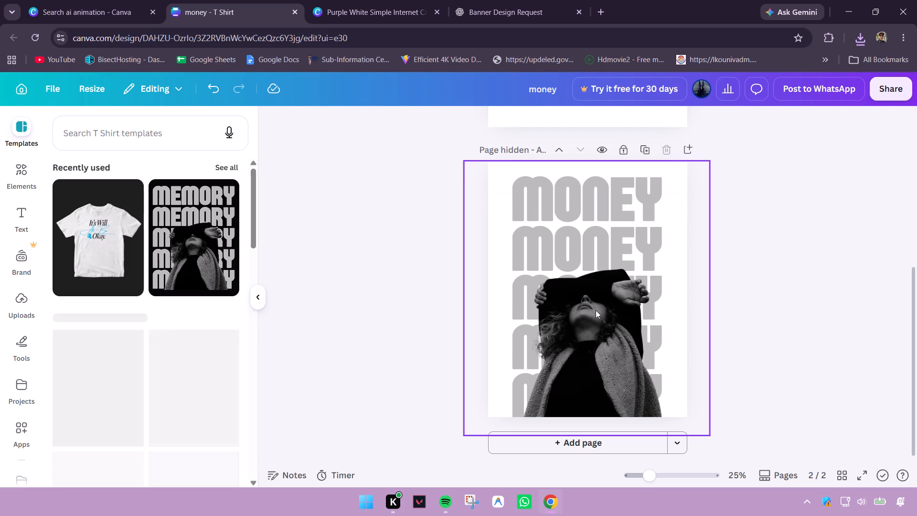
scroll(596, 310, down, 1)
scroll(149, 426, down, 3)
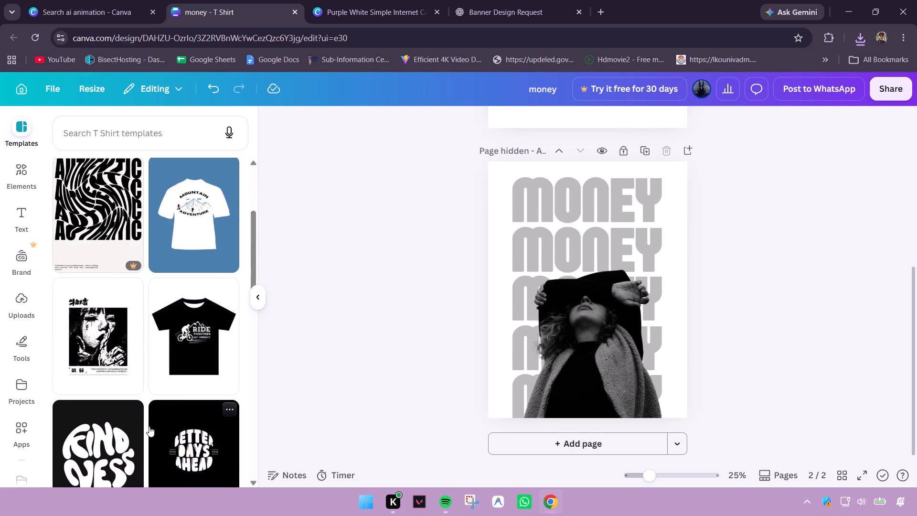
scroll(149, 426, down, 6)
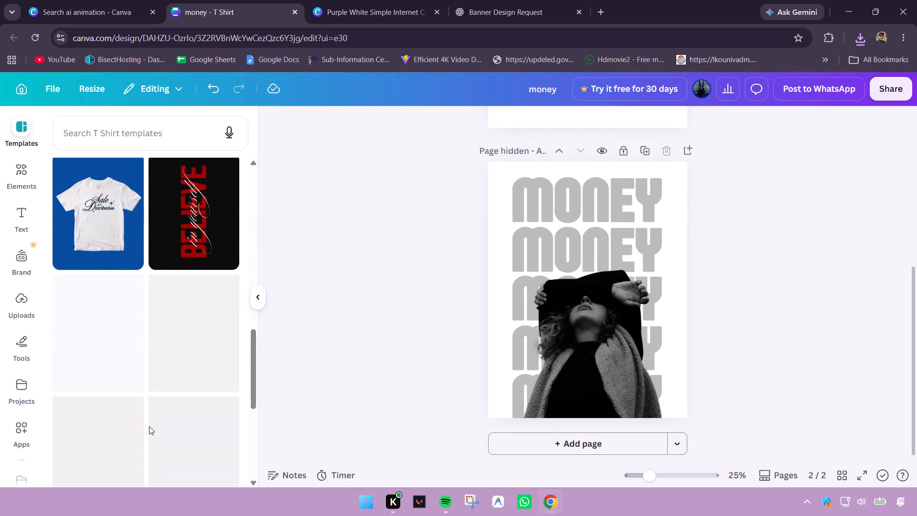
scroll(149, 426, down, 3)
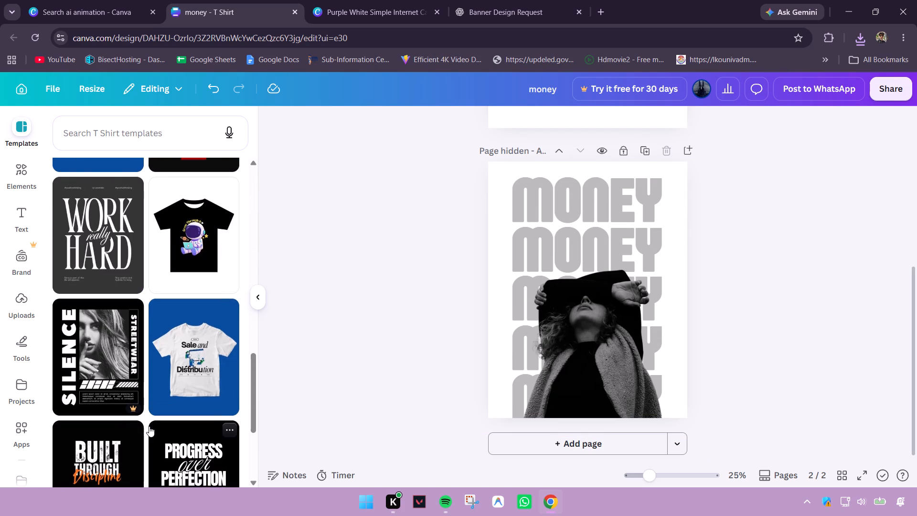
scroll(149, 426, down, 3)
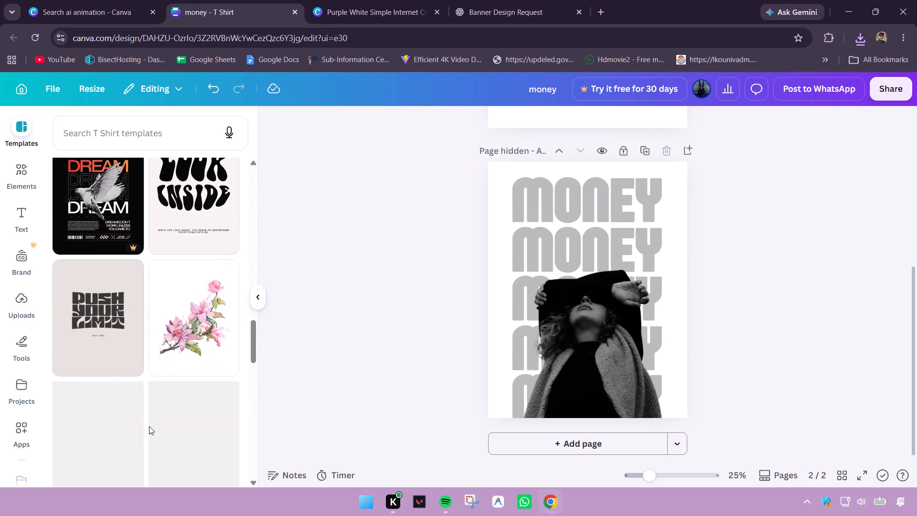
scroll(149, 426, down, 3)
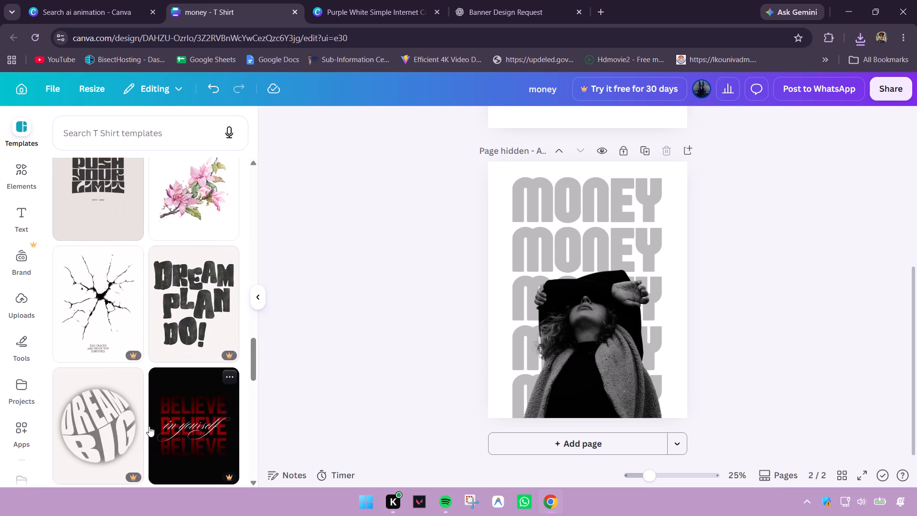
scroll(149, 426, down, 4)
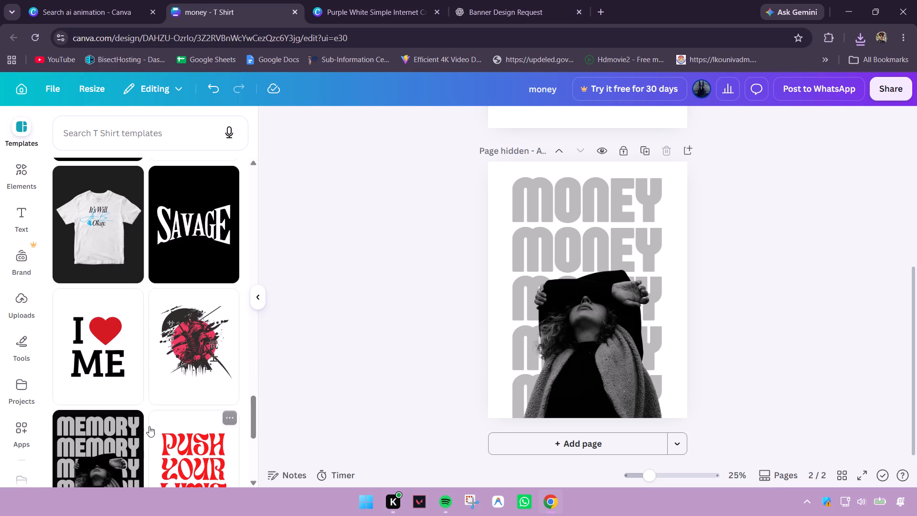
scroll(149, 426, down, 4)
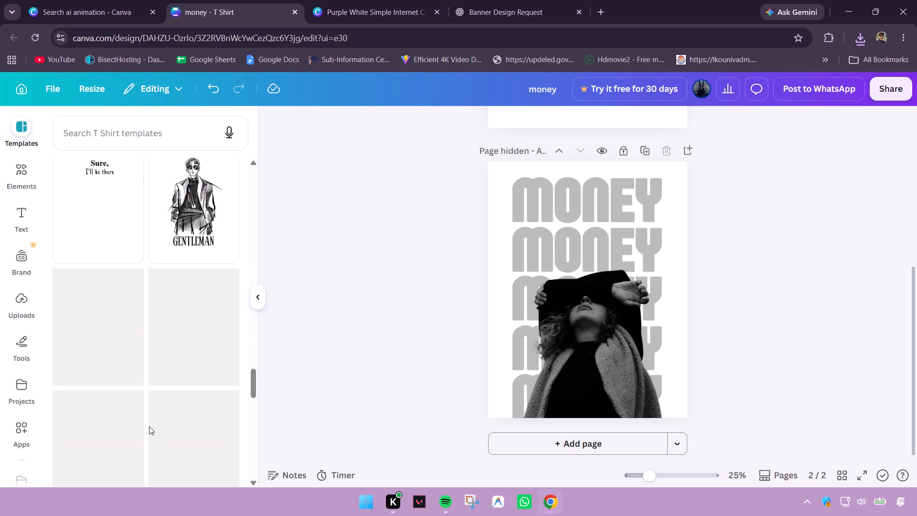
scroll(149, 426, down, 4)
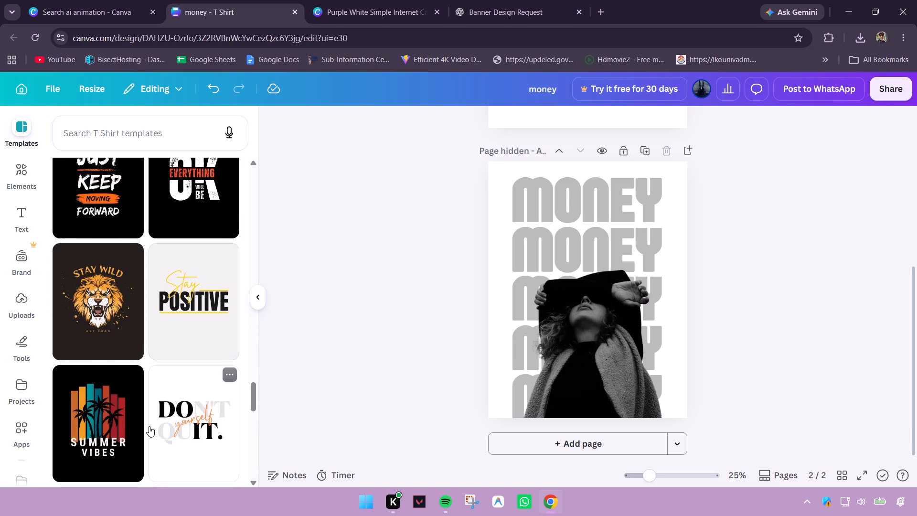
scroll(149, 426, down, 6)
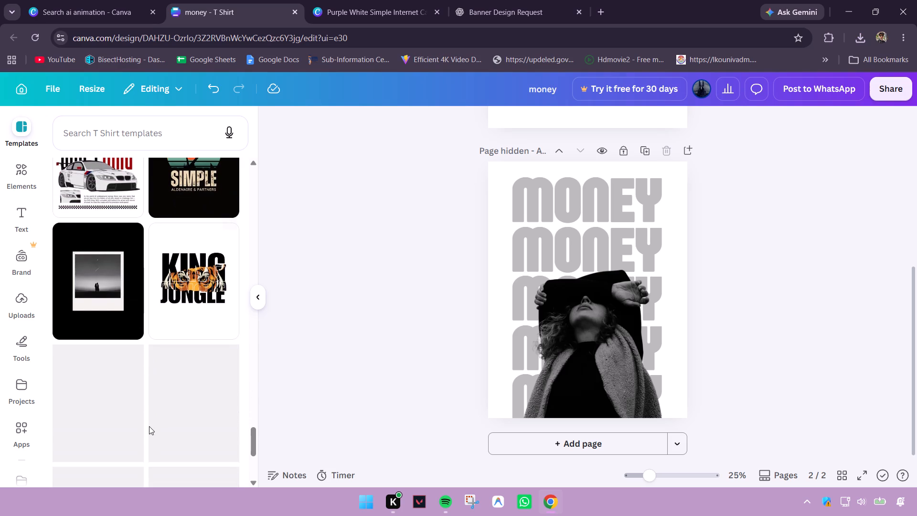
scroll(149, 426, down, 4)
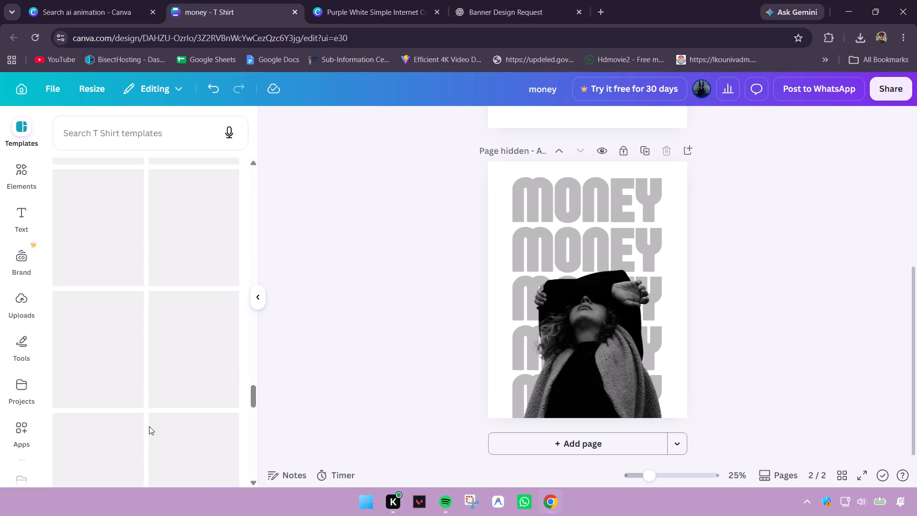
scroll(149, 426, down, 1)
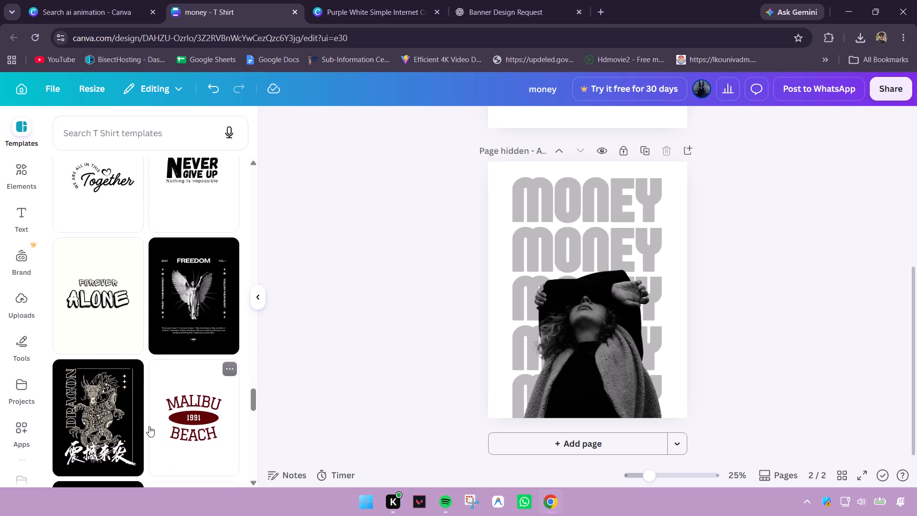
scroll(149, 426, down, 2)
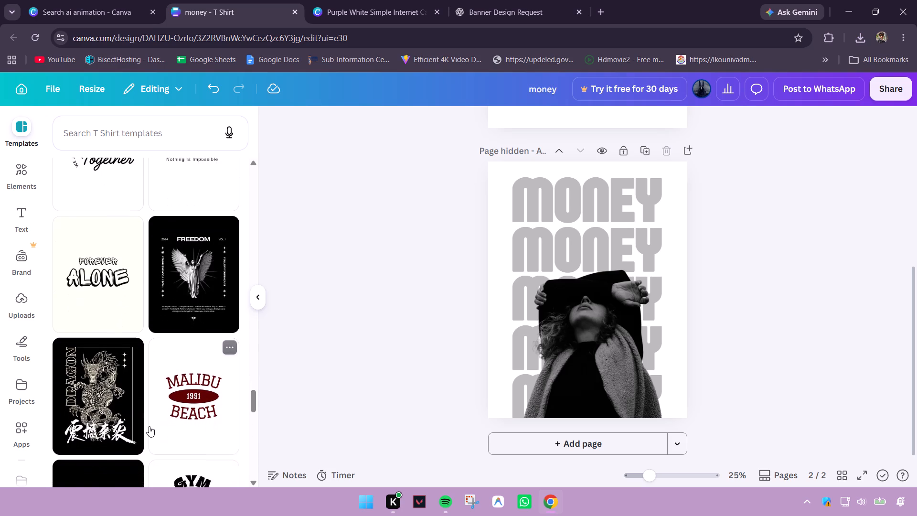
scroll(149, 426, down, 5)
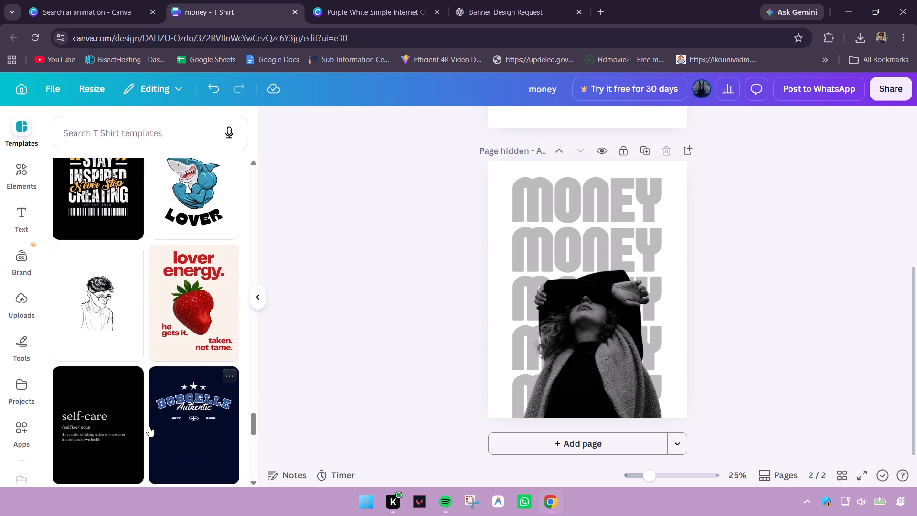
scroll(149, 426, down, 4)
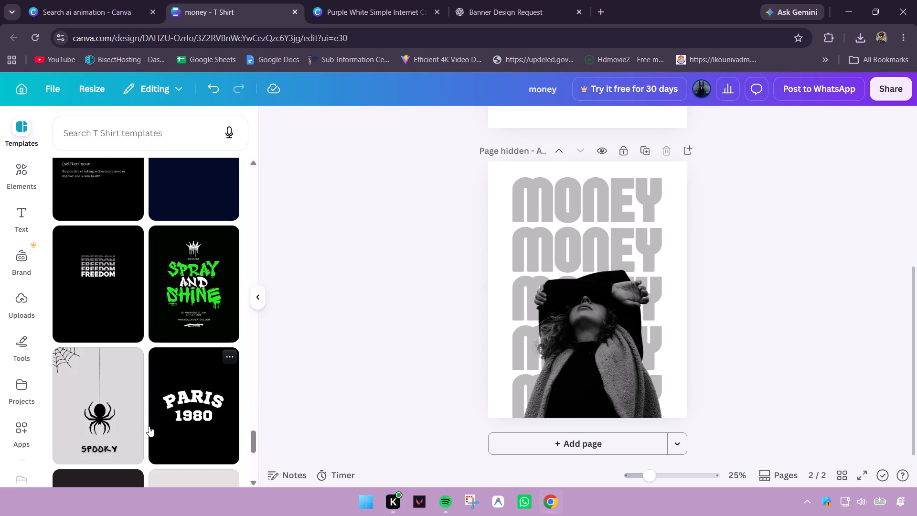
scroll(149, 426, down, 3)
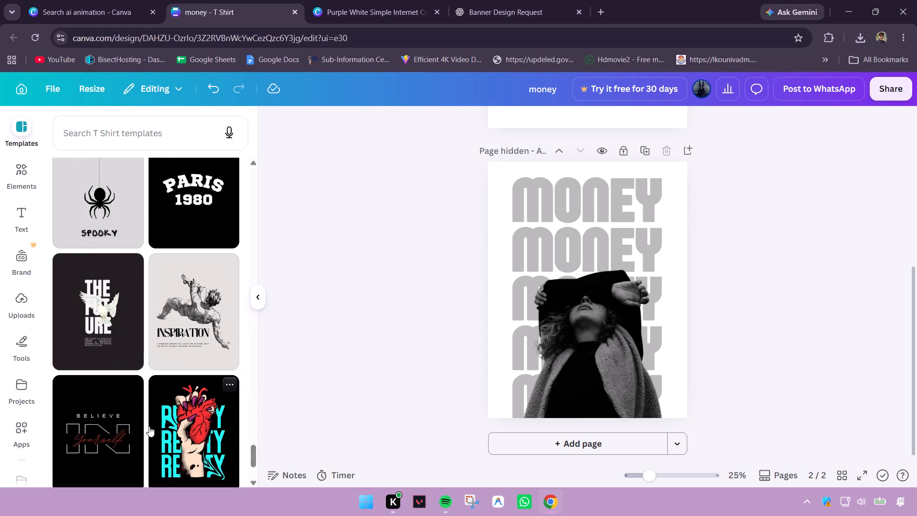
scroll(149, 426, down, 3)
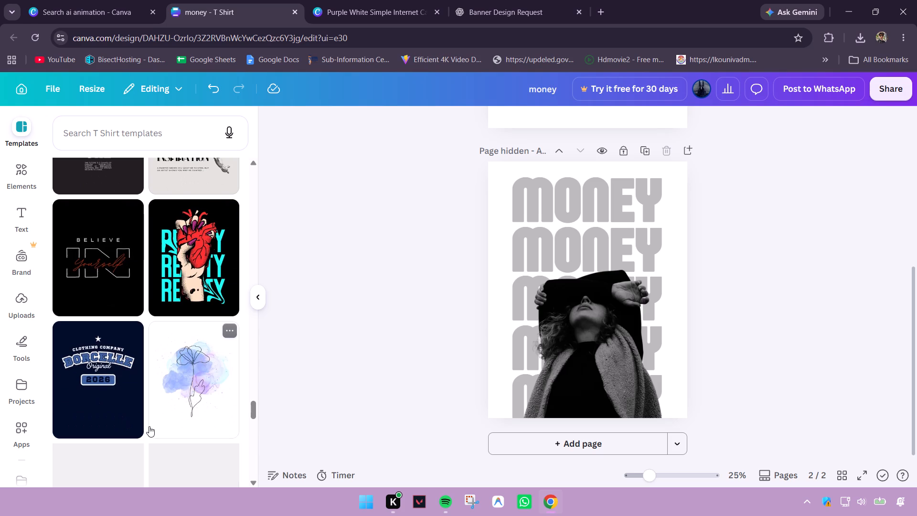
scroll(149, 426, down, 2)
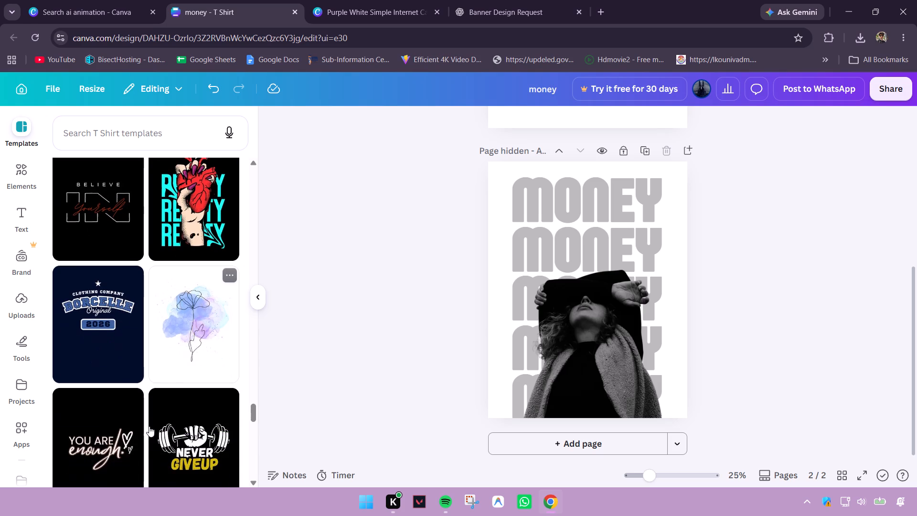
scroll(149, 426, down, 1)
scroll(149, 426, up, 1)
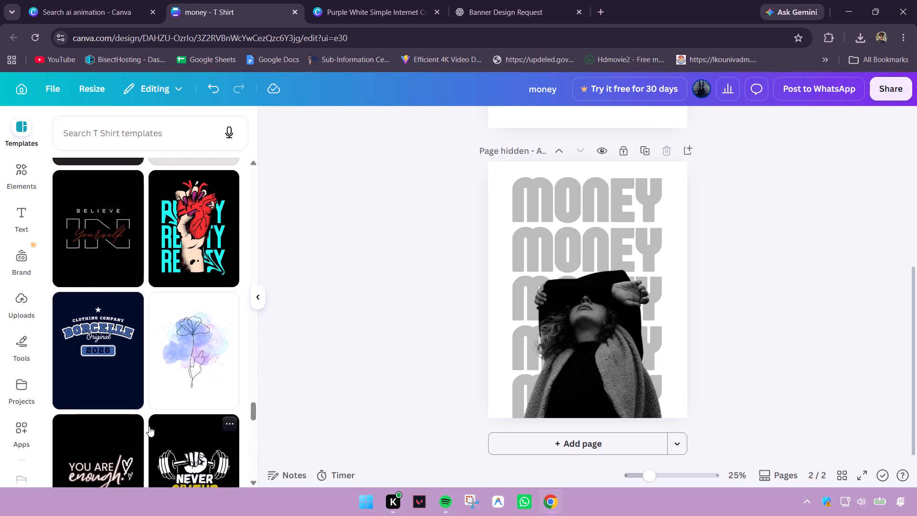
Open the red and blue heart streetwear T-shirt template and look through its similar designs to the end of the list.
click(189, 233)
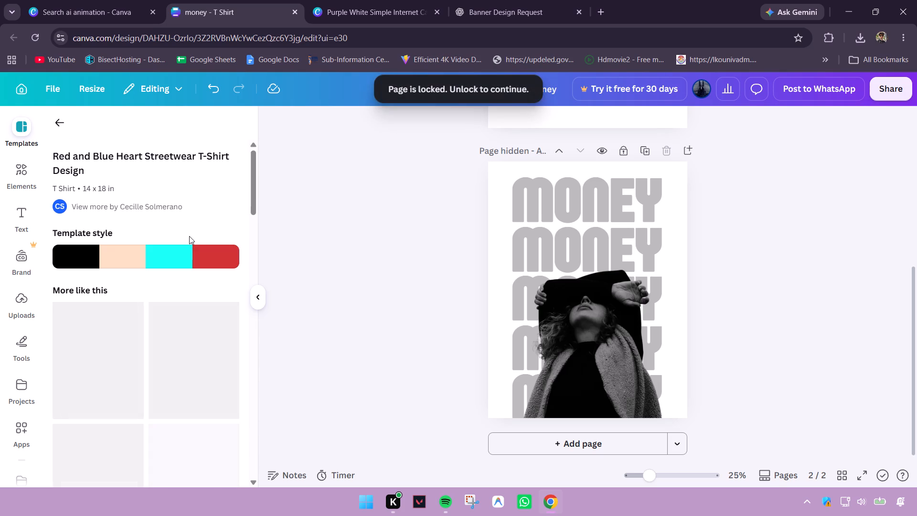
scroll(208, 441, down, 2)
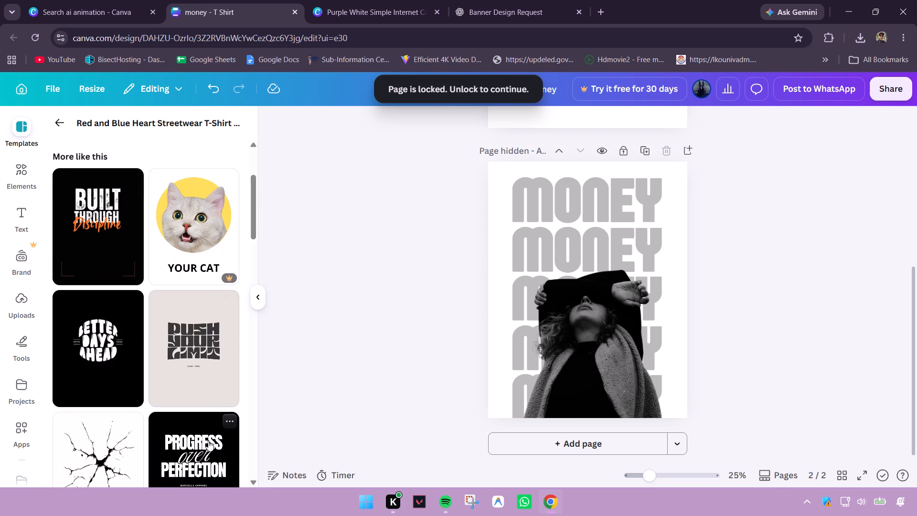
scroll(208, 441, down, 6)
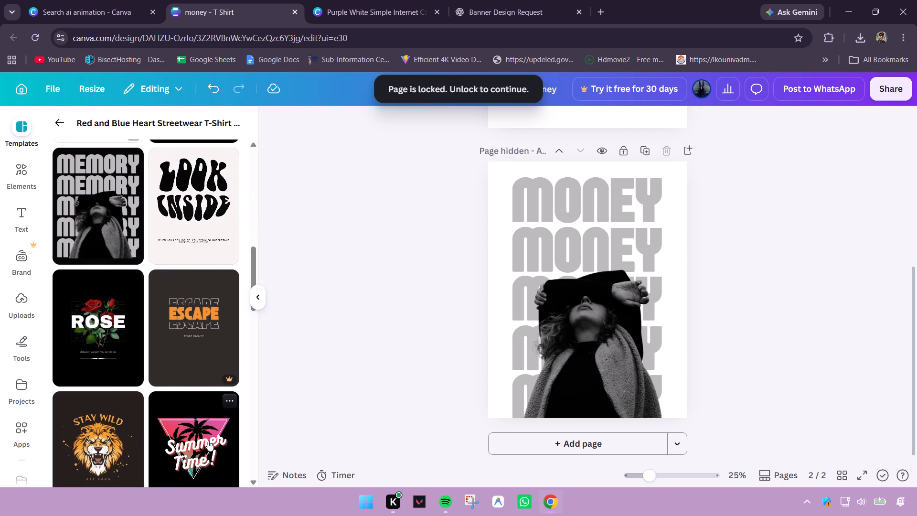
scroll(208, 441, down, 4)
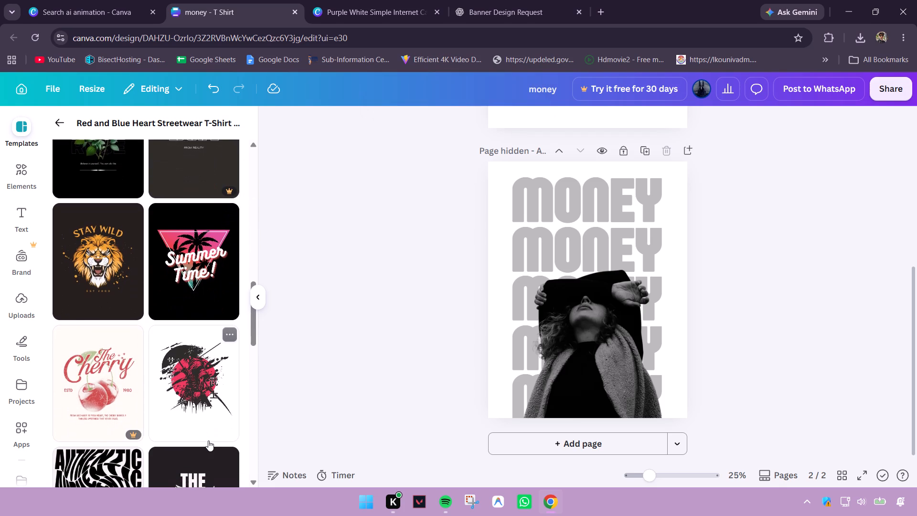
scroll(208, 441, down, 4)
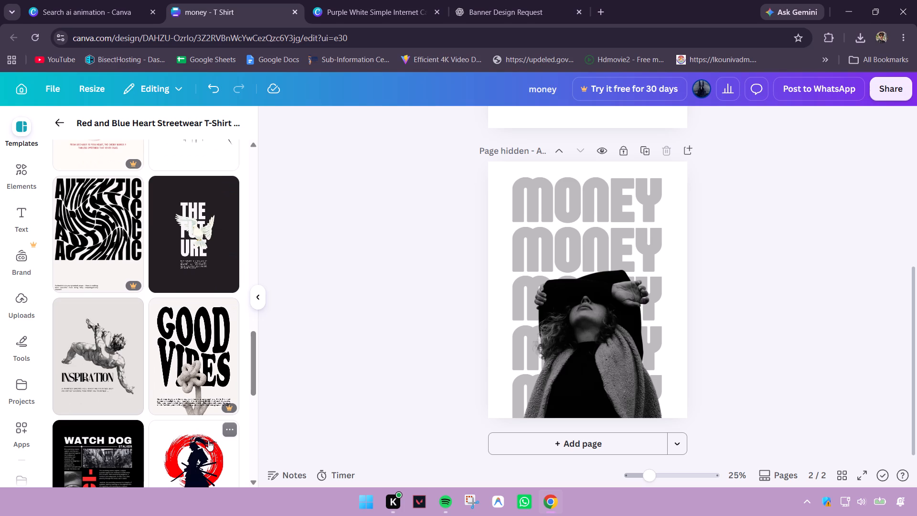
scroll(208, 441, down, 3)
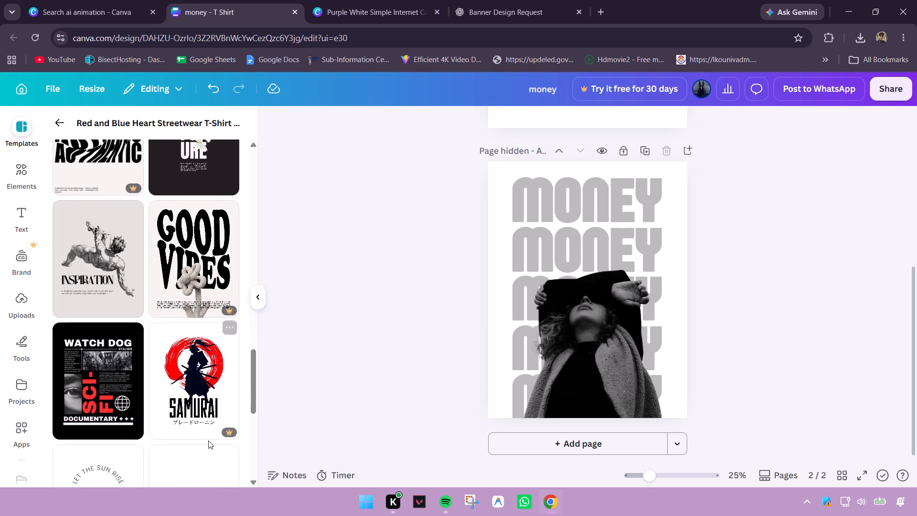
scroll(208, 441, down, 2)
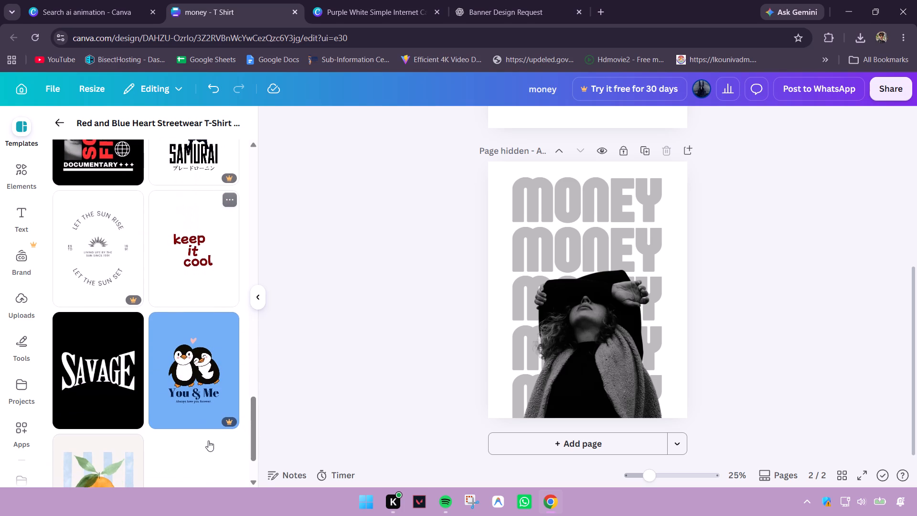
scroll(208, 441, down, 3)
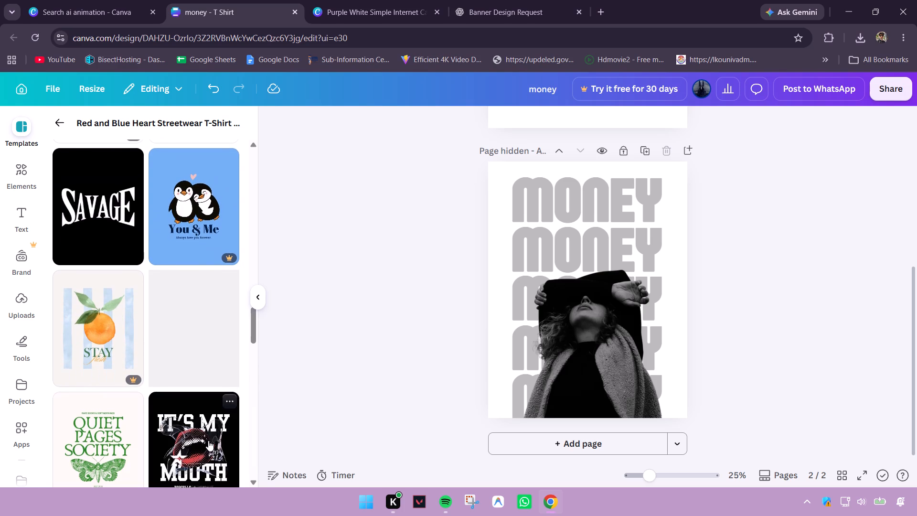
scroll(208, 441, down, 1)
scroll(208, 441, up, 9)
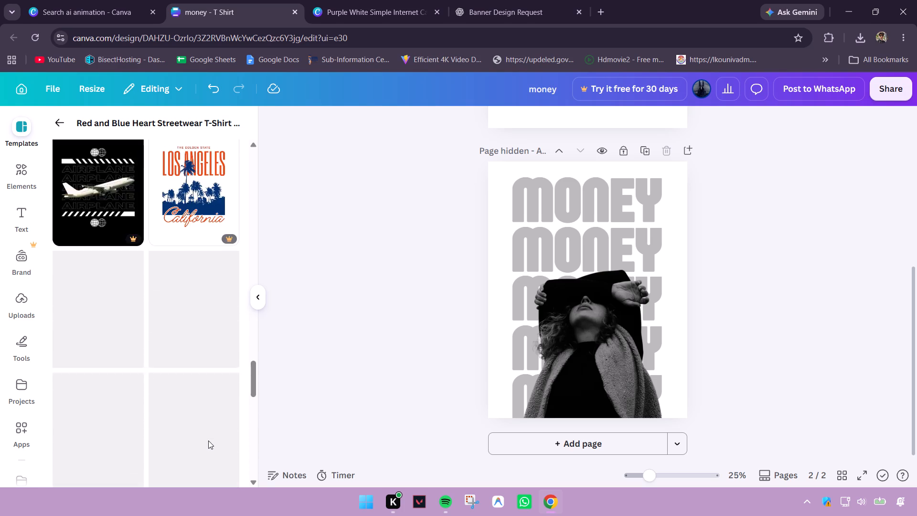
scroll(208, 441, up, 3)
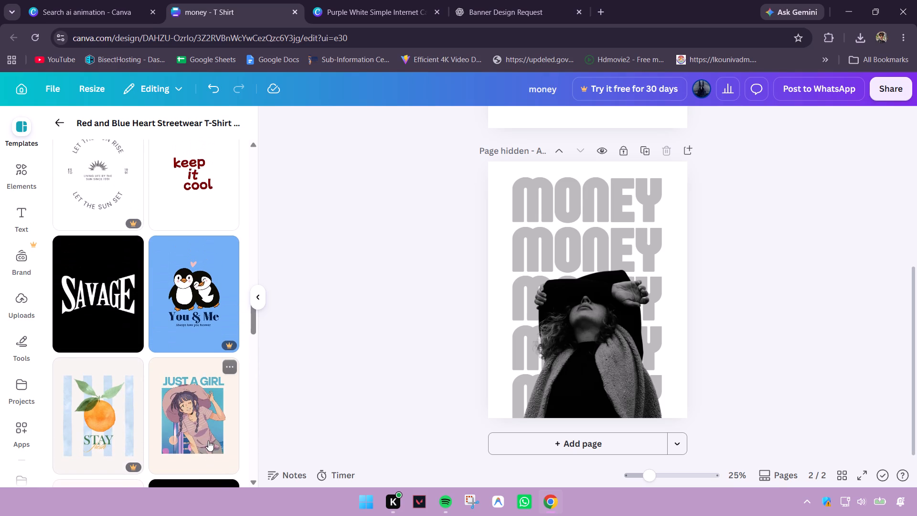
scroll(208, 441, down, 1)
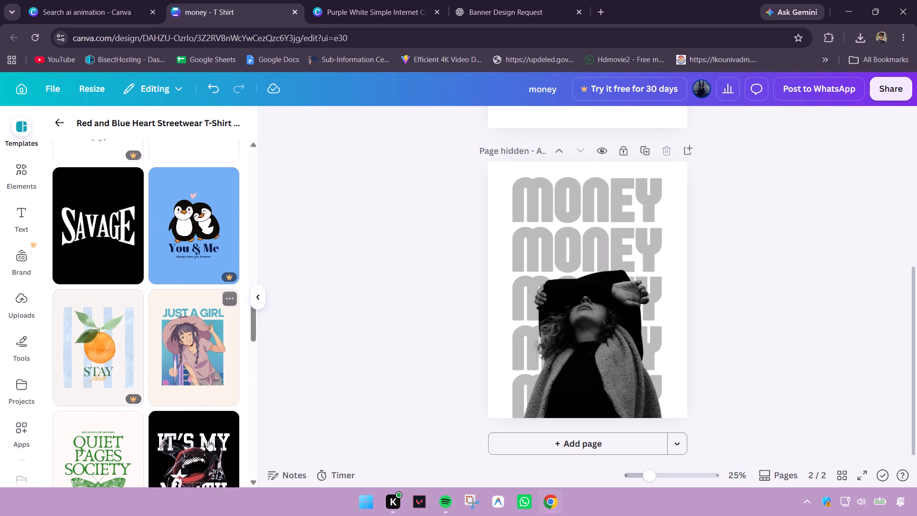
scroll(208, 441, down, 4)
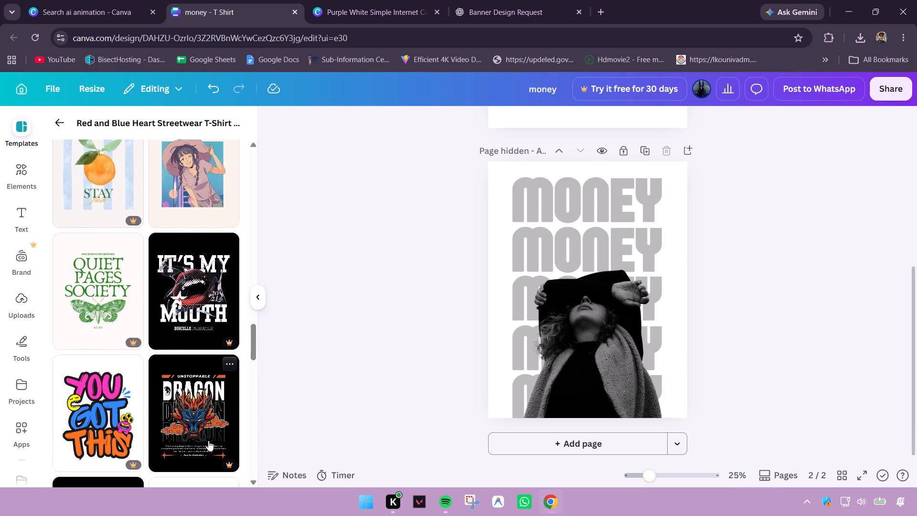
scroll(208, 441, down, 1)
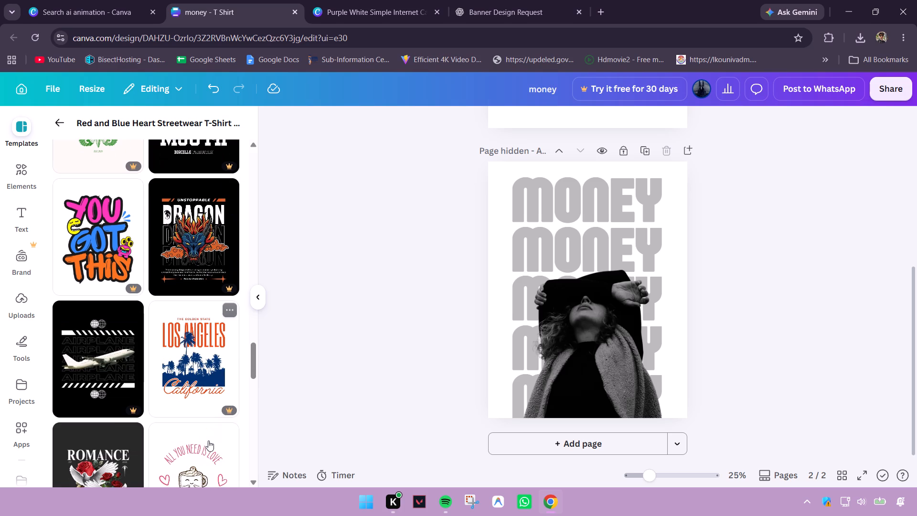
scroll(208, 441, down, 3)
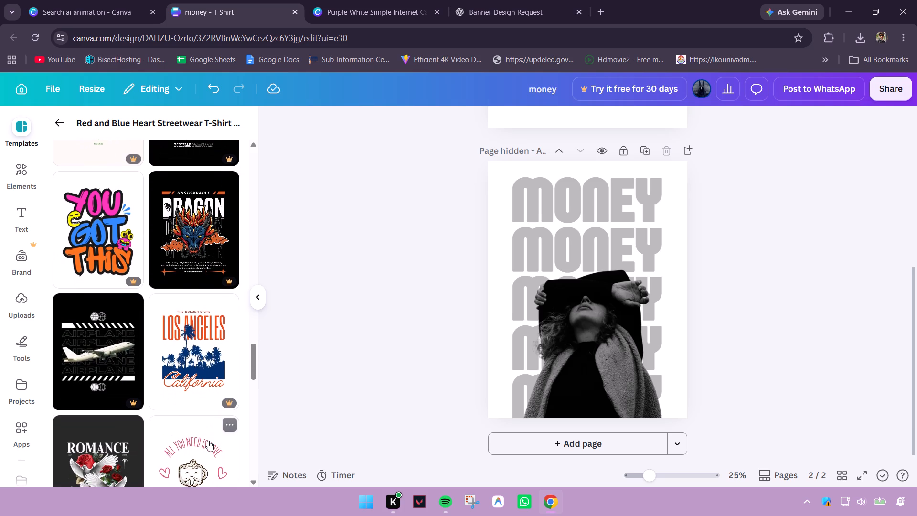
scroll(208, 441, down, 2)
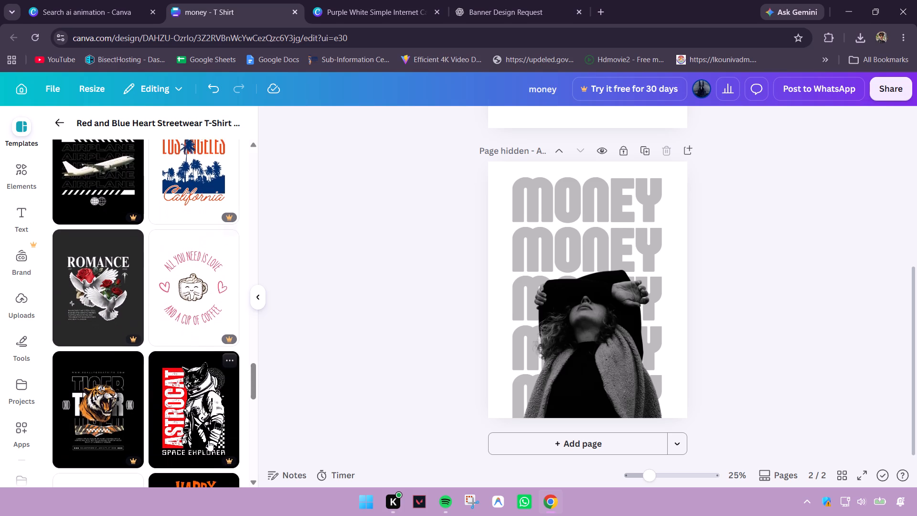
scroll(208, 441, down, 2)
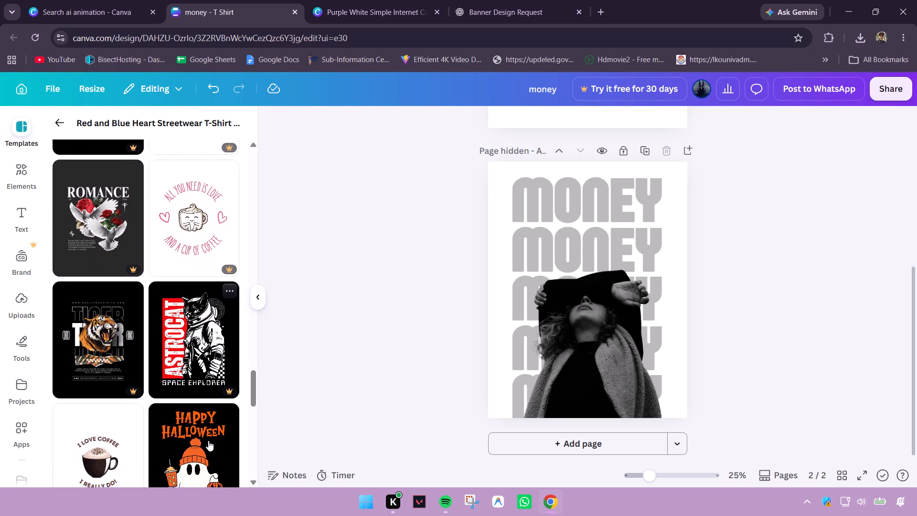
scroll(208, 441, down, 1)
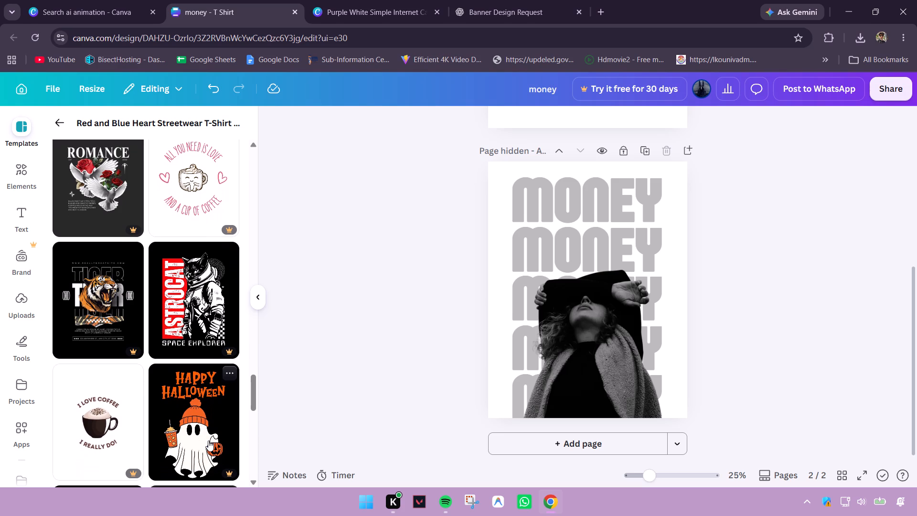
scroll(208, 441, down, 2)
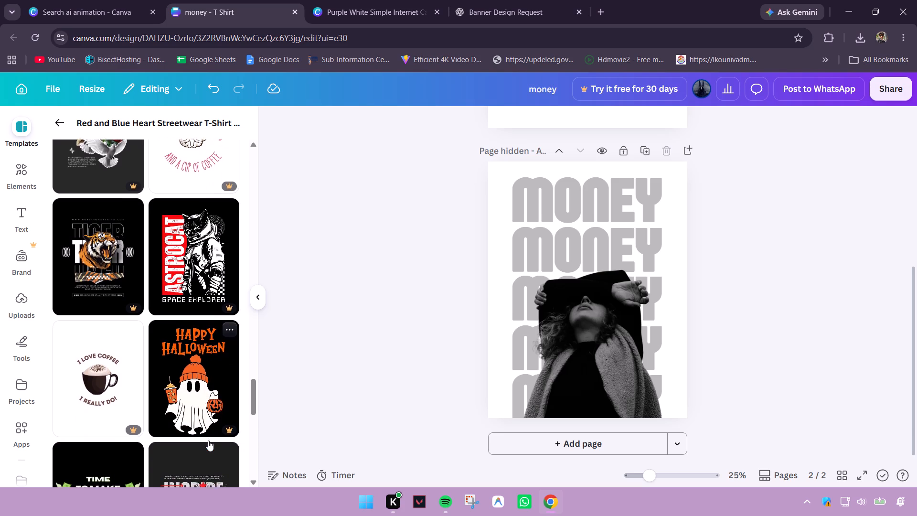
scroll(208, 441, down, 2)
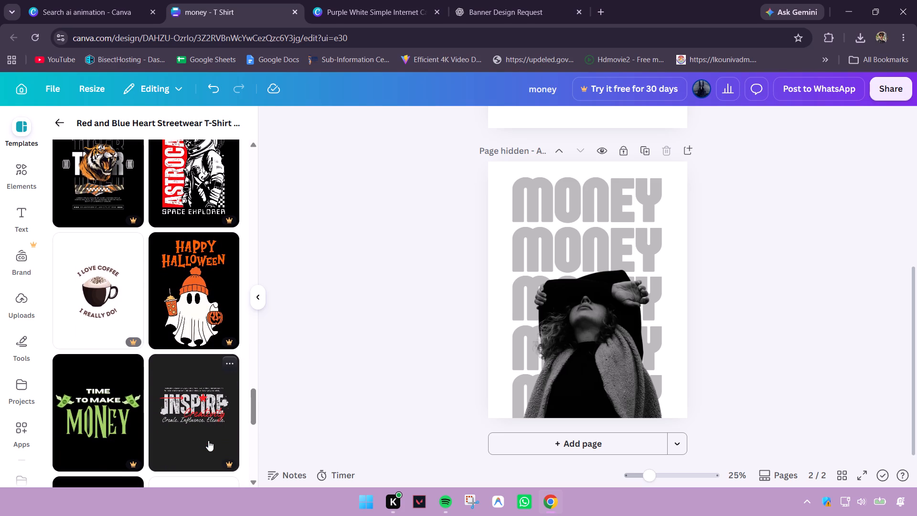
scroll(208, 441, down, 1)
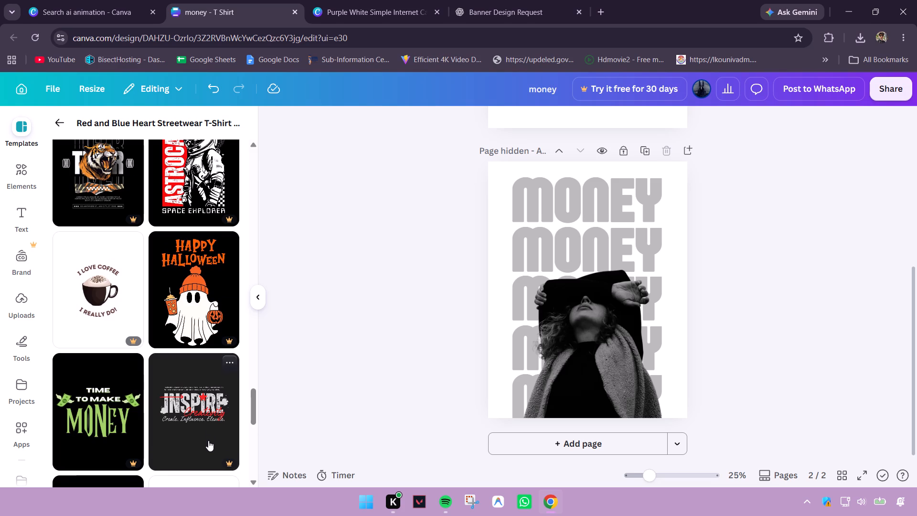
scroll(208, 441, down, 3)
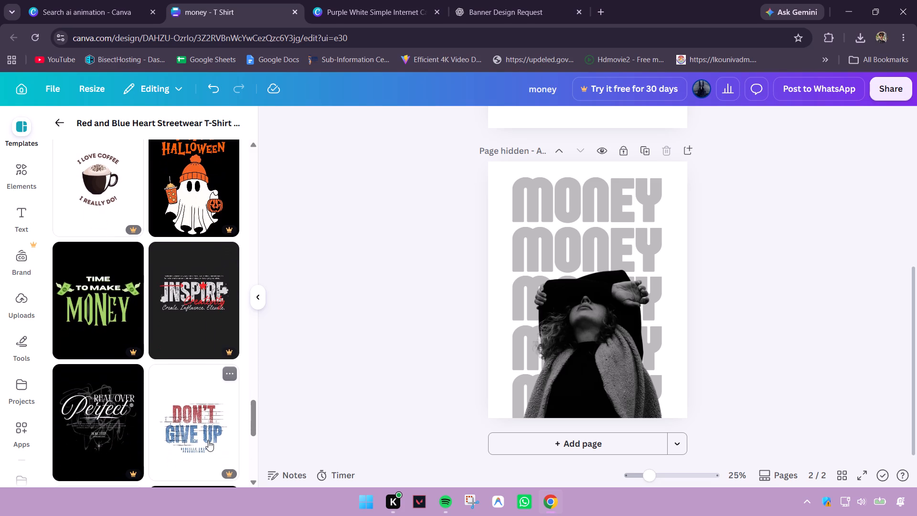
scroll(208, 441, down, 3)
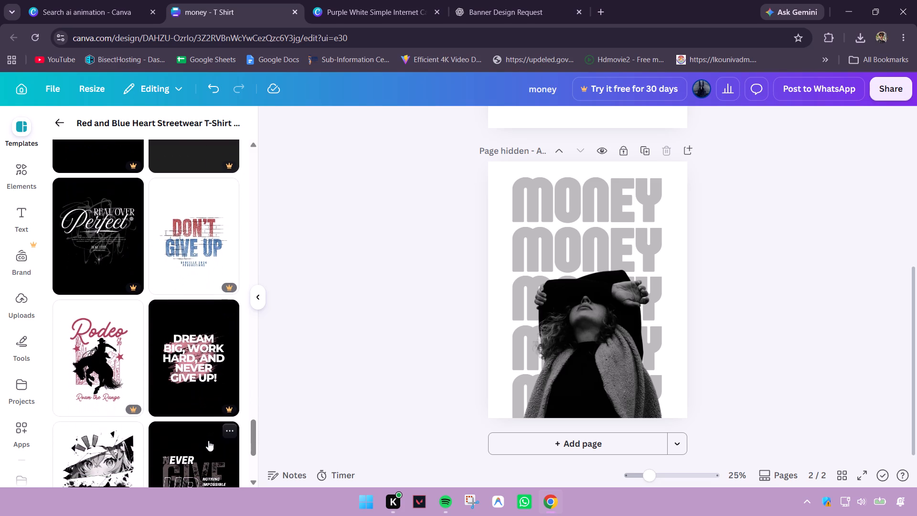
scroll(208, 441, down, 2)
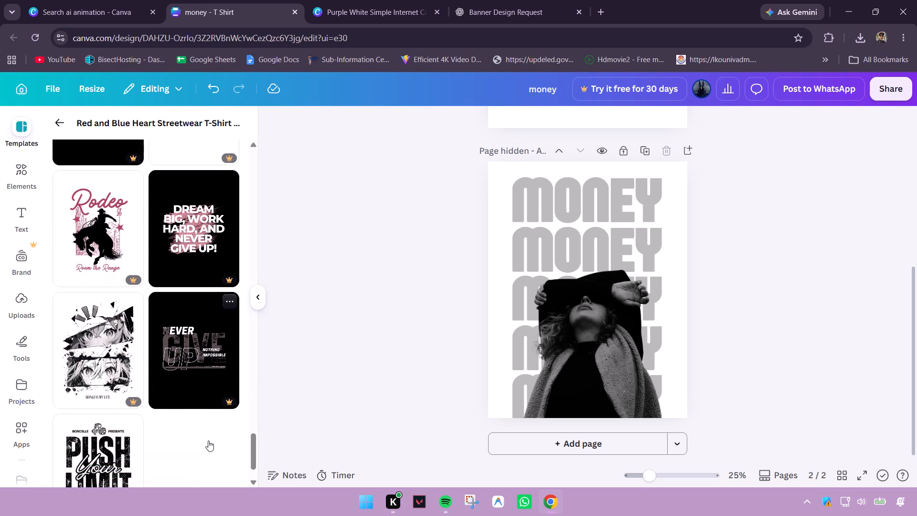
scroll(208, 441, down, 3)
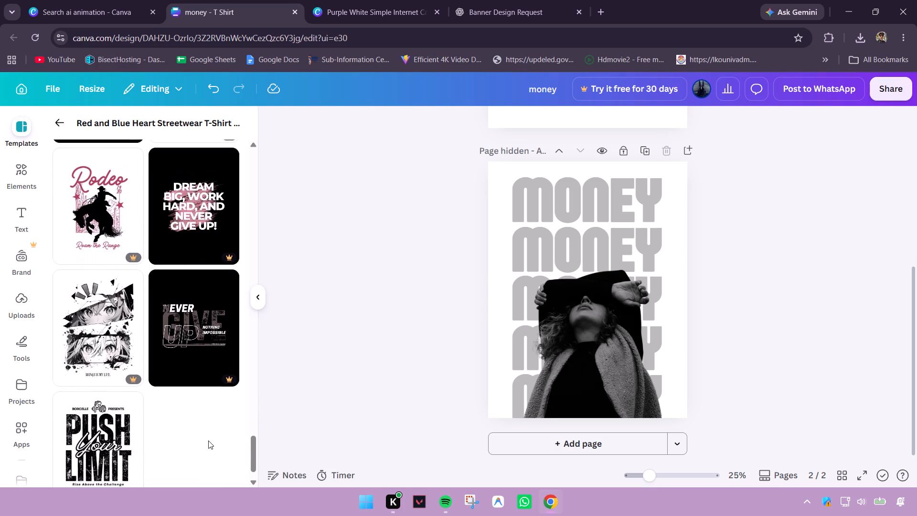
scroll(208, 441, down, 1)
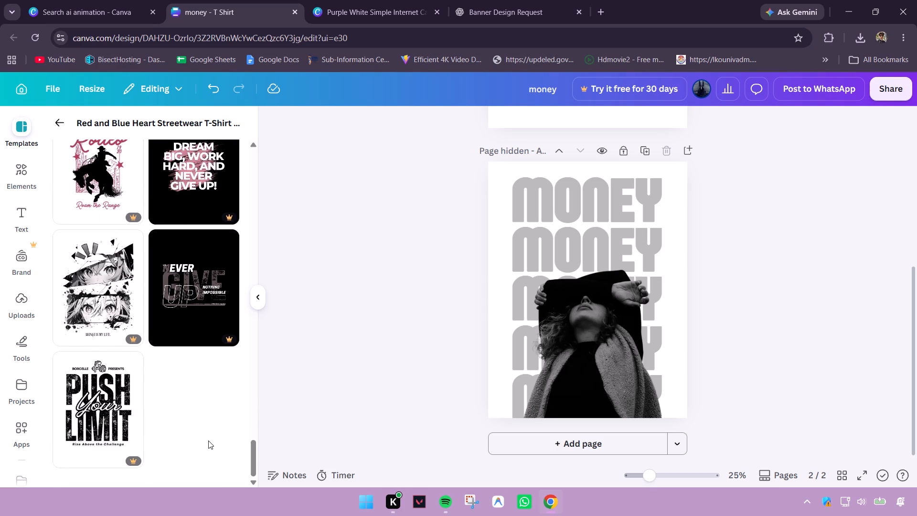
Review the similar T-shirt designs again, going back up to the heart template's details.
scroll(208, 441, up, 3)
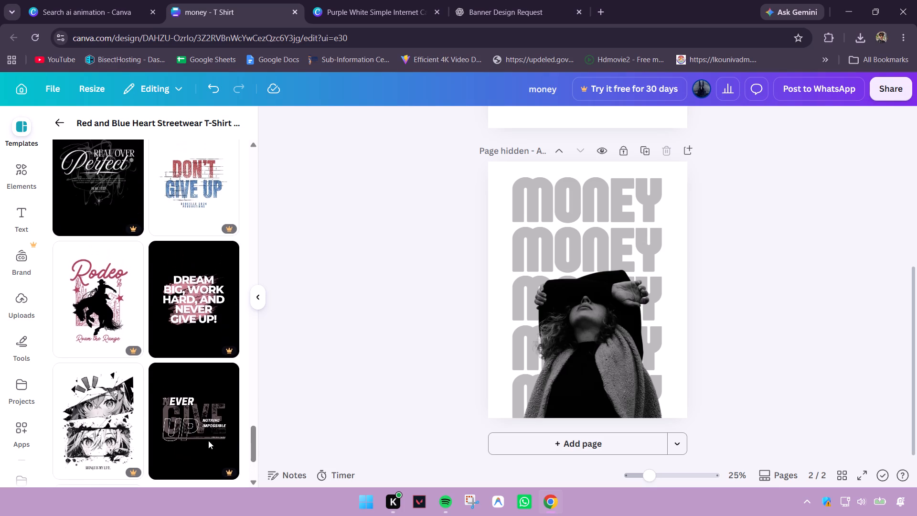
scroll(208, 441, up, 4)
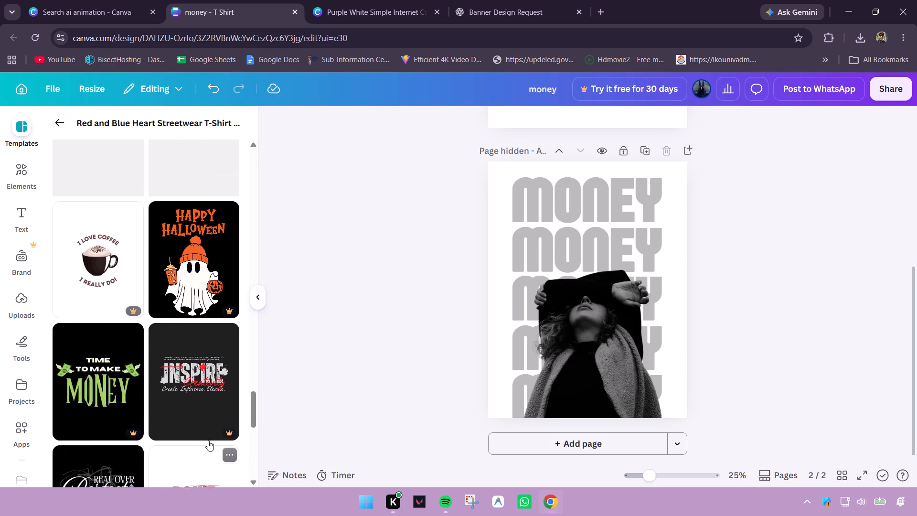
scroll(208, 441, up, 5)
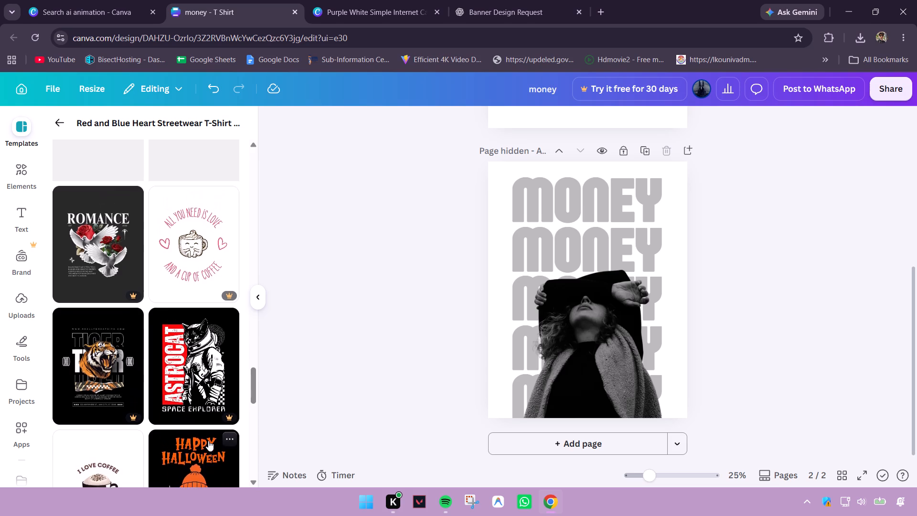
scroll(208, 441, up, 4)
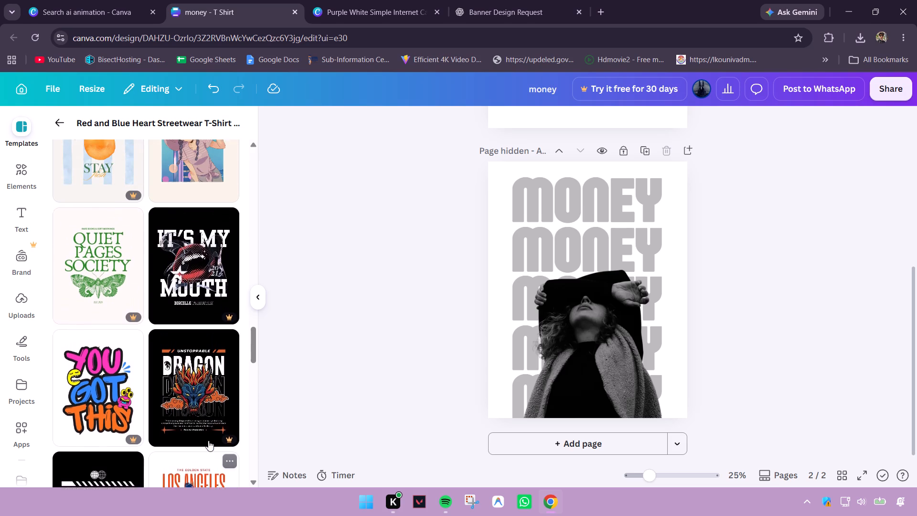
scroll(208, 441, up, 7)
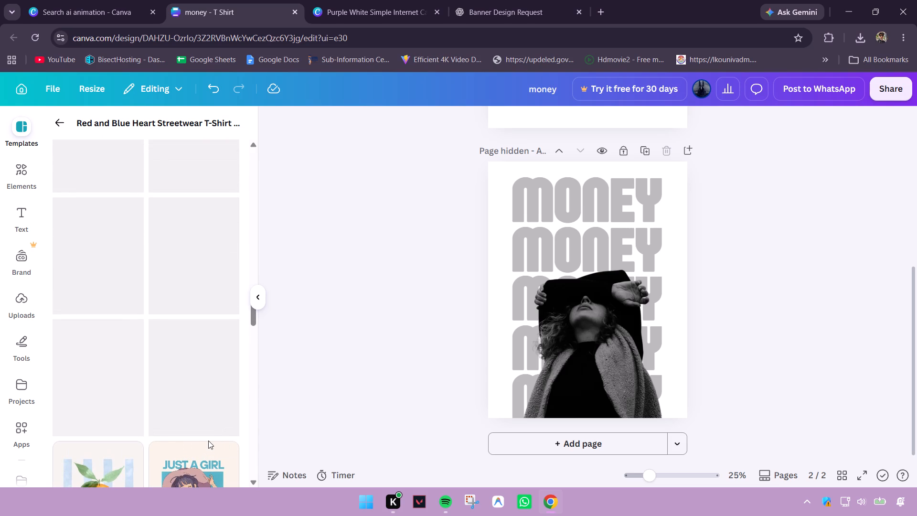
scroll(208, 441, up, 4)
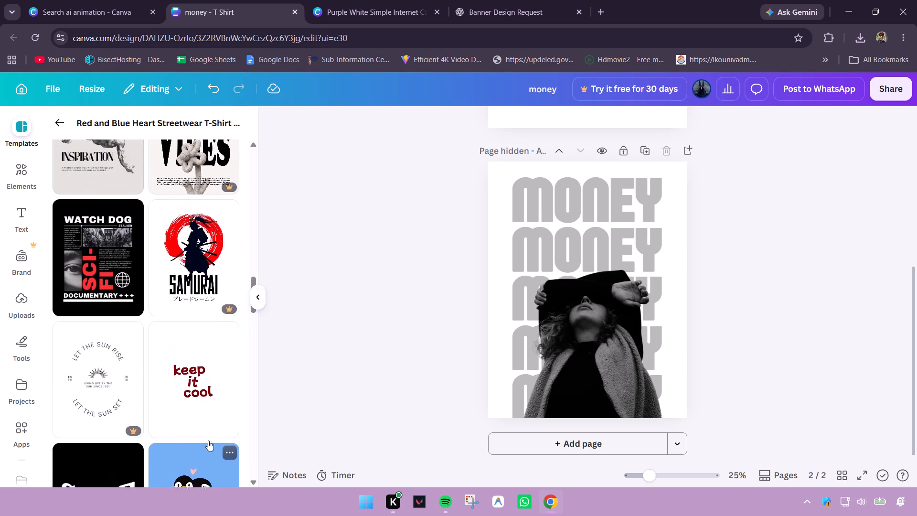
scroll(208, 441, up, 2)
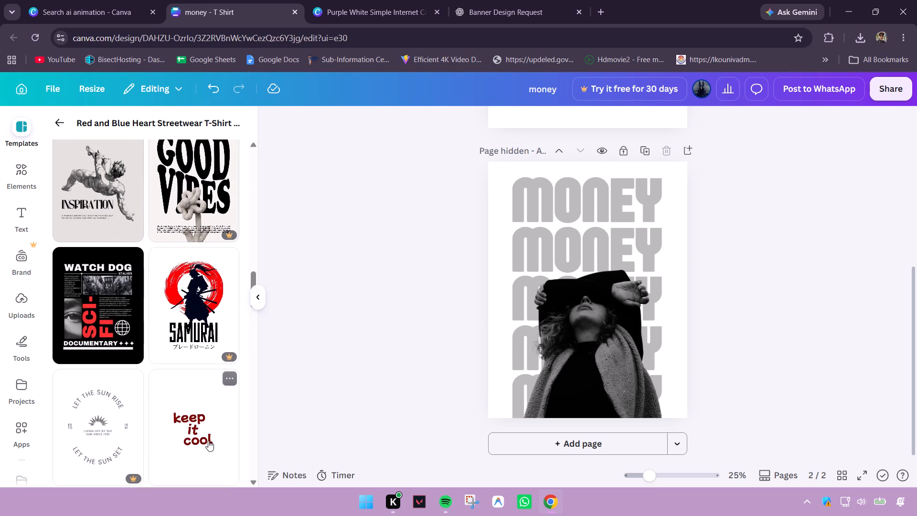
scroll(208, 441, up, 5)
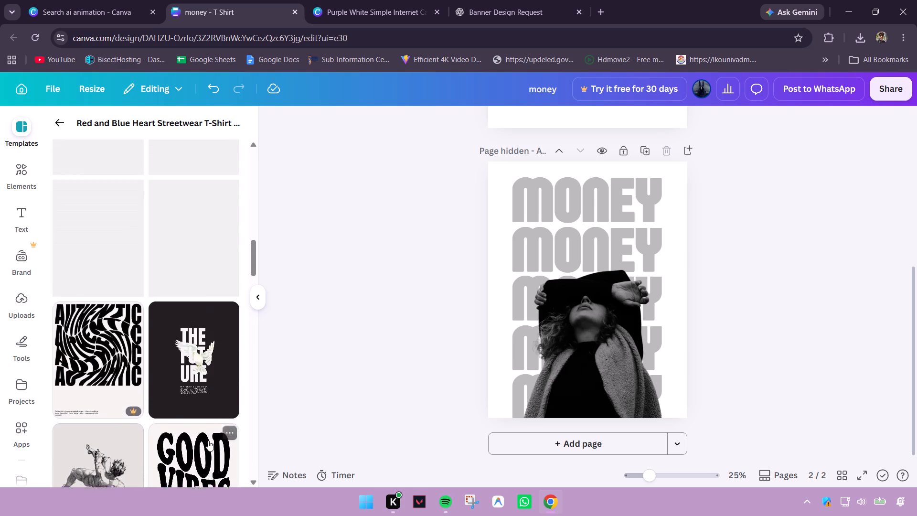
scroll(208, 441, up, 1)
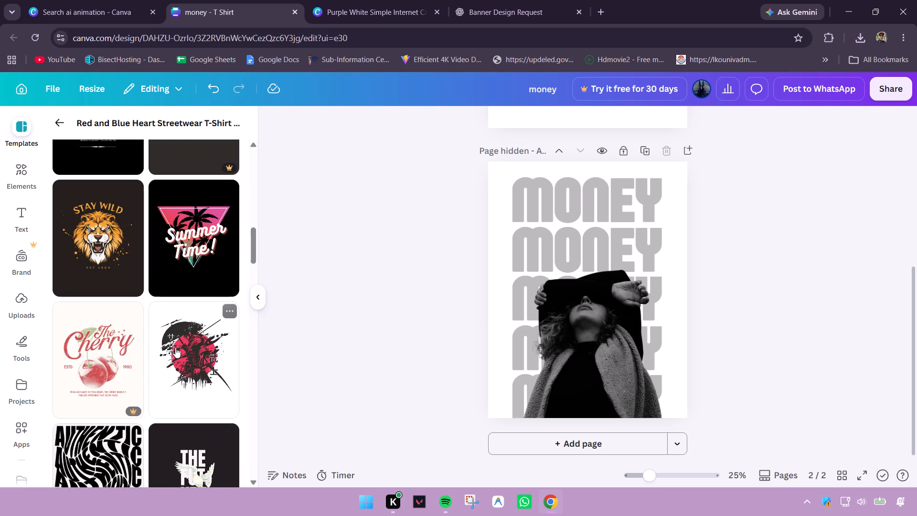
scroll(166, 395, up, 4)
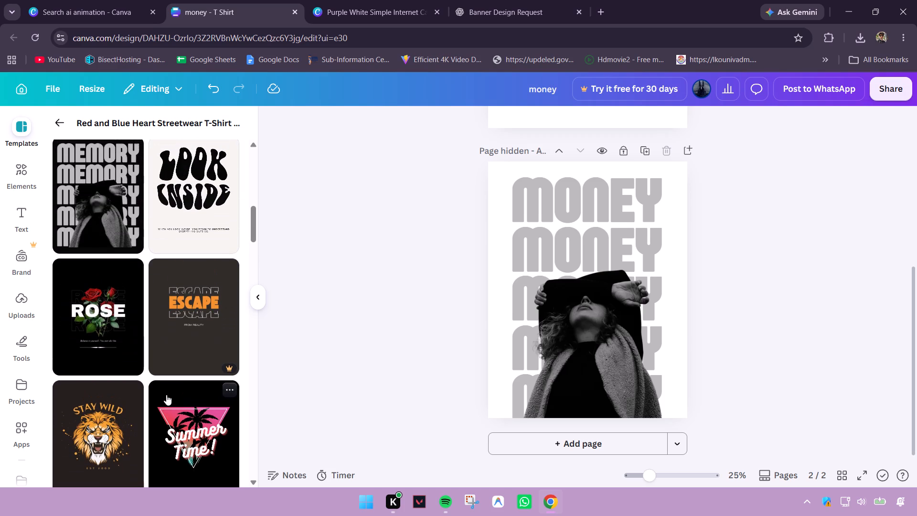
scroll(166, 395, up, 2)
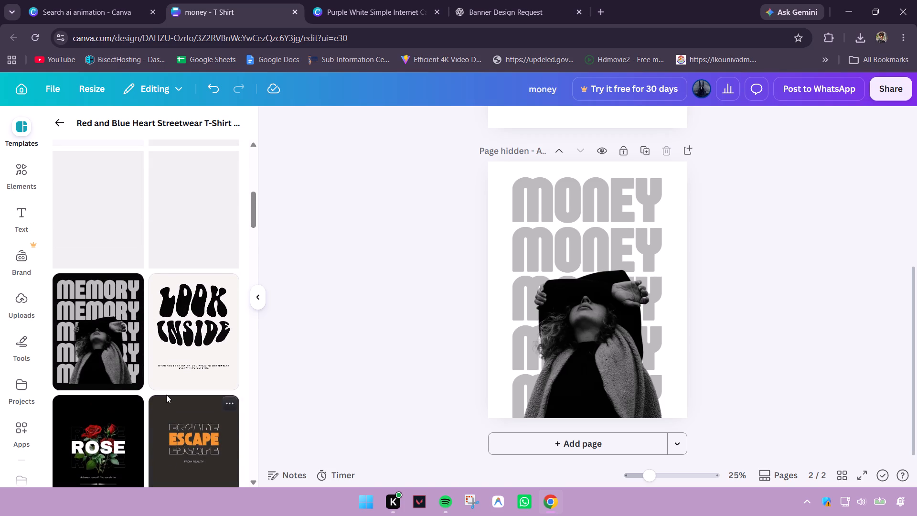
scroll(166, 395, up, 5)
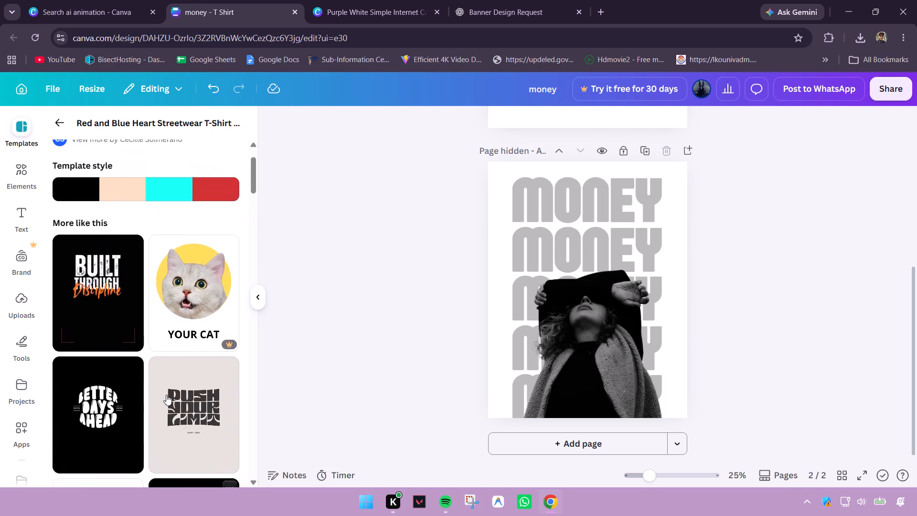
scroll(166, 395, up, 3)
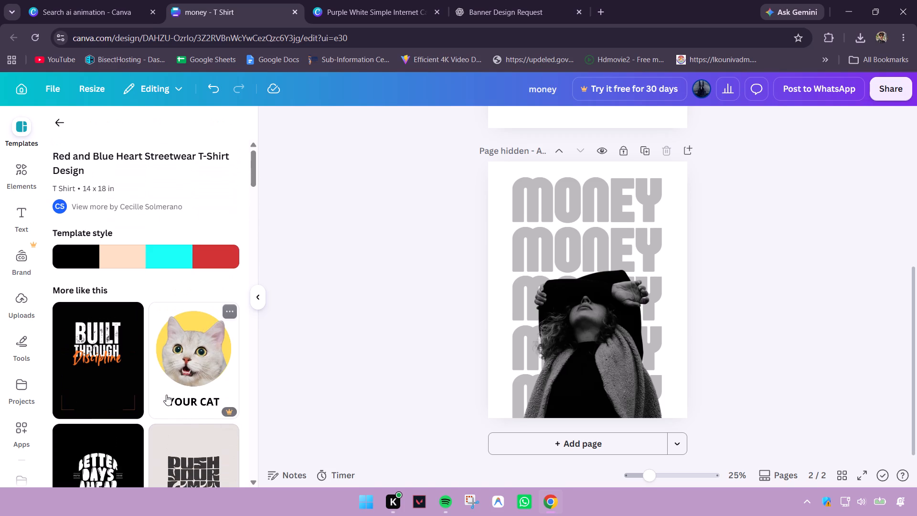